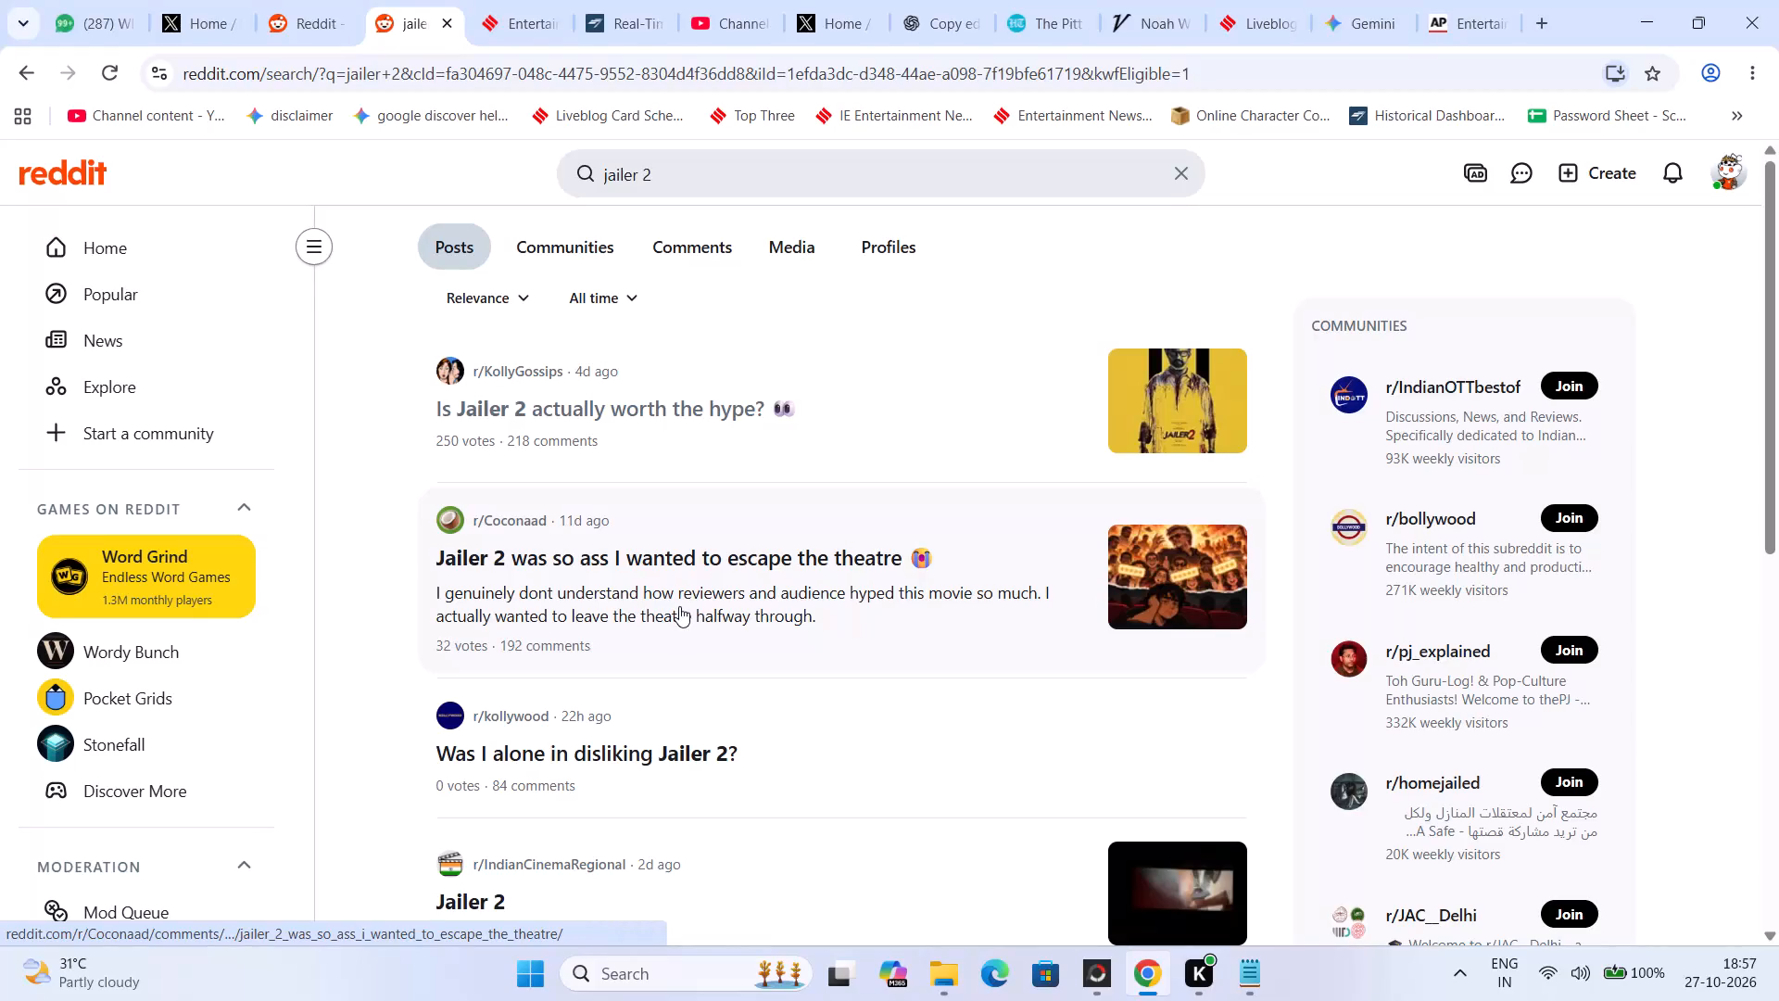
# Open the r/Coconaad post "Jailer 2 was so ass I wanted to escape the theatre" and look through its first comments.
pyautogui.click(679, 606)
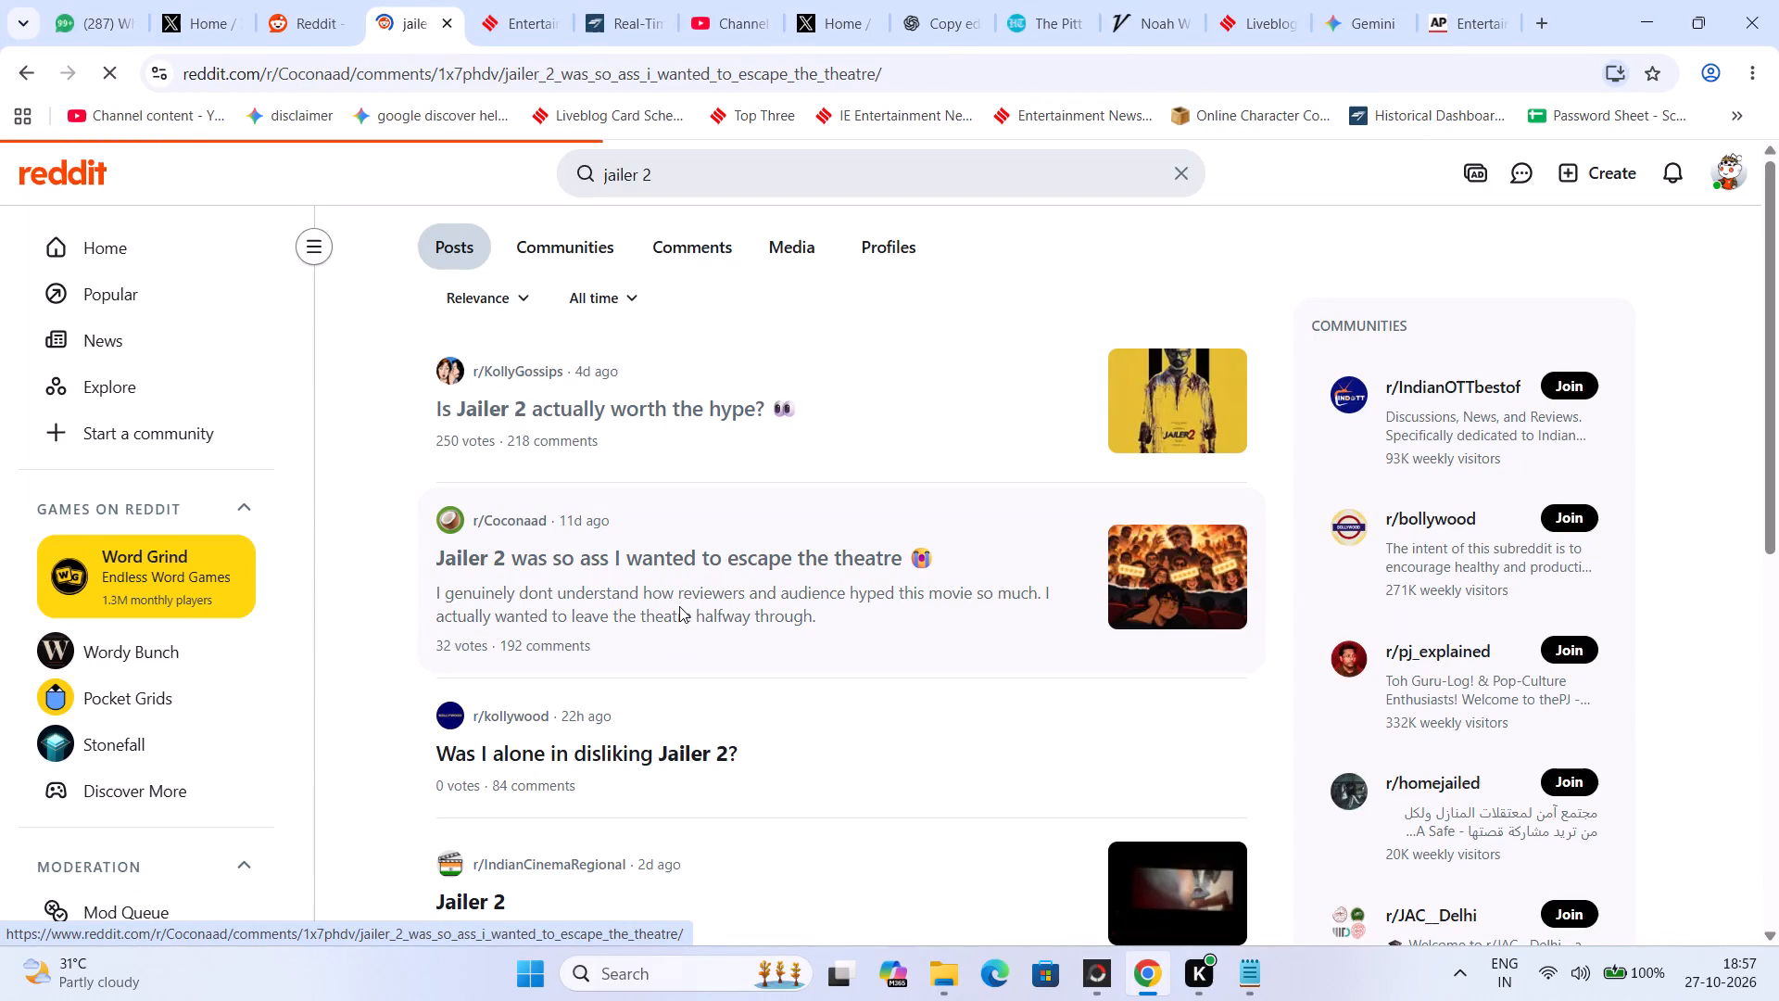
pyautogui.scroll(-3, 679, 606)
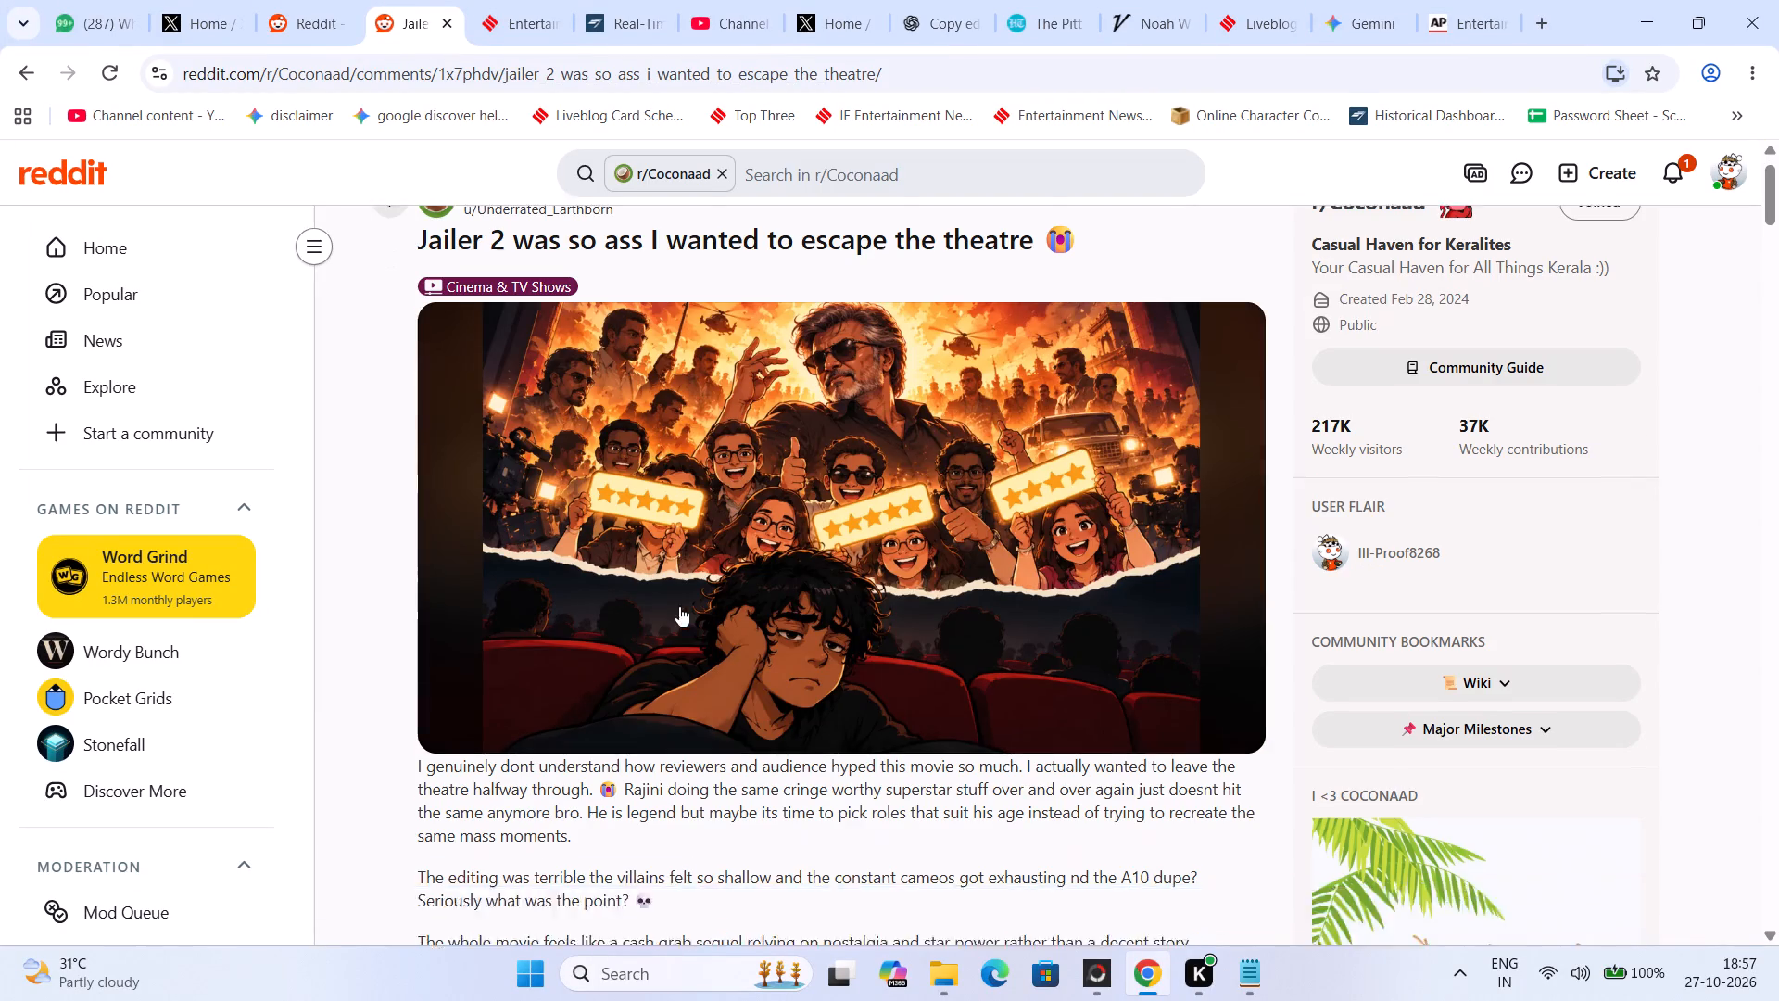
pyautogui.scroll(-7, 679, 606)
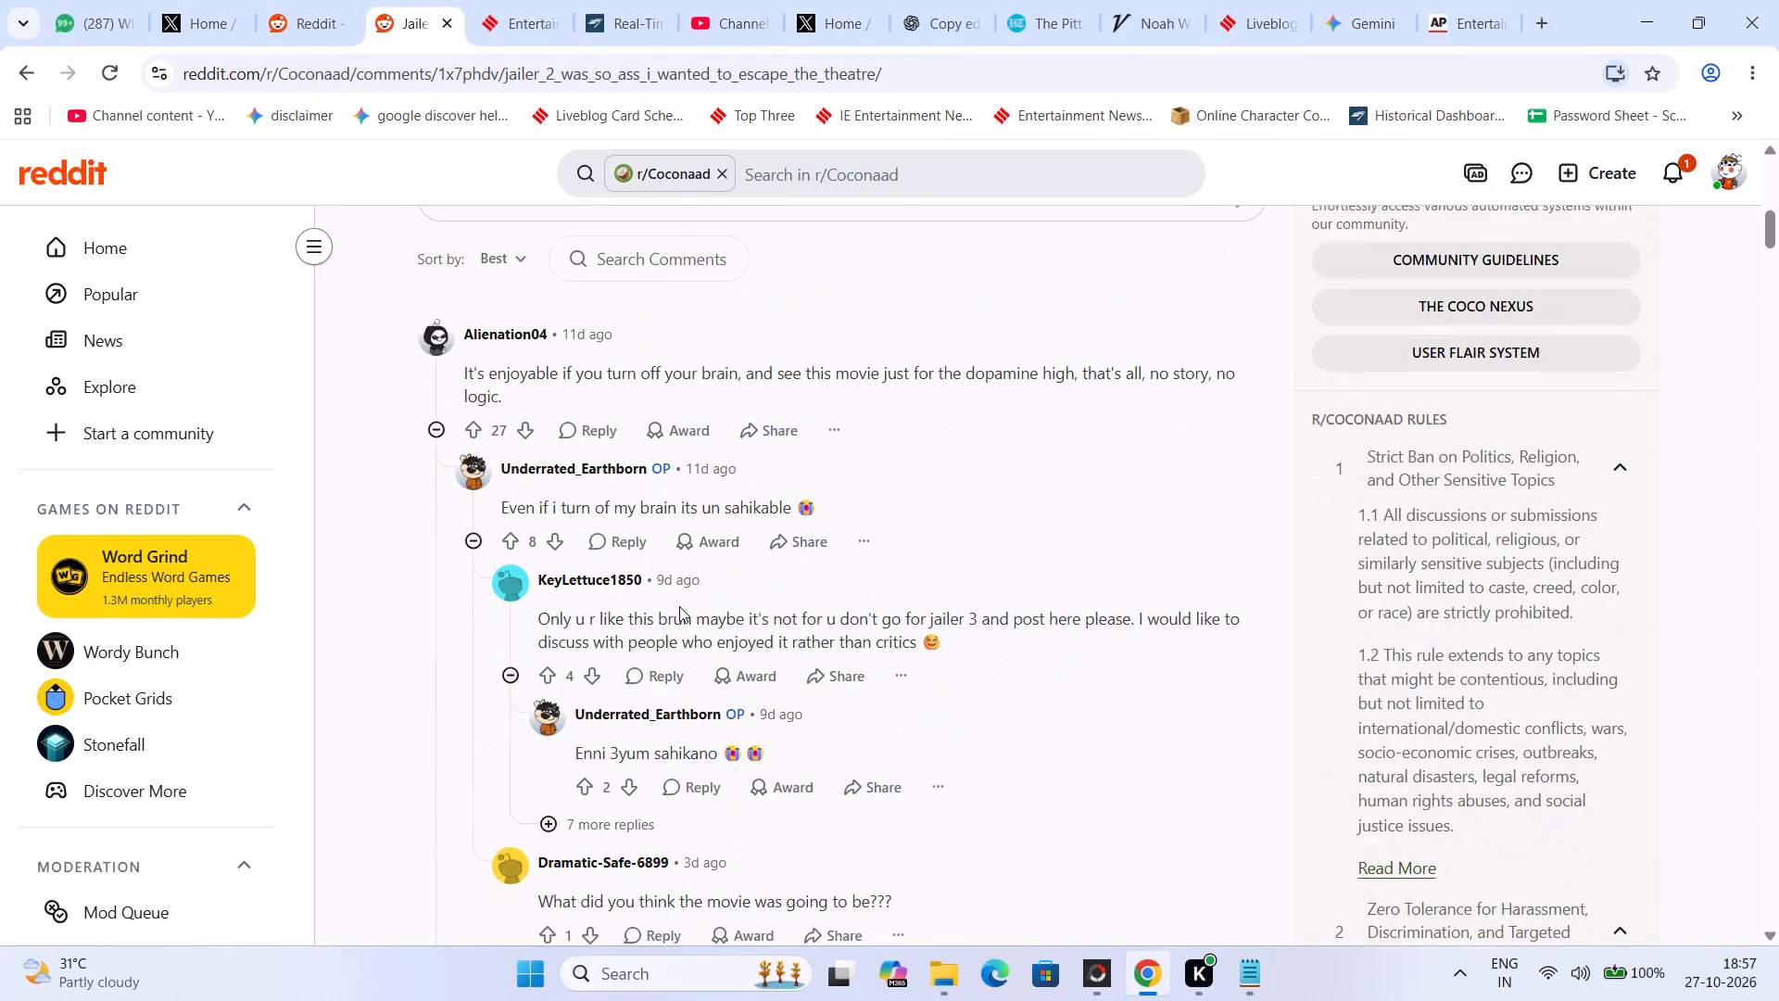
pyautogui.scroll(2, 679, 606)
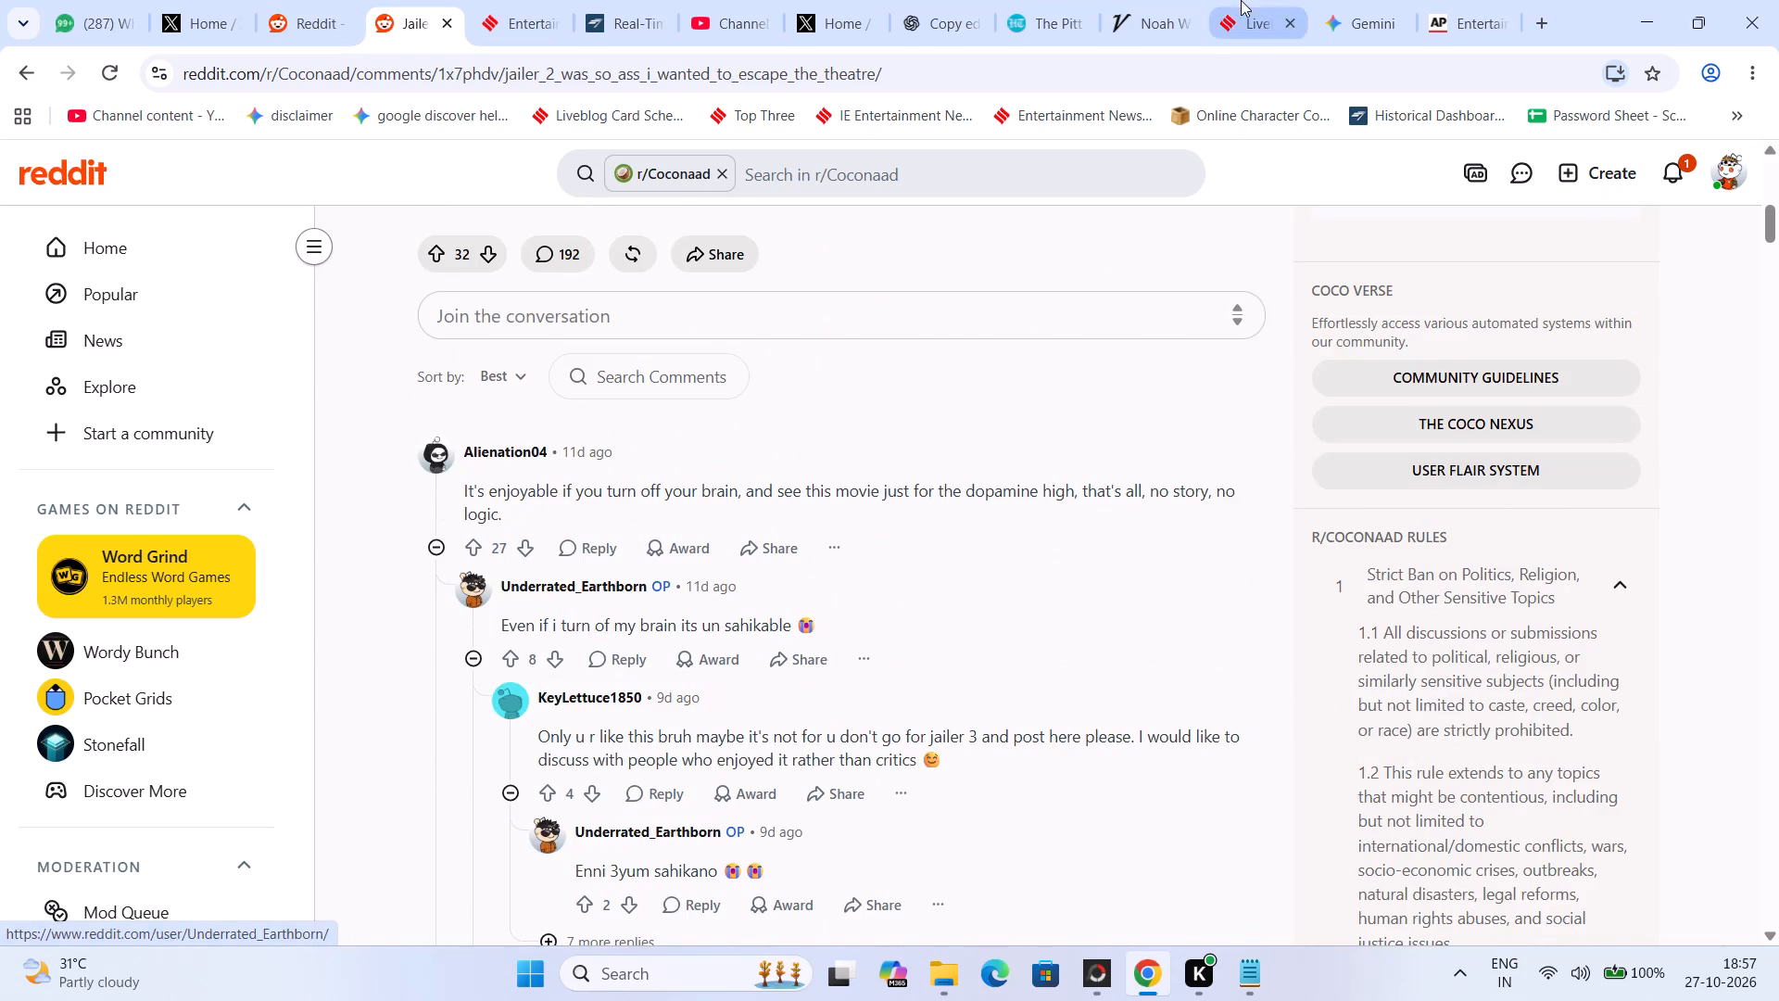
# In the liveblog card scheduler, set the new card's schedule time to 19:40 on 27-10-2026.
pyautogui.click(1241, 0)
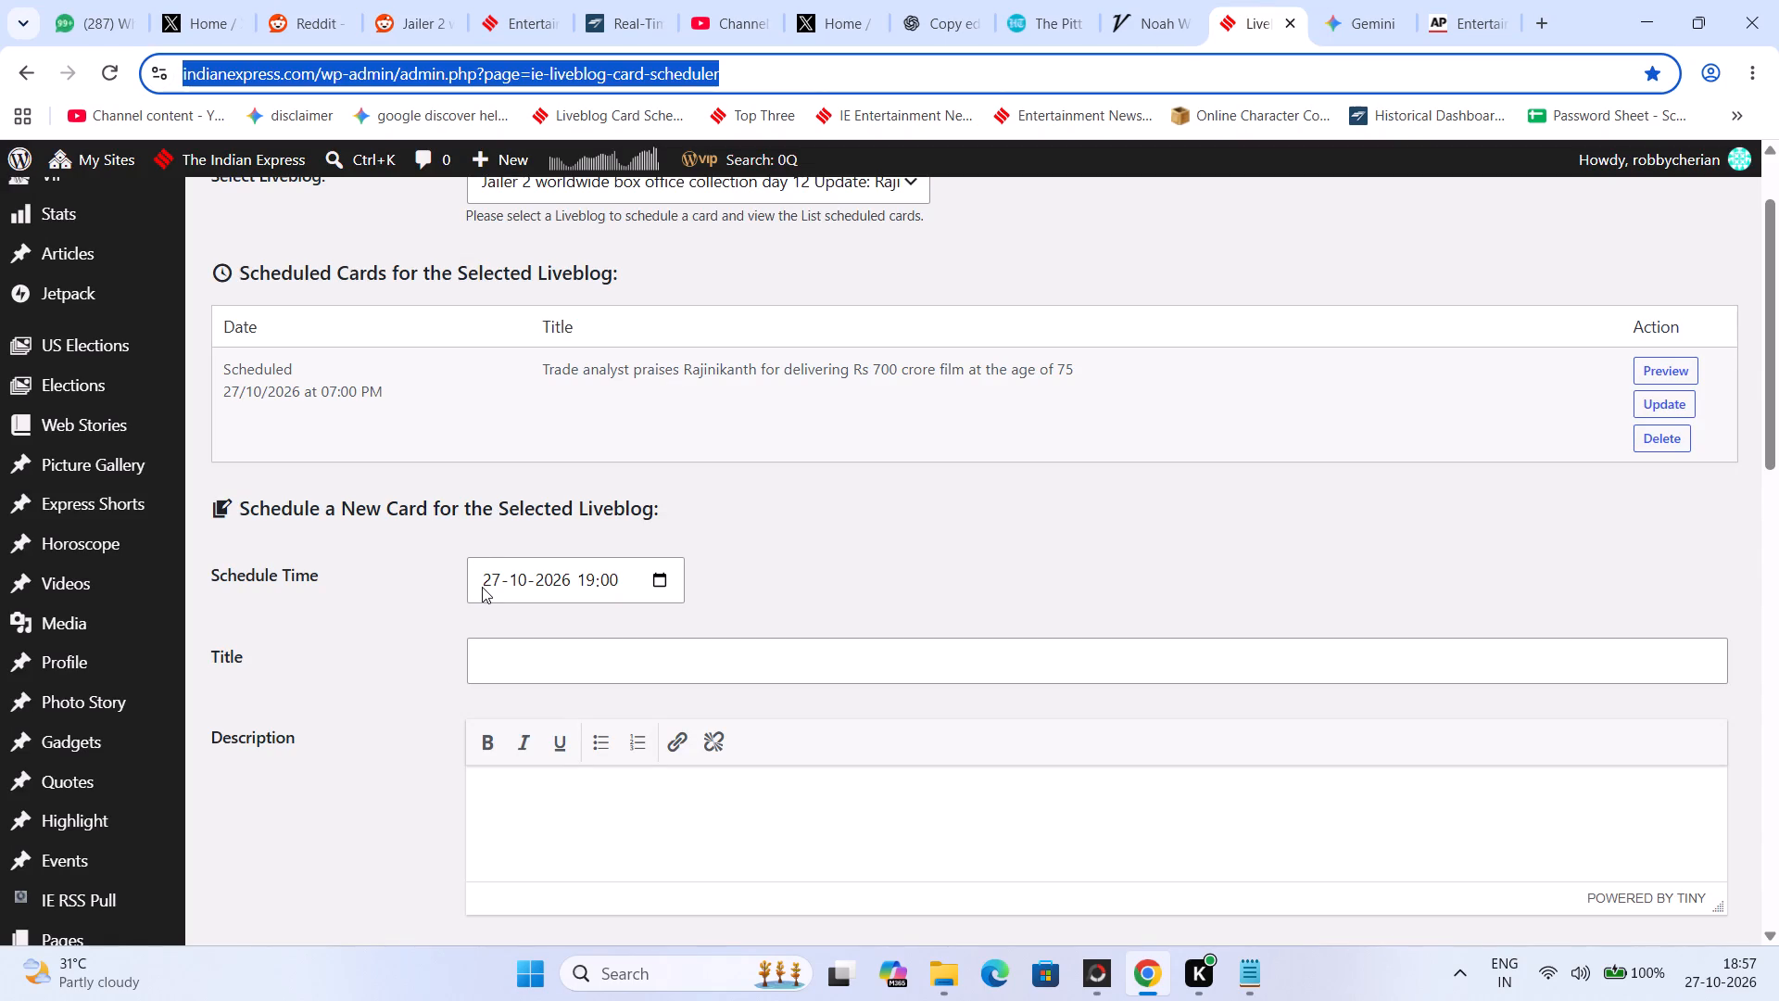
pyautogui.click(612, 577)
pyautogui.write('40')
# Copy the Reddit thread's top comment with its username and paste it as plain text into the new card's description.
pyautogui.click(366, 0)
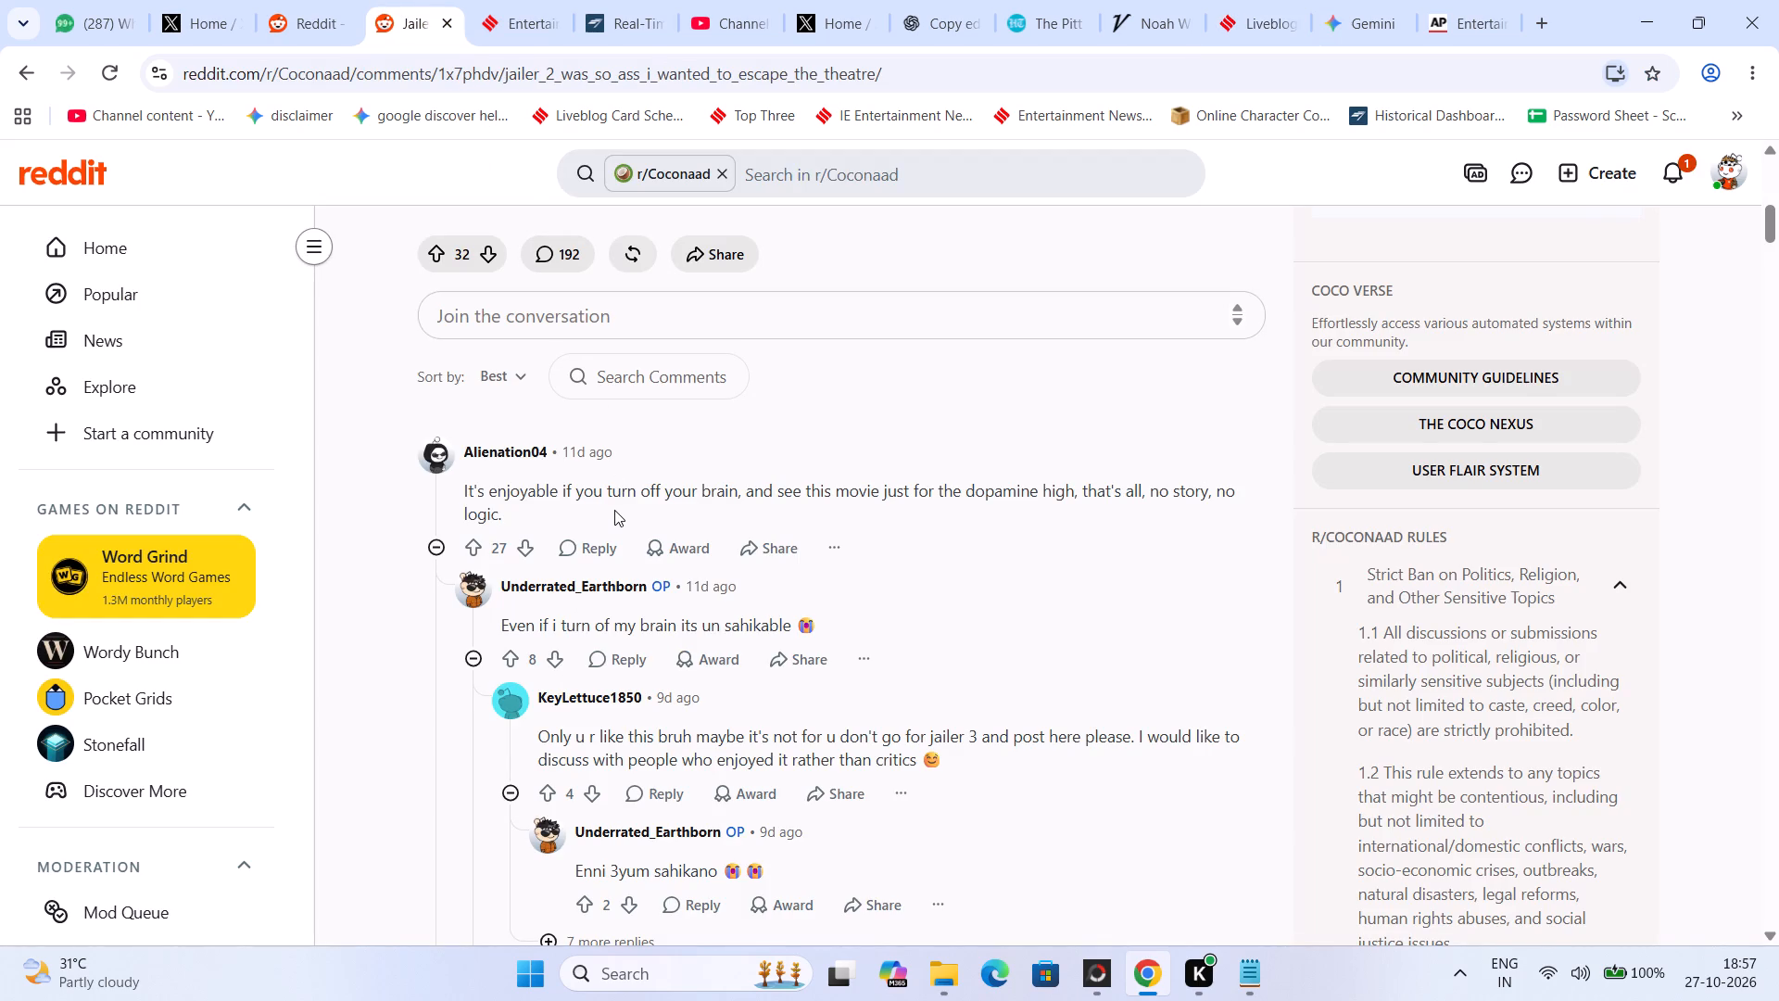
pyautogui.moveTo(614, 510); pyautogui.dragTo(465, 460)
pyautogui.hotkey('ctrl', 'c')
pyautogui.click(1269, 0)
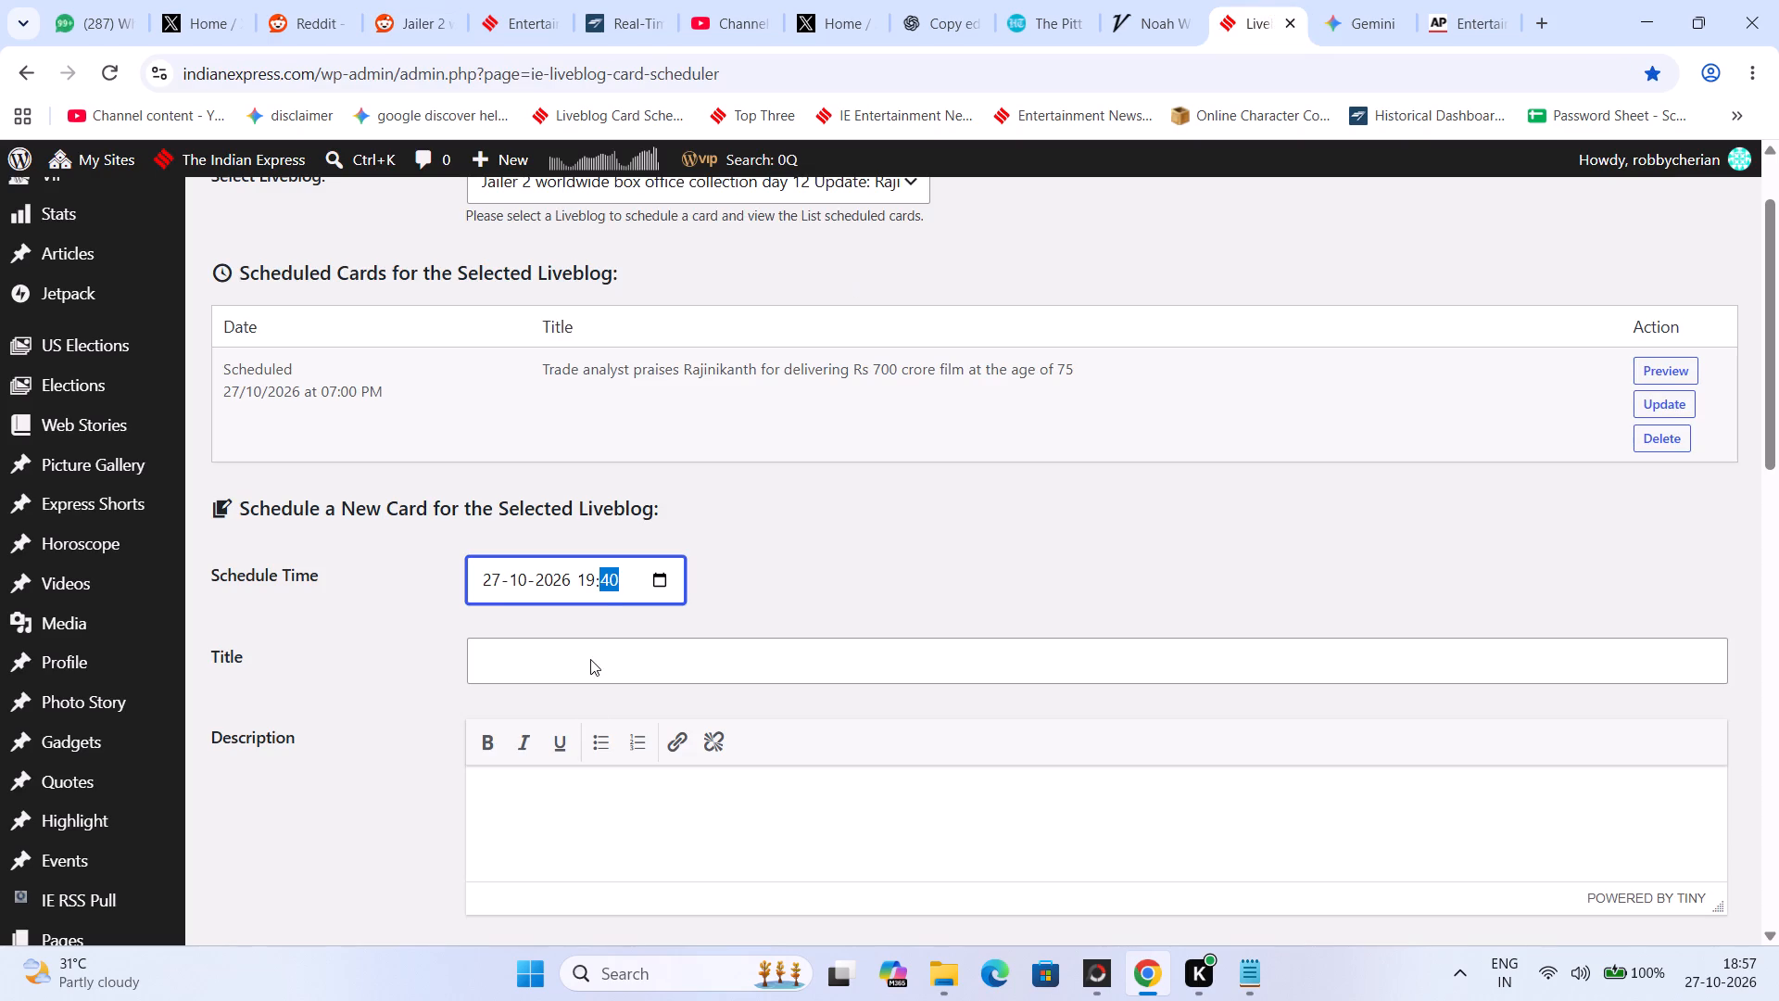
pyautogui.click(566, 805)
pyautogui.rightClick(566, 805)
pyautogui.rightClick(528, 795)
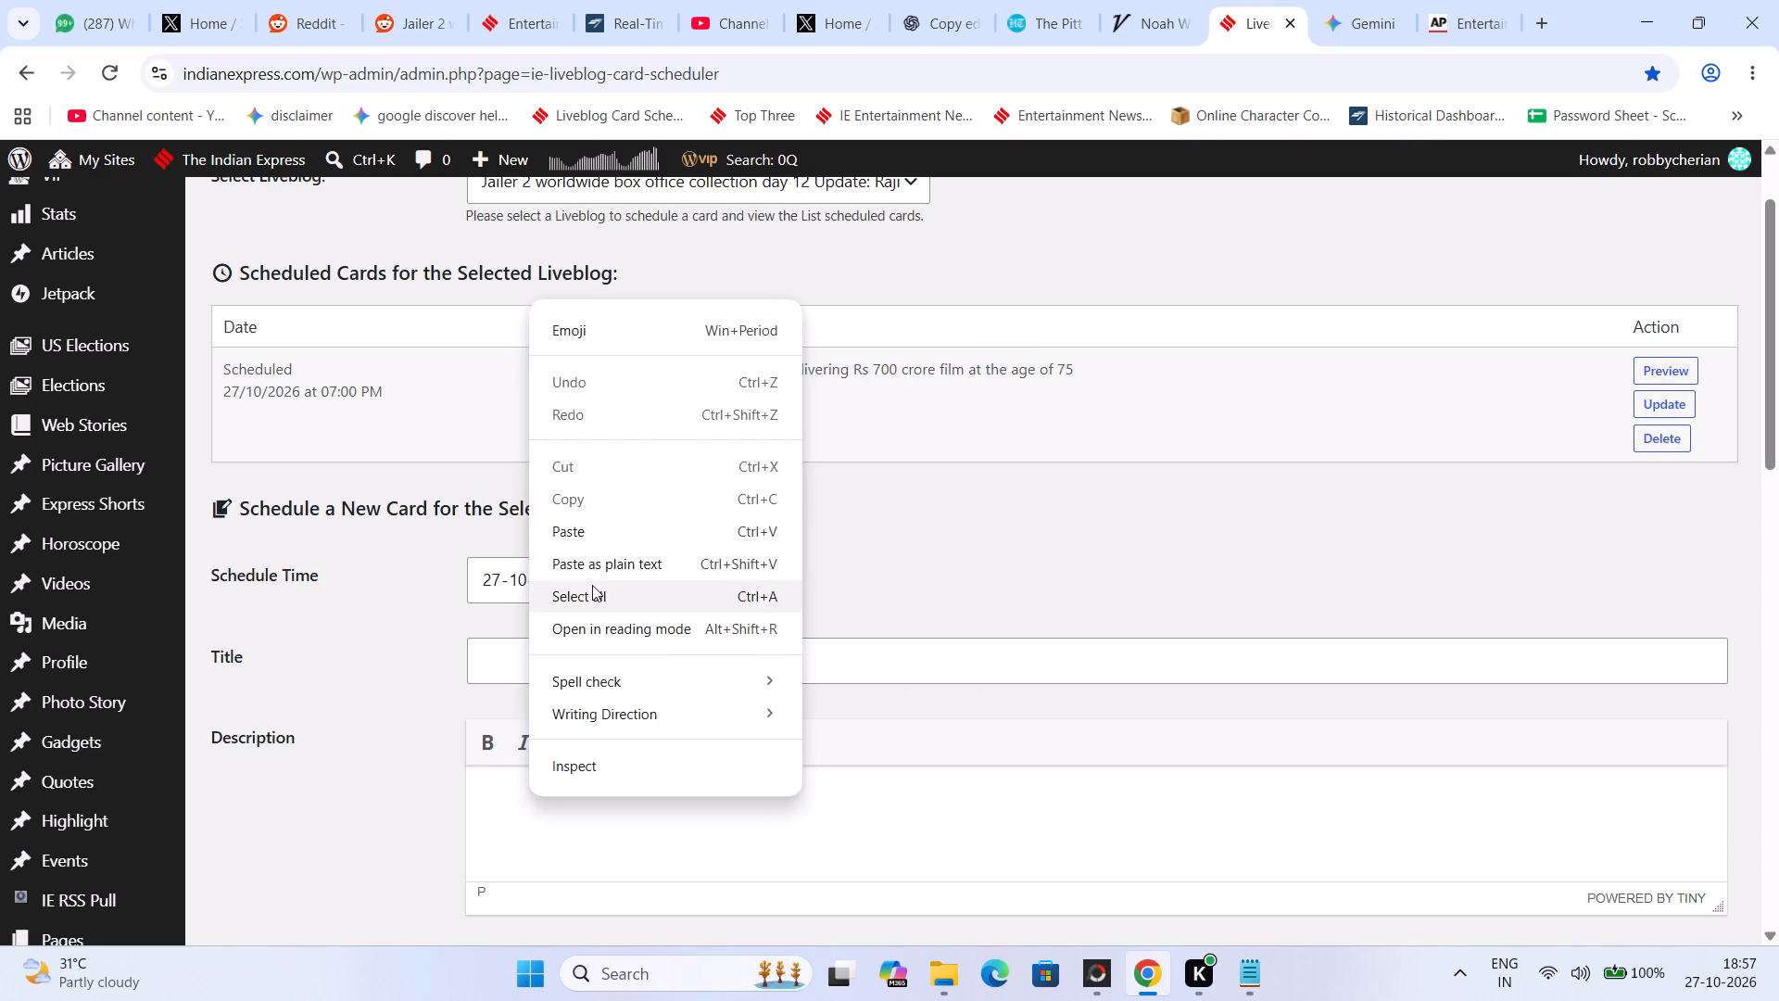
pyautogui.click(599, 561)
# Replace "•11d ago" after the username in the description with the lead-in "took to Reddit and wrote," and an opening quotation mark.
pyautogui.moveTo(579, 799); pyautogui.dragTo(630, 795)
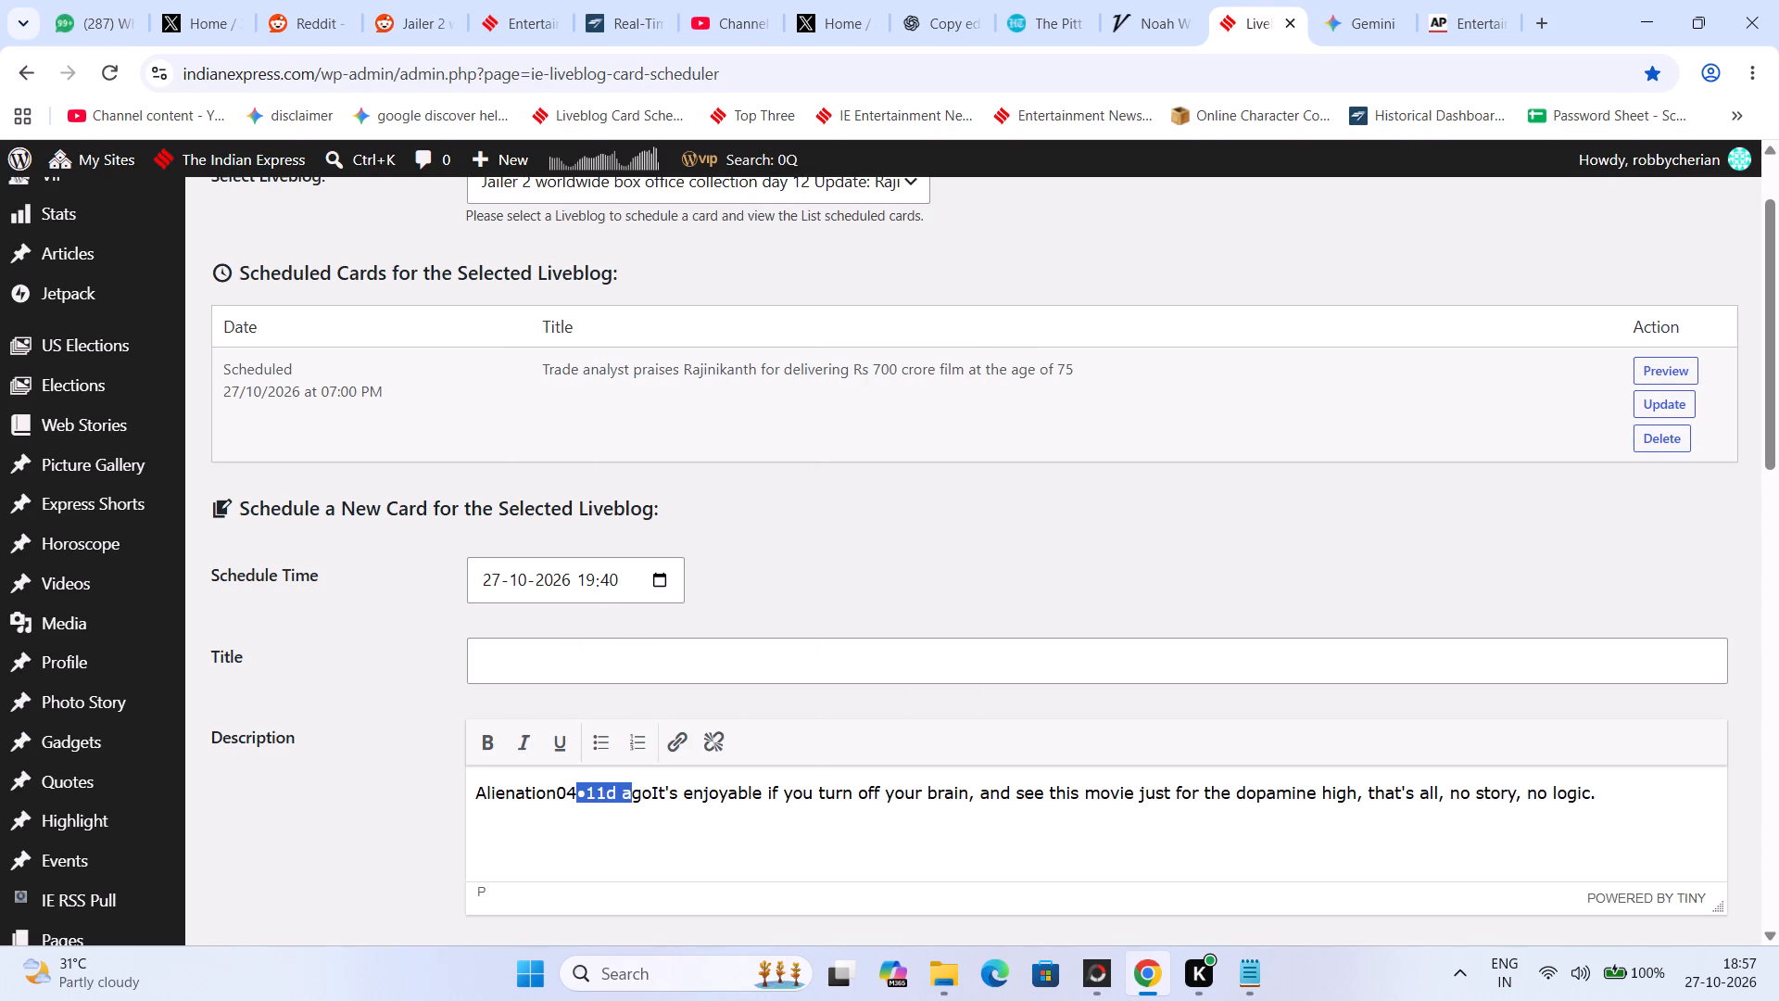
pyautogui.moveTo(630, 795); pyautogui.dragTo(640, 795)
pyautogui.press('Delete')
pyautogui.press('Delete')
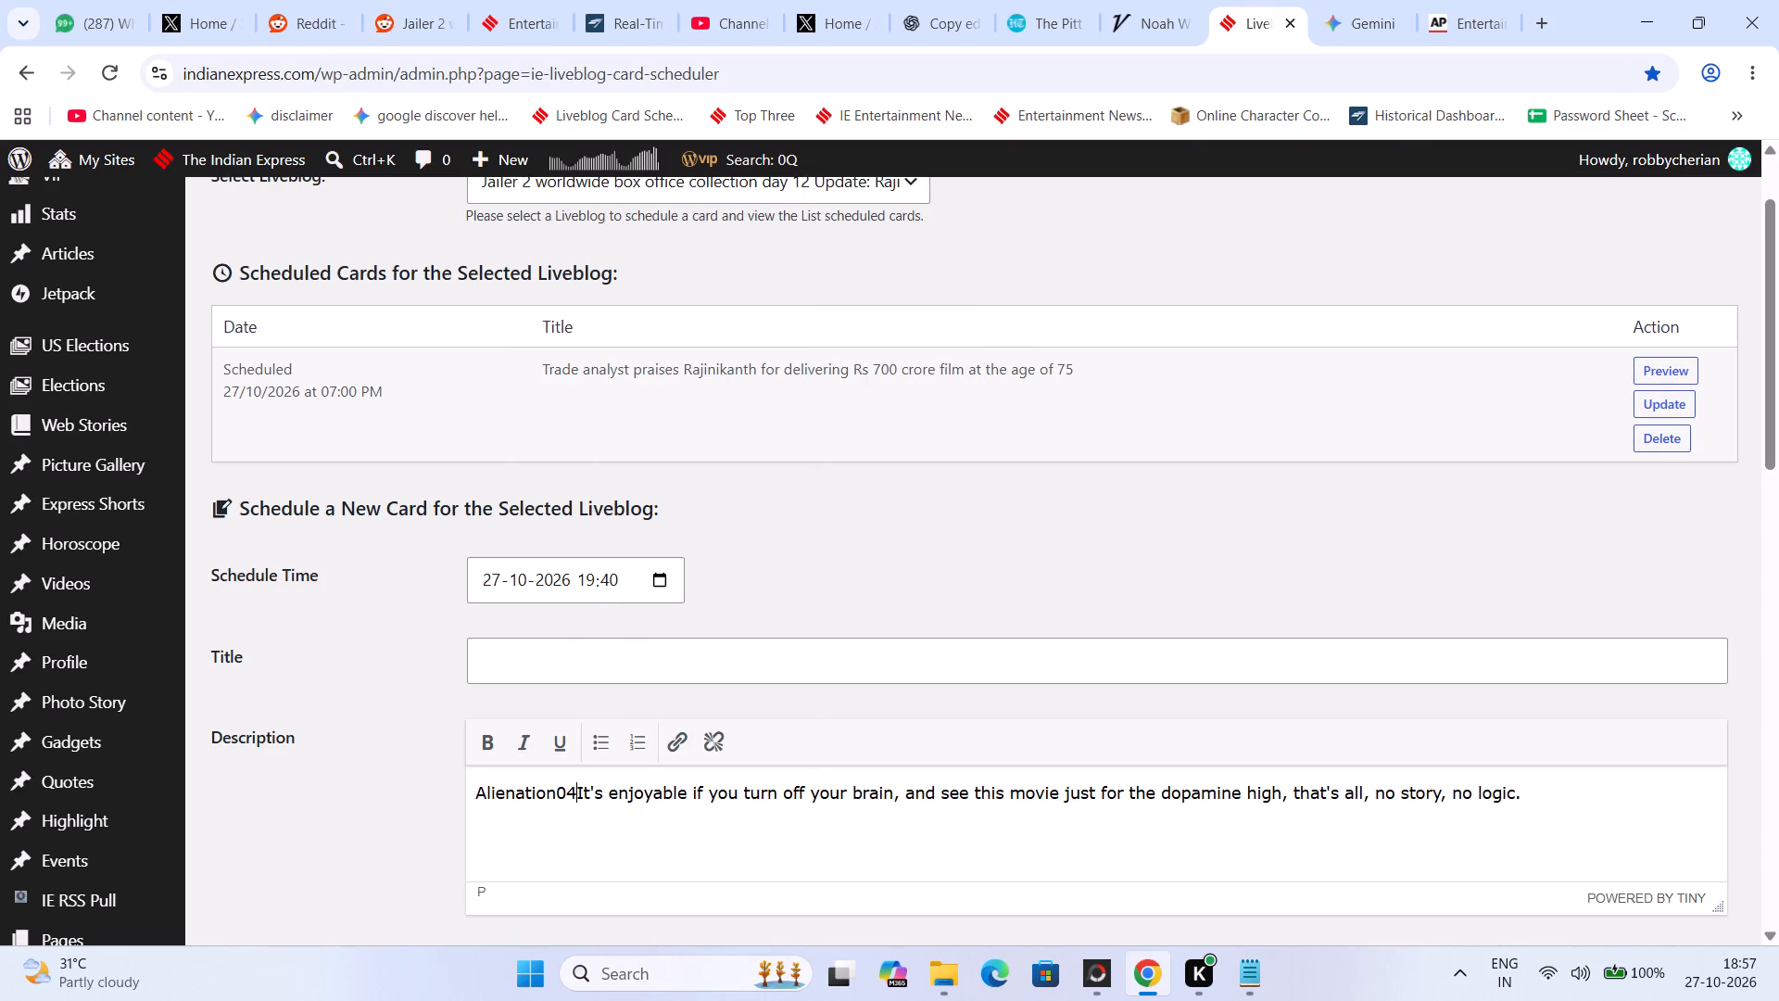
pyautogui.press('space')
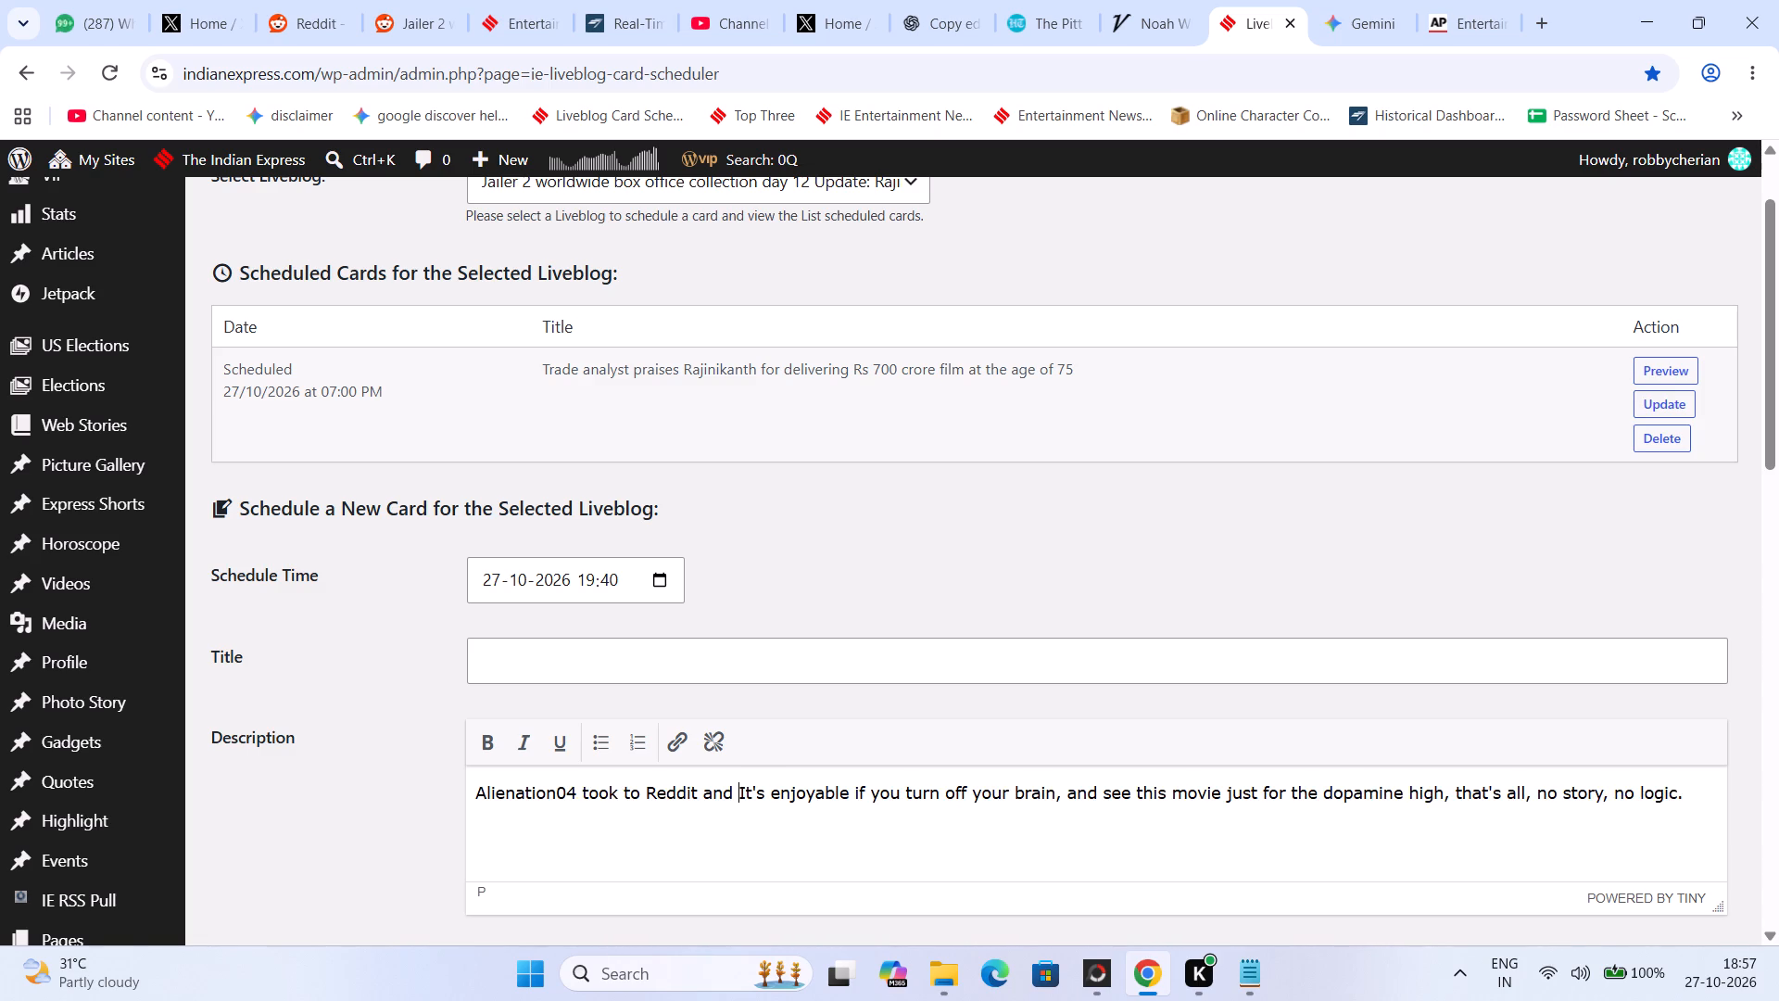
pyautogui.press('Up')
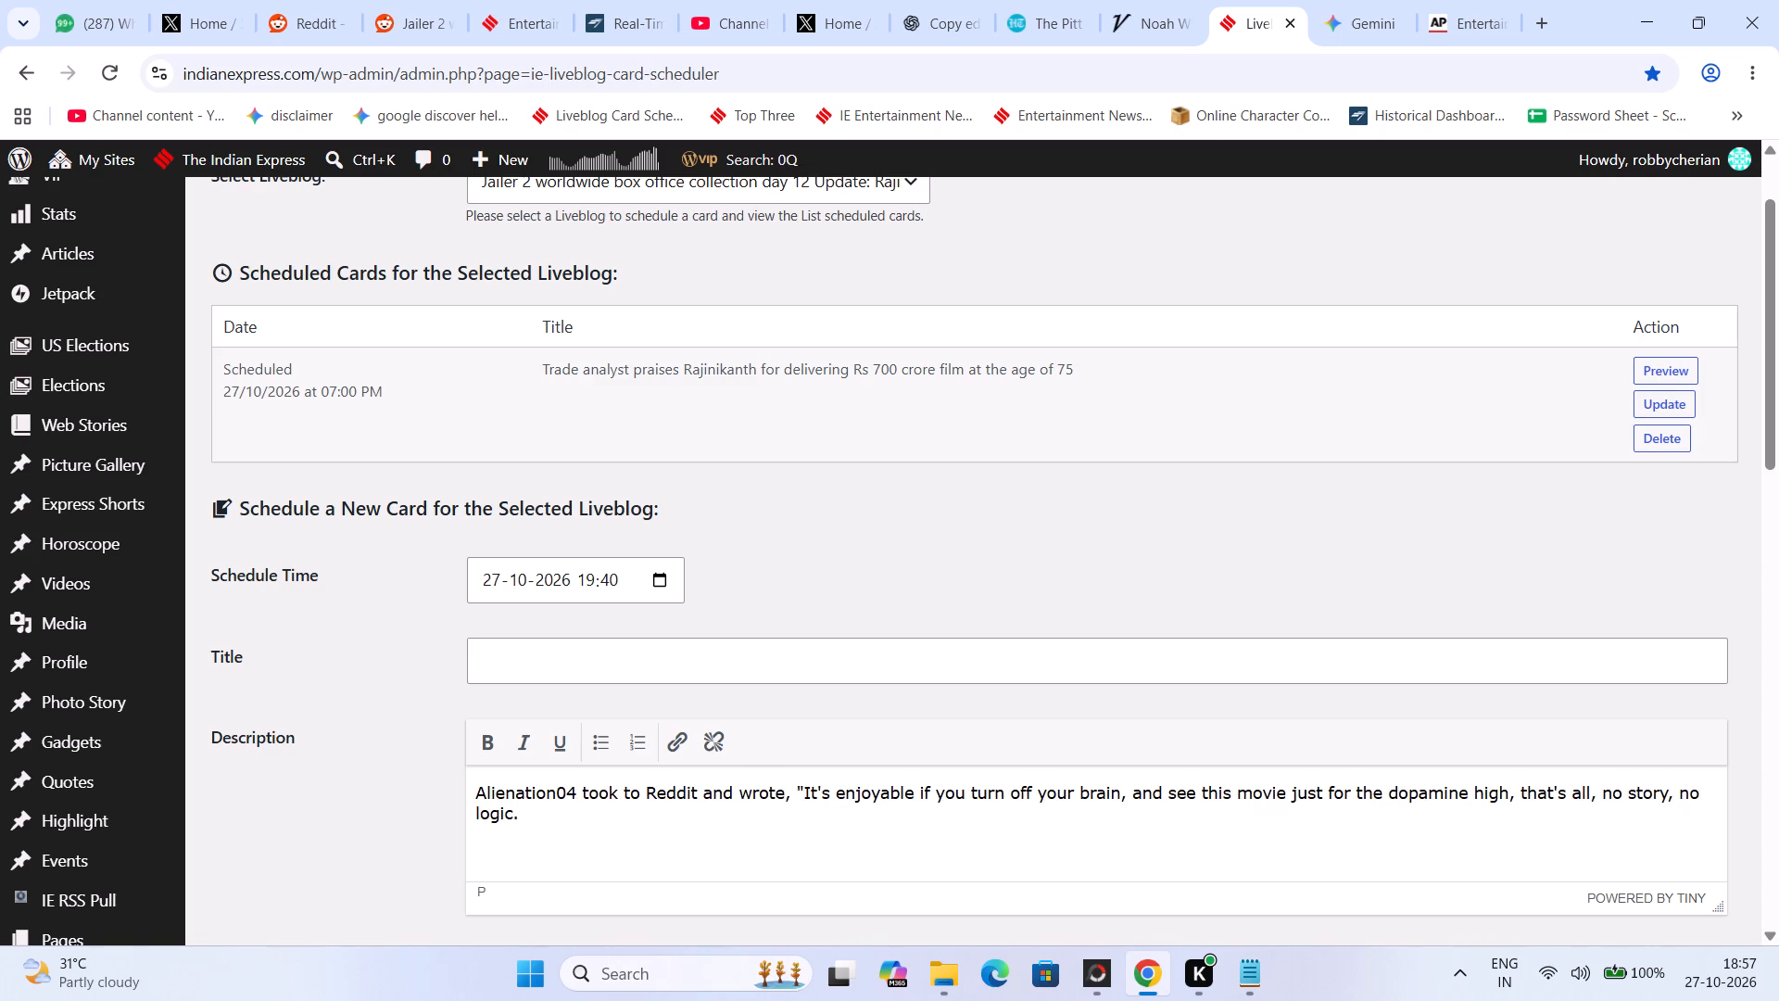
# Add a closing quotation mark after "no logic." at the end of the card description.
pyautogui.press('Up')
pyautogui.press('Down')
pyautogui.press('Down')
pyautogui.hotkey('shift', '"')
# Title the new card "Jailer 2 enjoyable if you turn off your brain", copying the phrase after "Jailer 2" from the description.
pyautogui.moveTo(1121, 792); pyautogui.dragTo(864, 788)
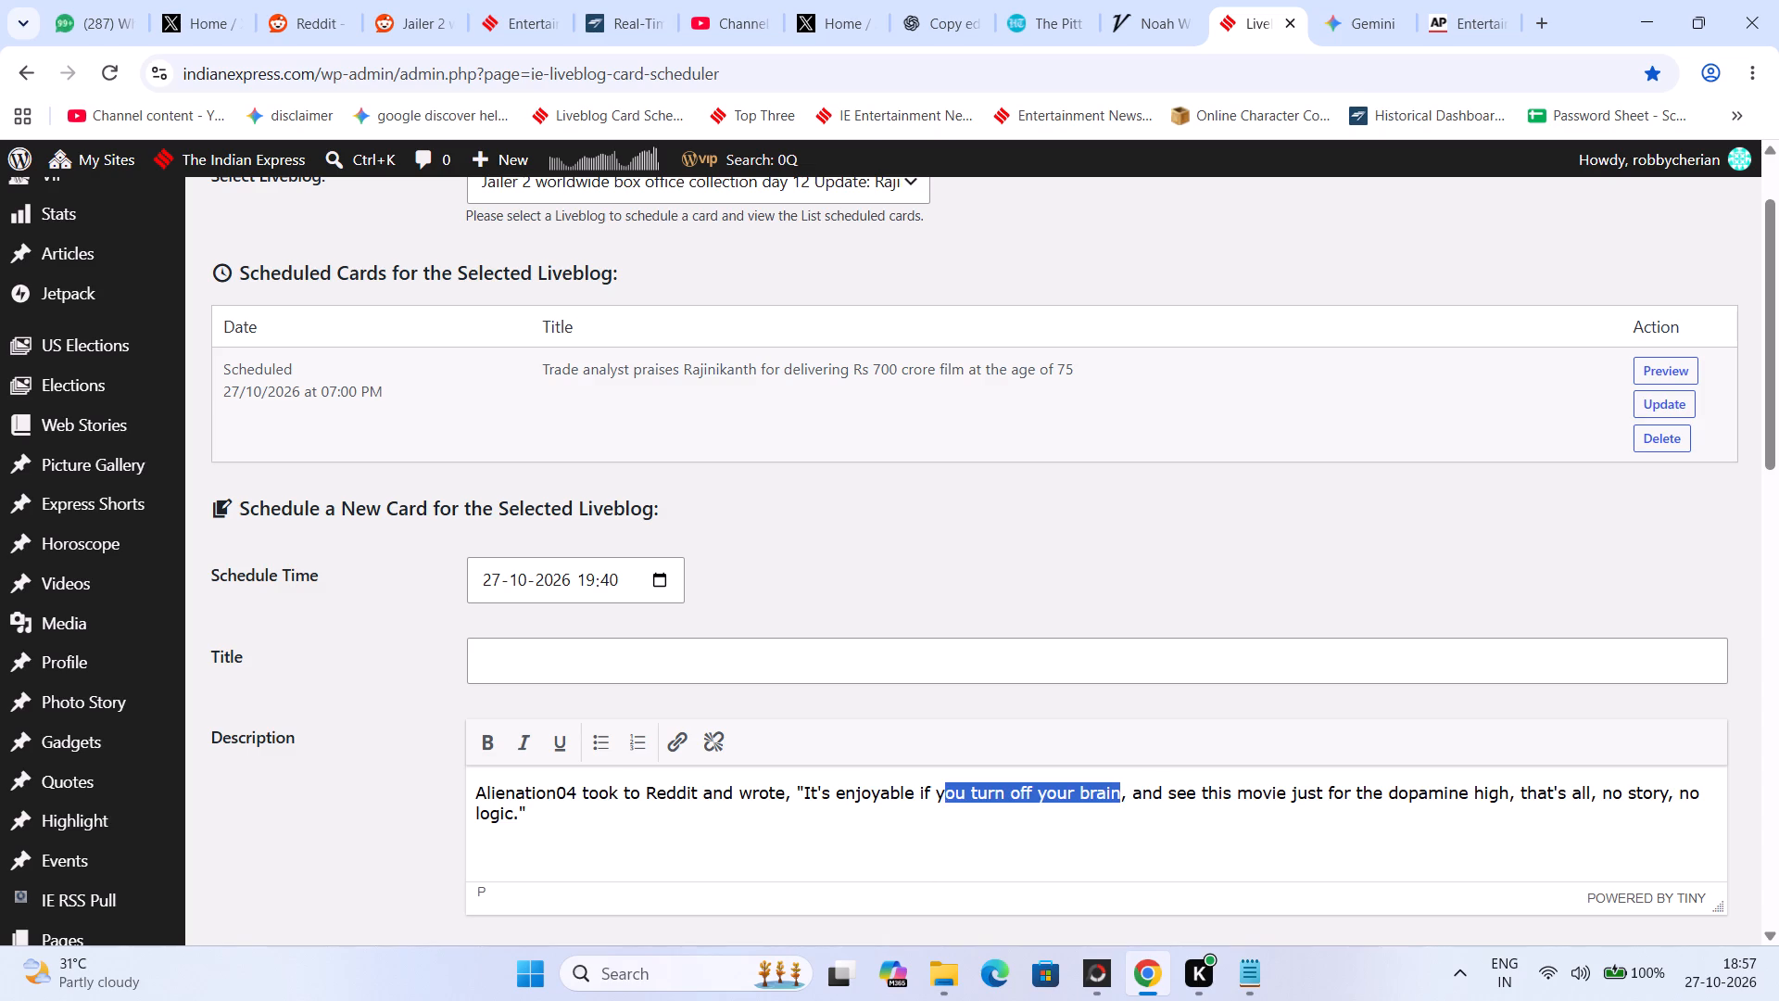
pyautogui.moveTo(864, 788); pyautogui.dragTo(831, 791)
pyautogui.hotkey('ctrl', 'c')
pyautogui.click(595, 655)
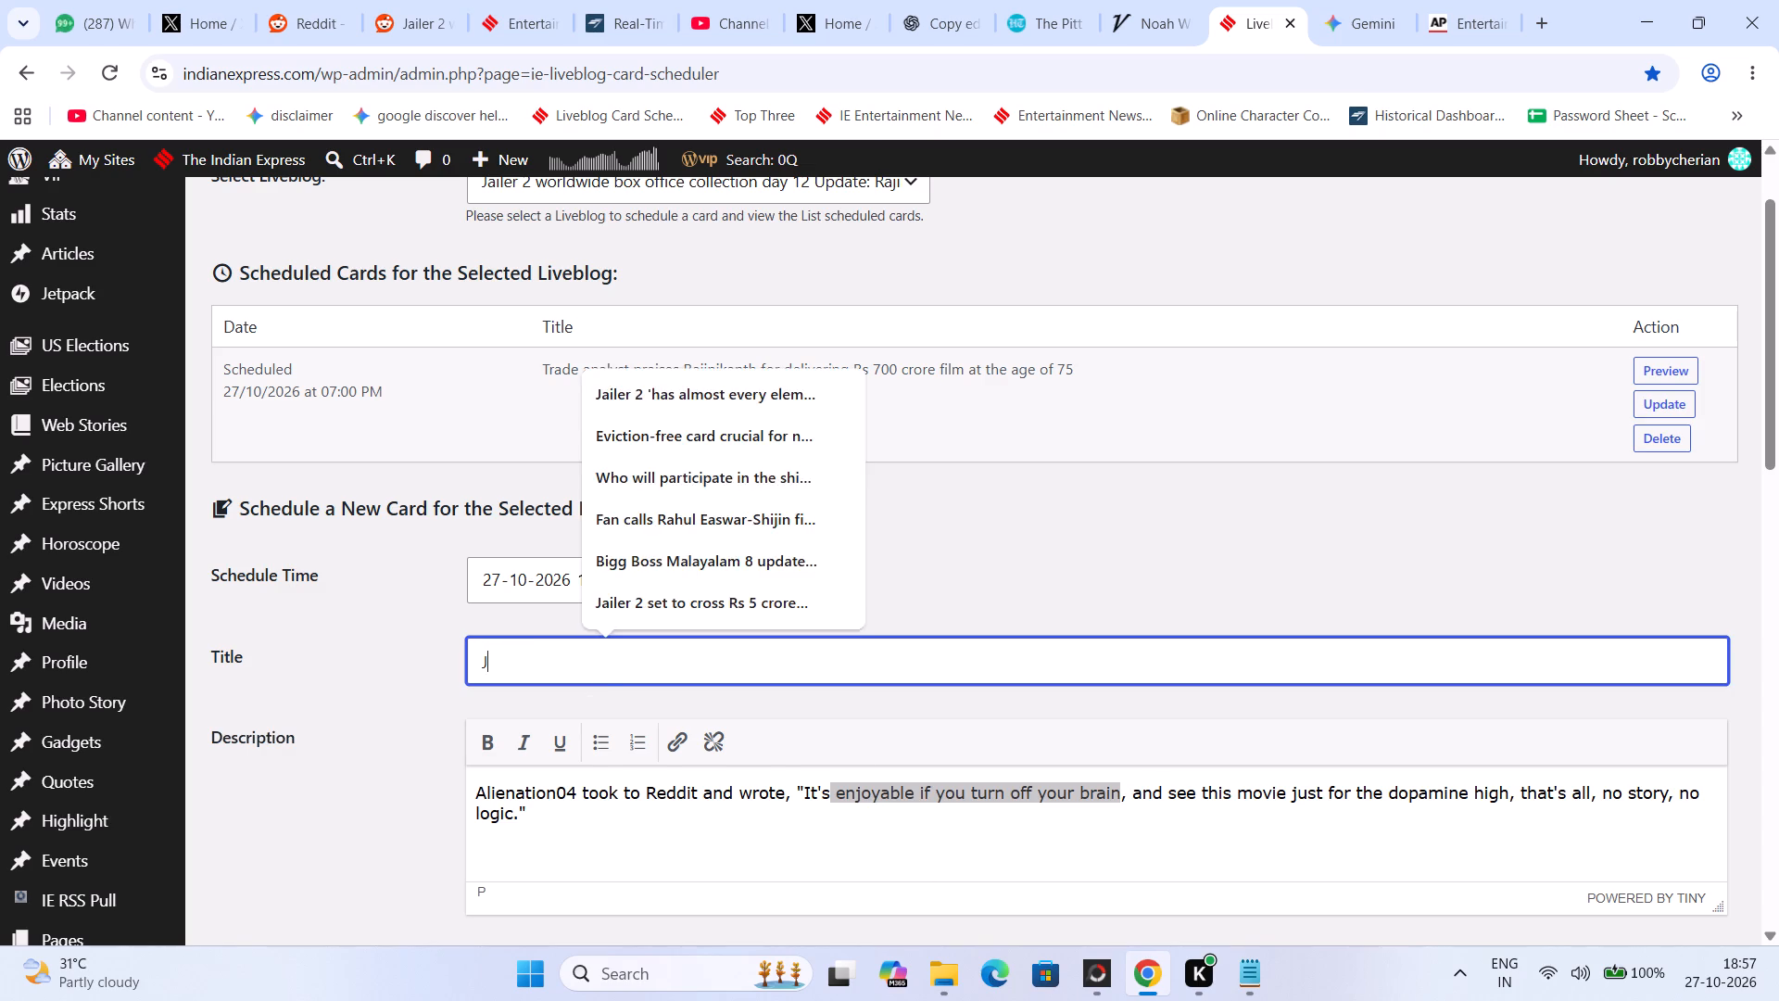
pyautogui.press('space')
pyautogui.hotkey('ctrl', 'v')
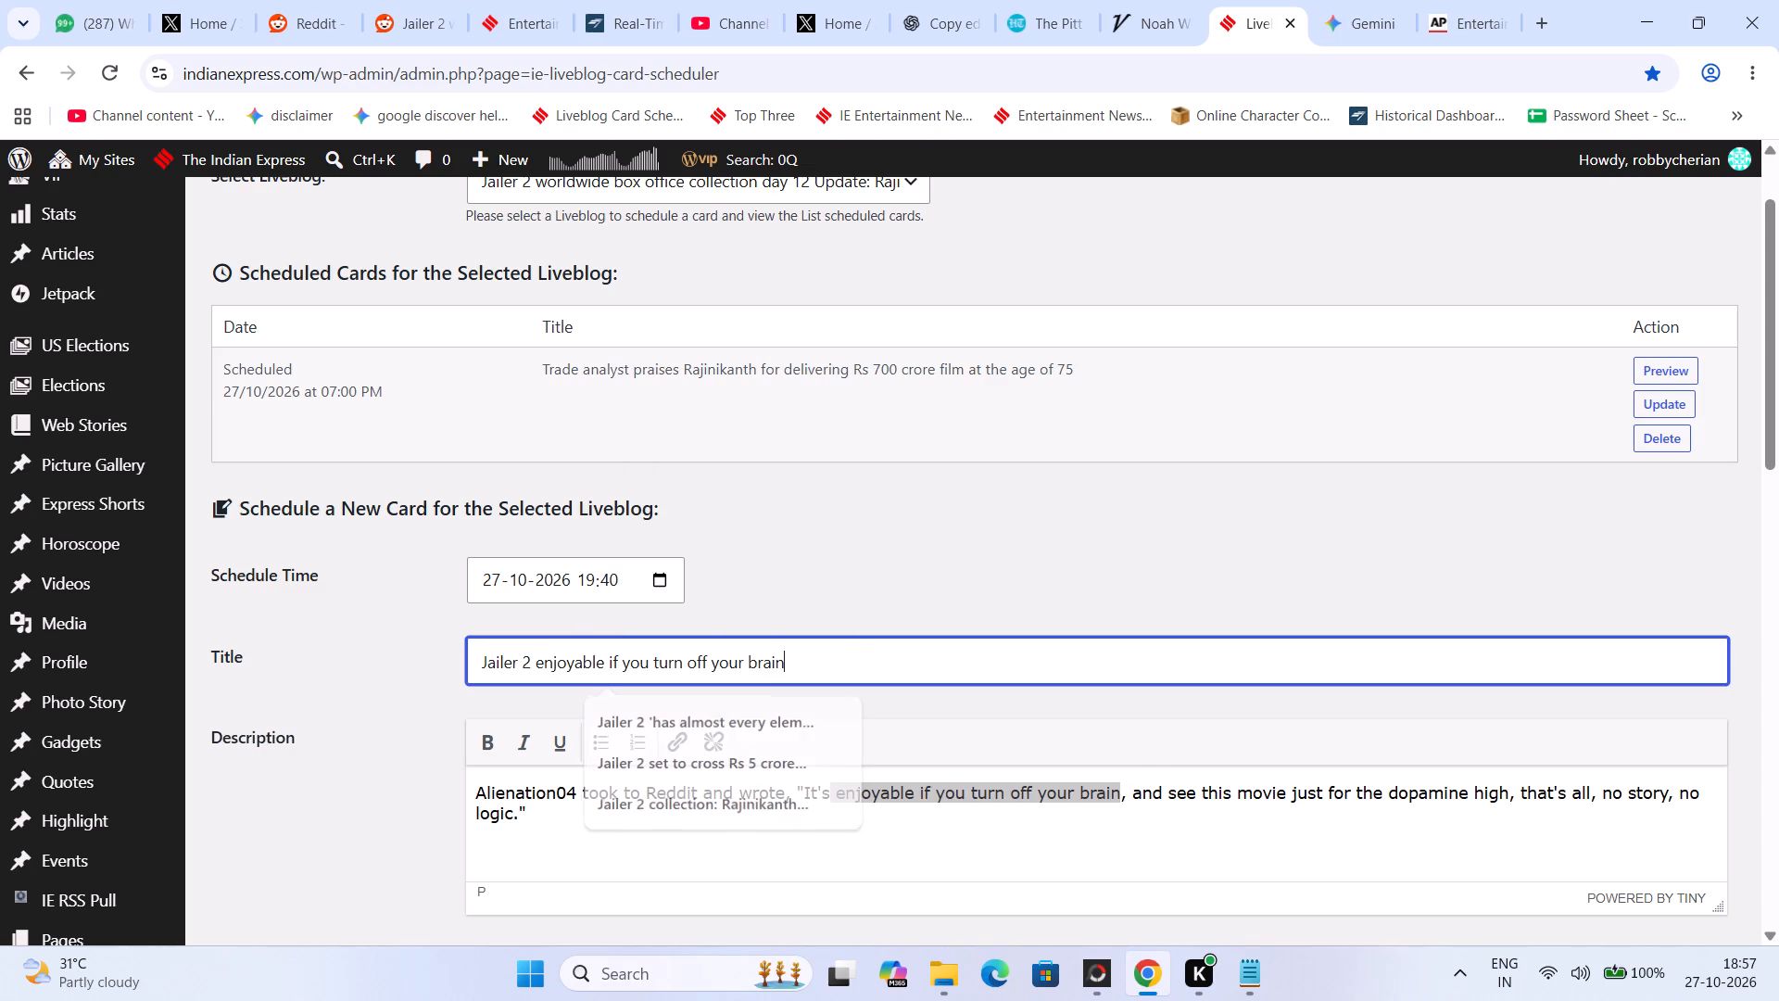
# Enclose the card title in single quotation marks and insert "is" after "Jailer 2".
pyautogui.press("'")
pyautogui.press('Left')
pyautogui.press('Up')
pyautogui.press("'")
pyautogui.press('Right')
pyautogui.press('Right')
pyautogui.press('Right')
pyautogui.press('Right')
pyautogui.press('Right')
pyautogui.press('Right')
pyautogui.press('Right')
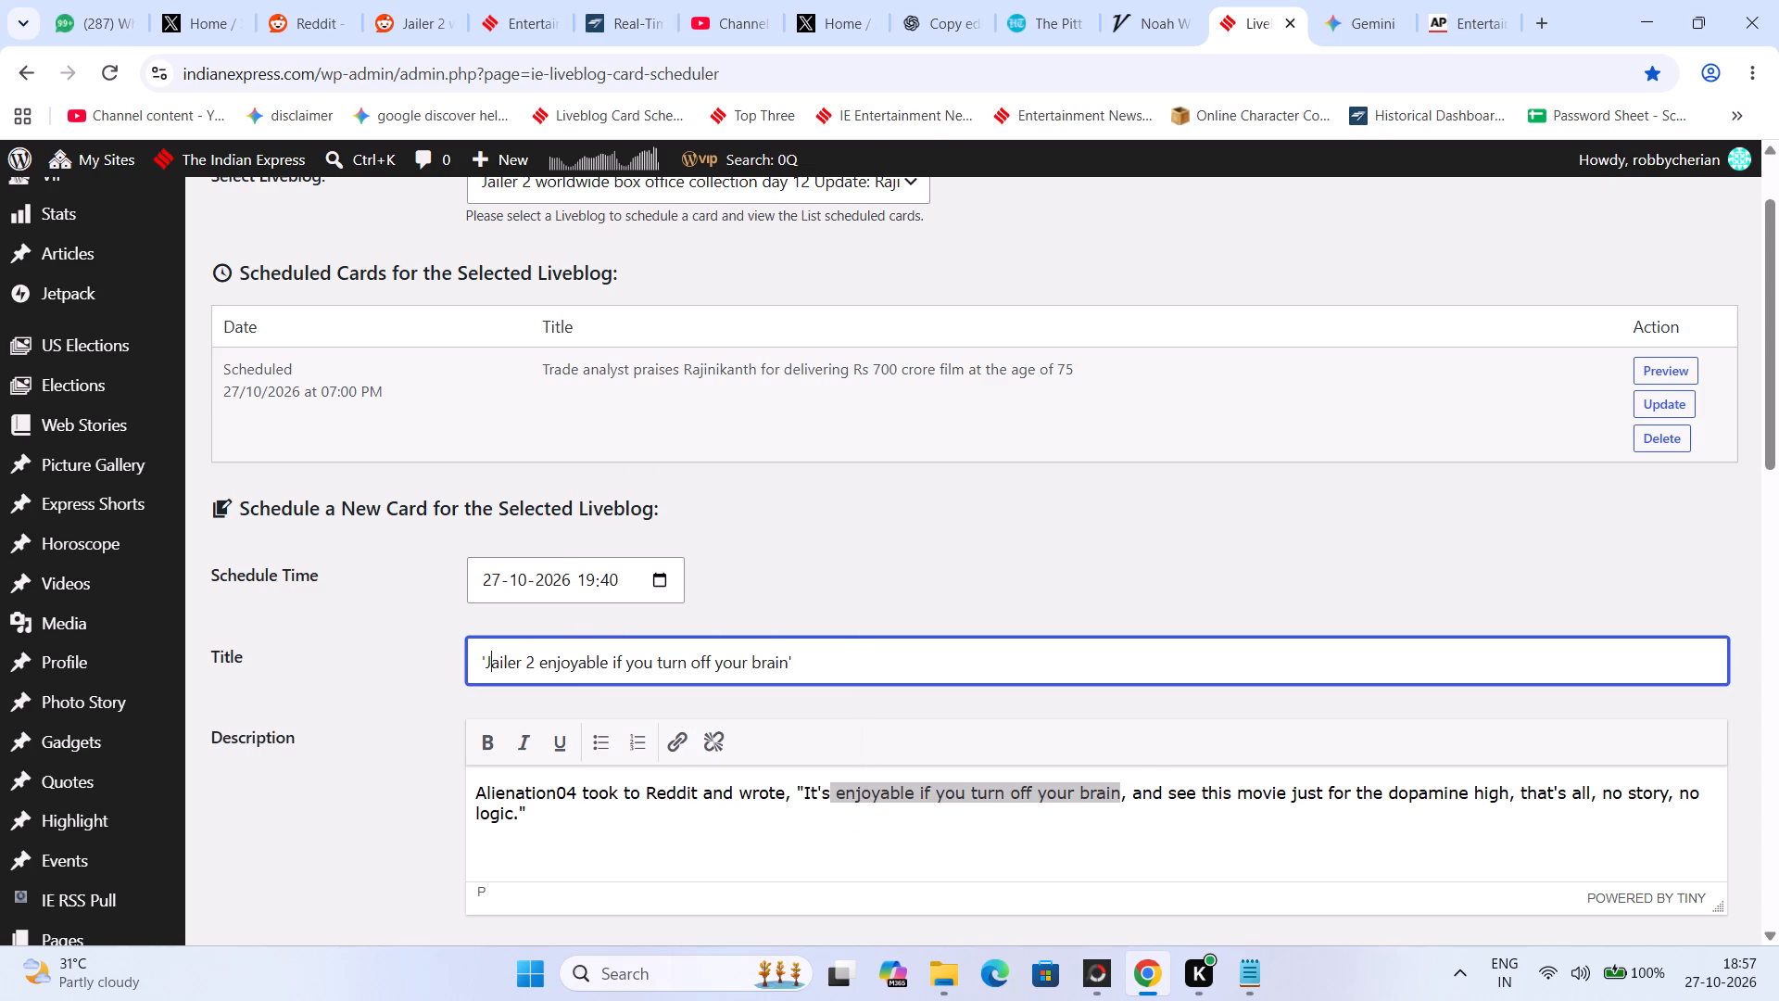
pyautogui.press('Right')
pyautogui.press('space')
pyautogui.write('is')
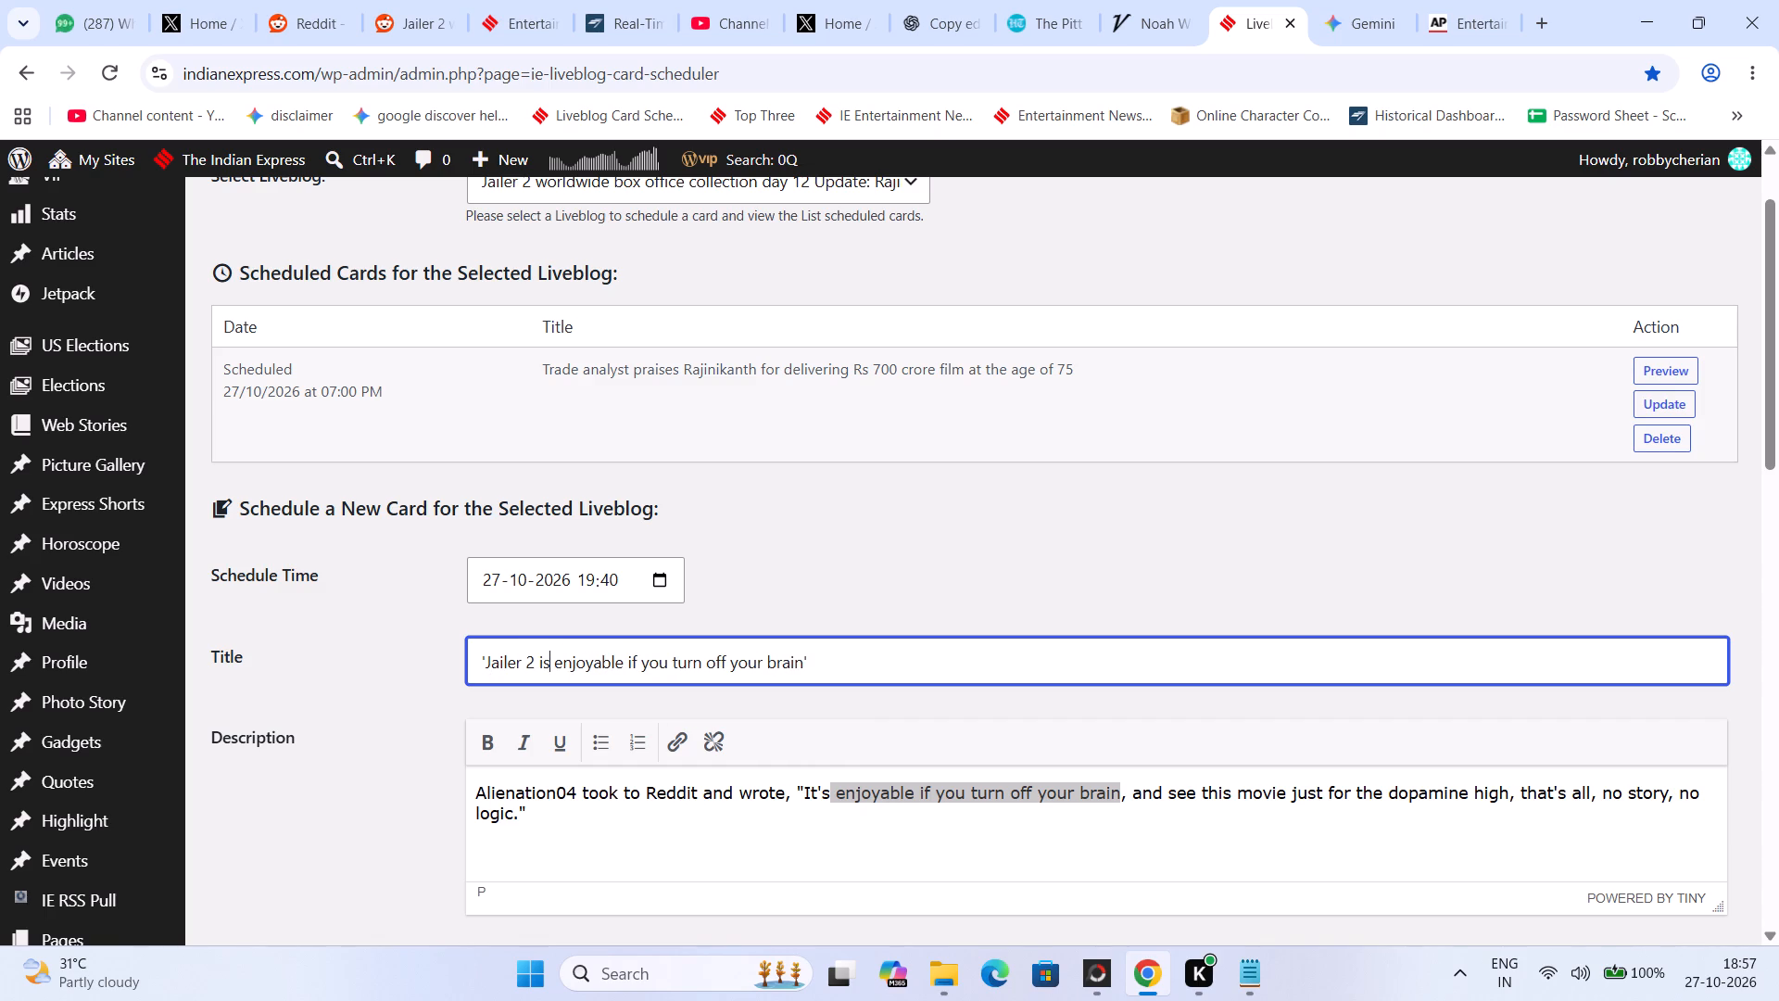
# Schedule the completed card for the selected liveblog.
pyautogui.scroll(-2, 614, 736)
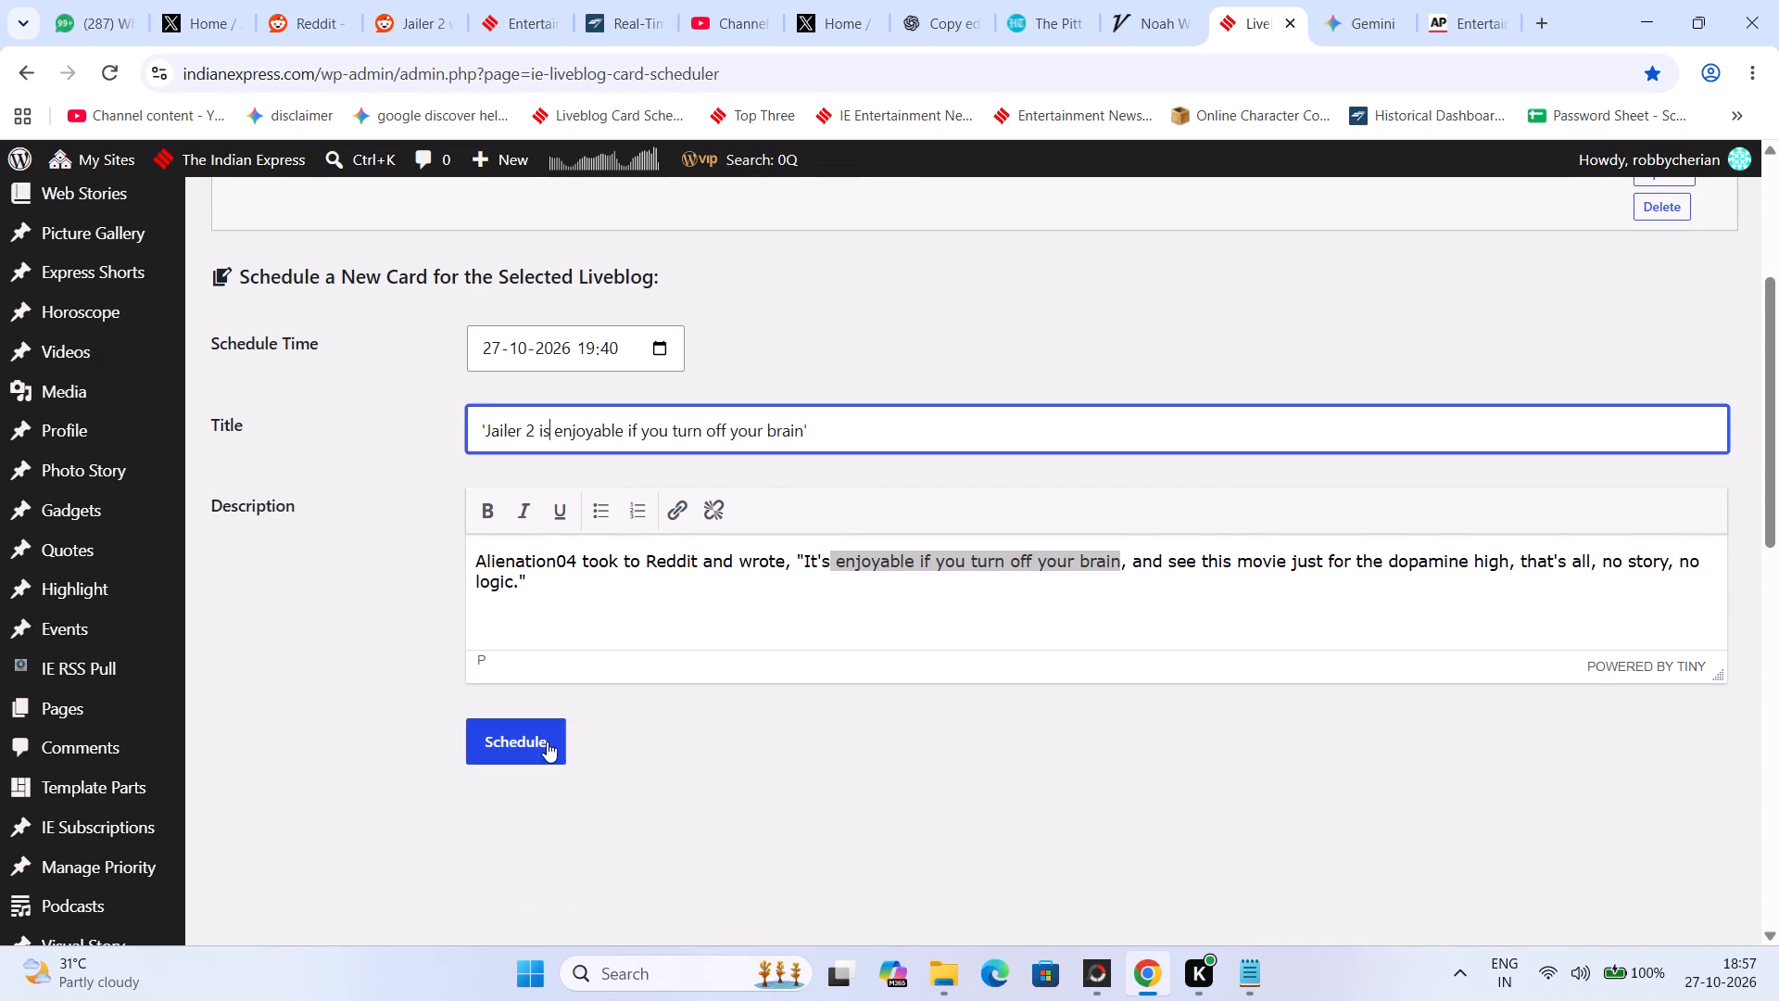
pyautogui.click(533, 744)
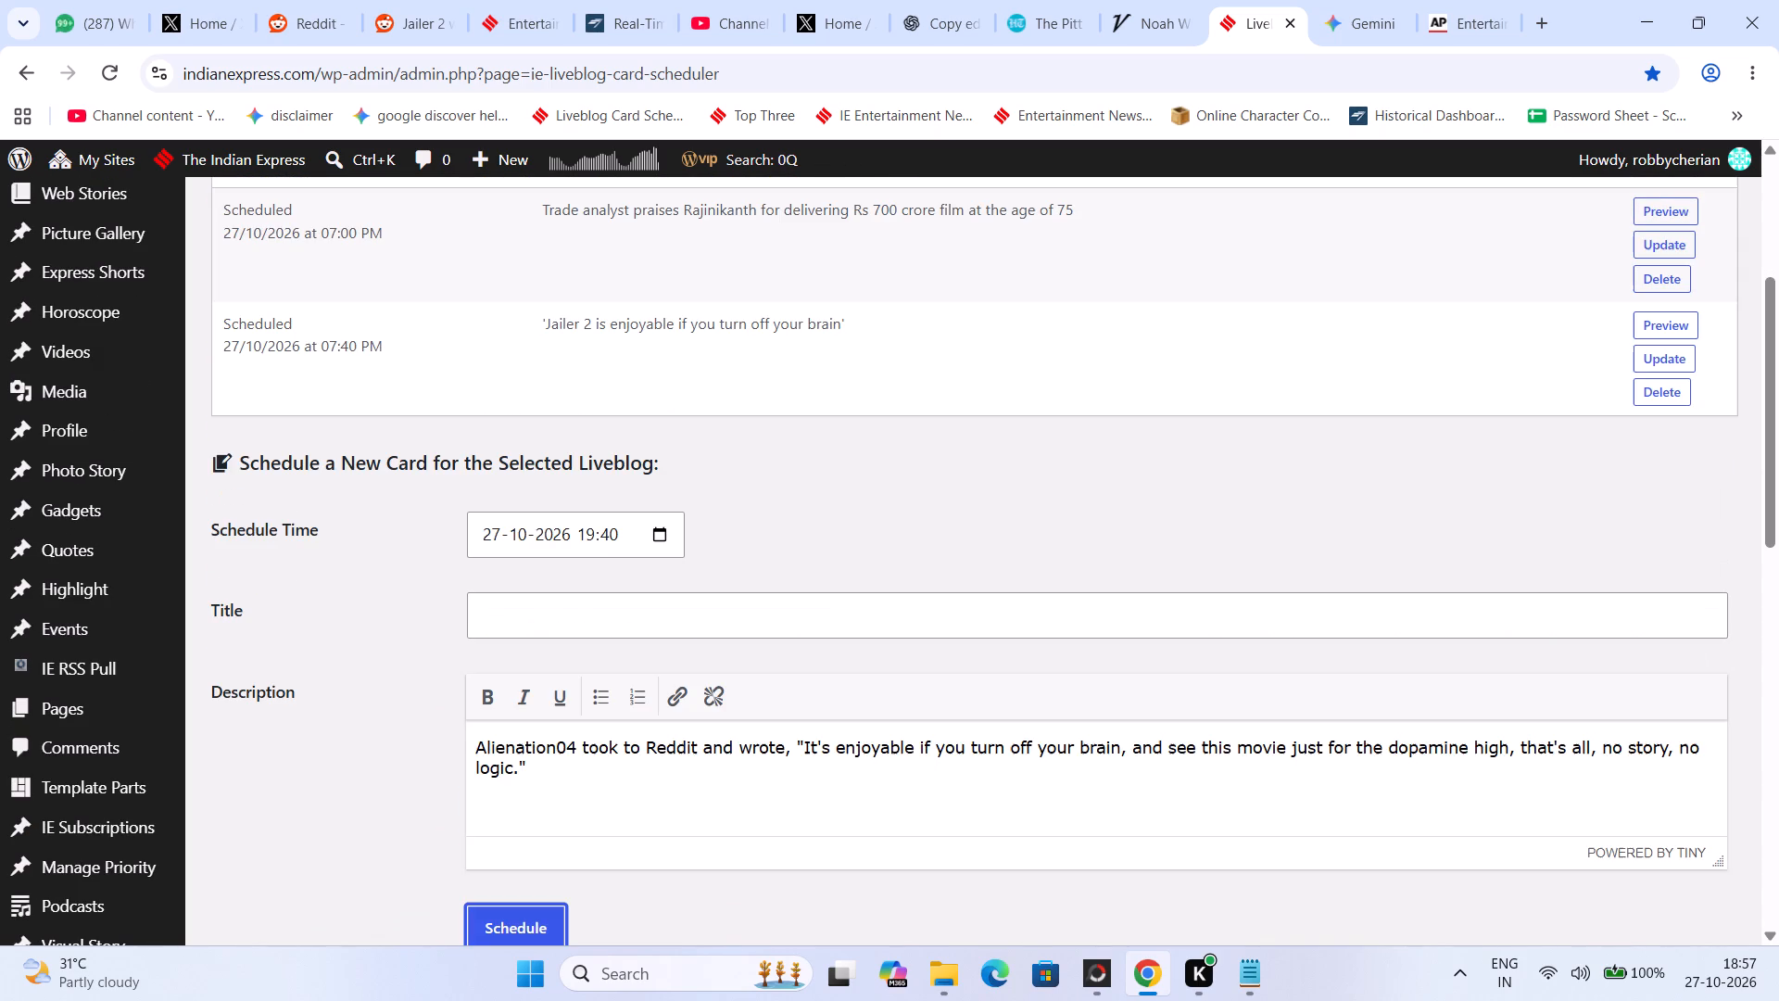
# Set the next new card's schedule time to 20:00.
pyautogui.click(586, 537)
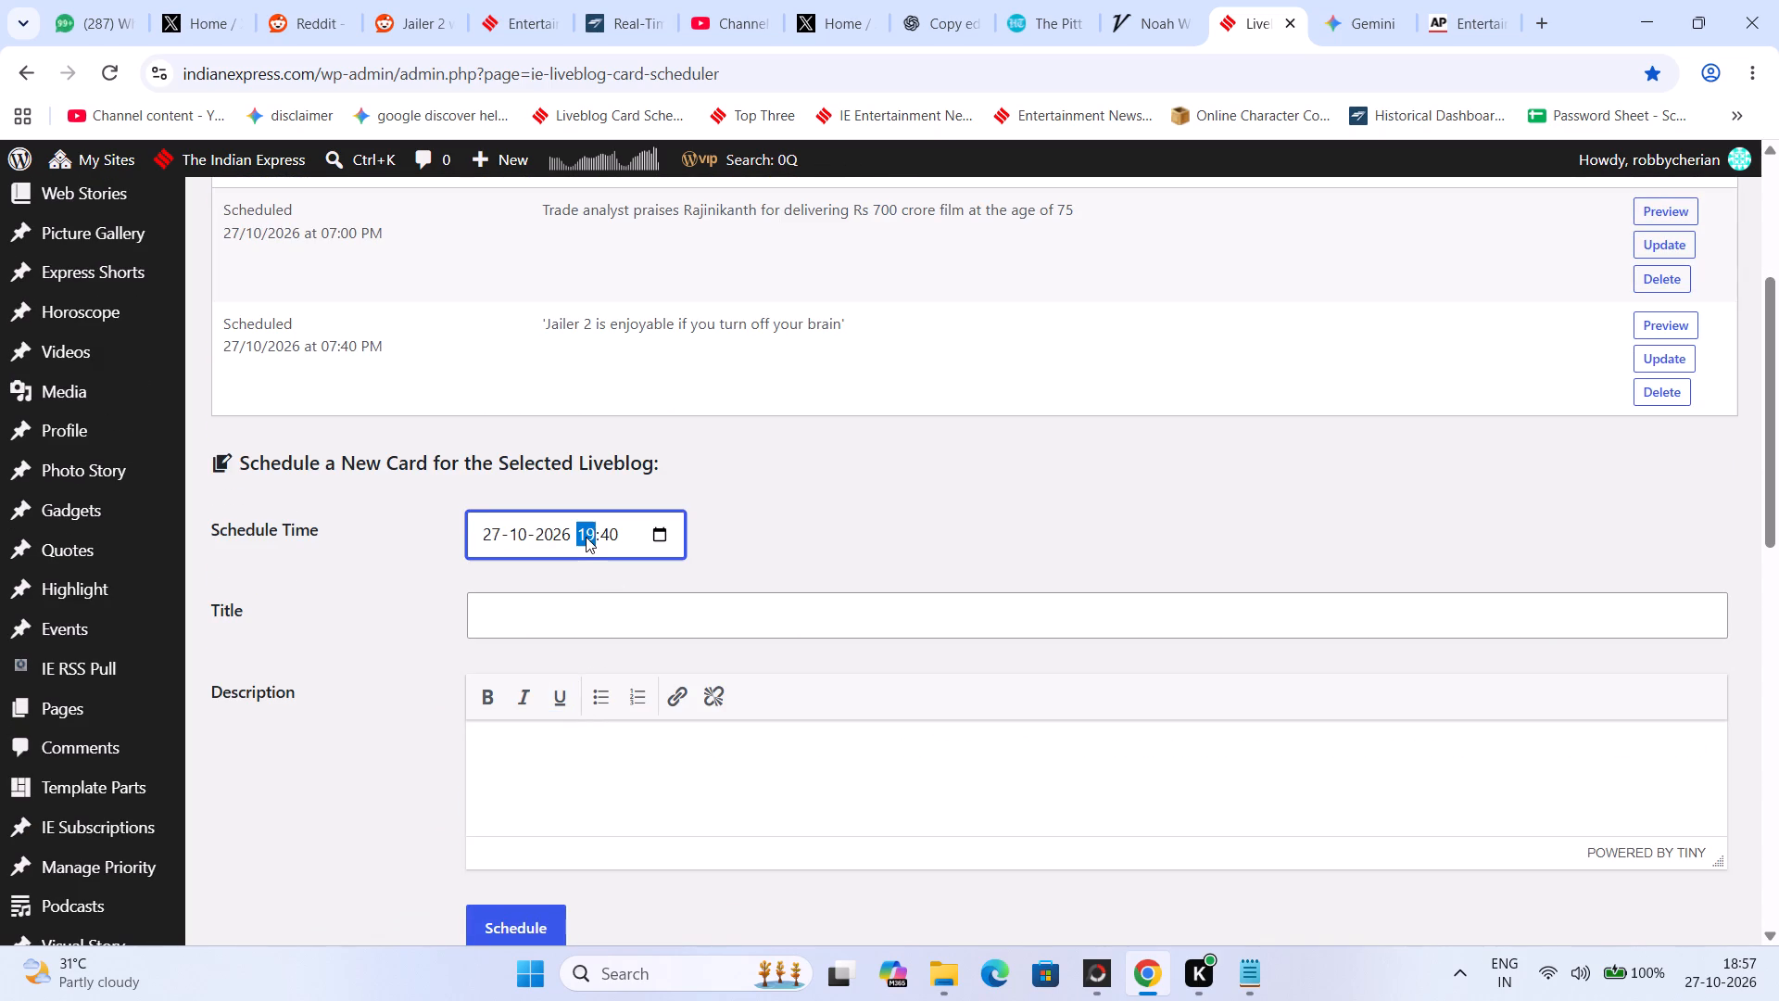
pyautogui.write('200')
# Return to the r/Coconaad thread about Jailer 2 for the next card's comment.
pyautogui.click(349, 0)
pyautogui.click(419, 0)
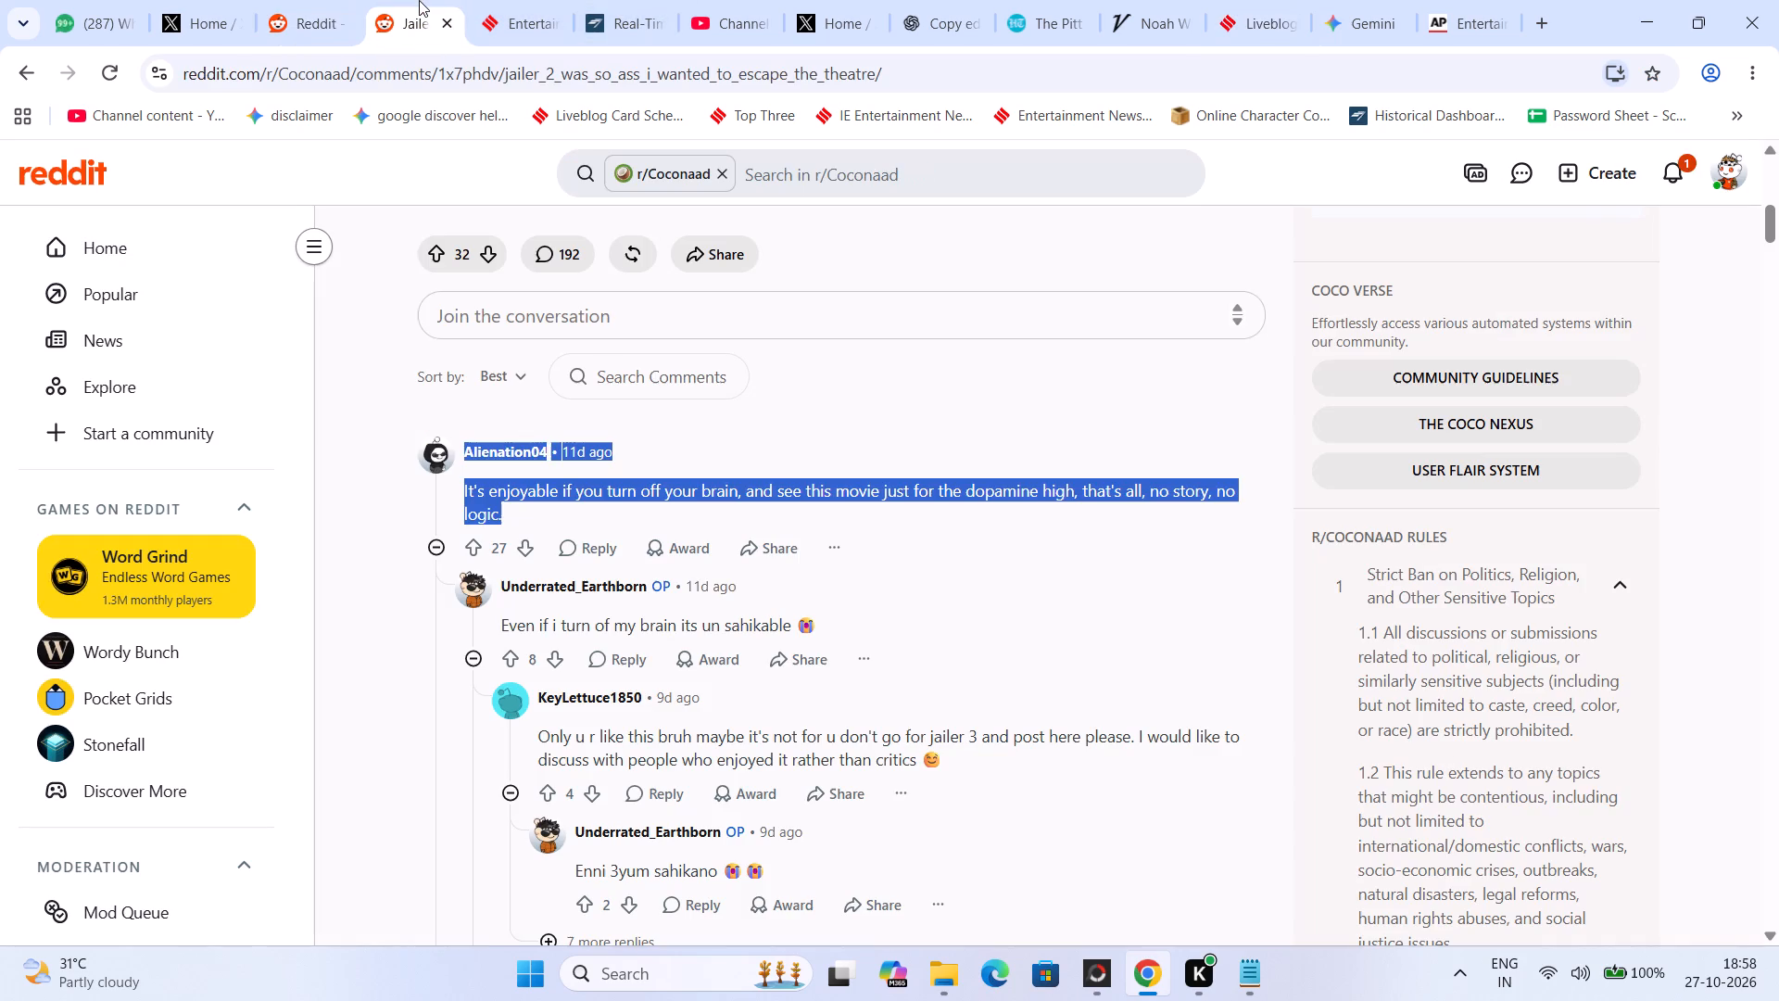
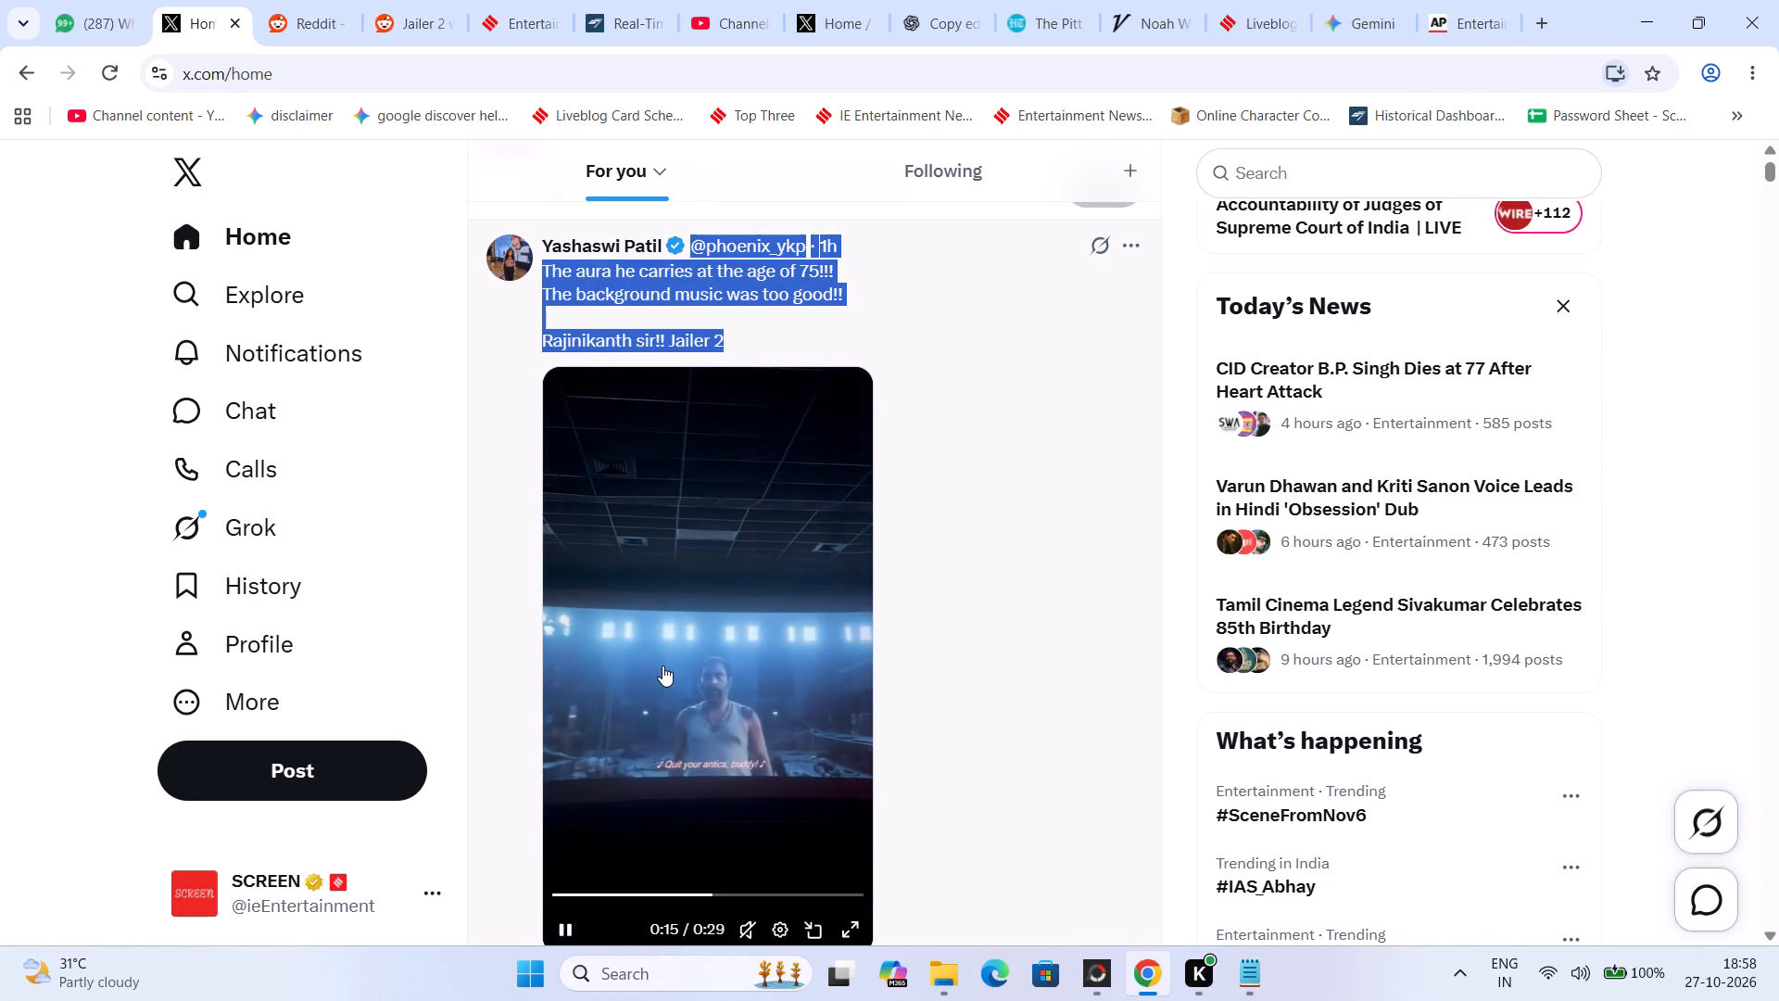
# In the liveblog card scheduler, paste the copied X post praising Rajinikanth's aura in Jailer 2, with its handle, into the new card's description.
pyautogui.click(1251, 0)
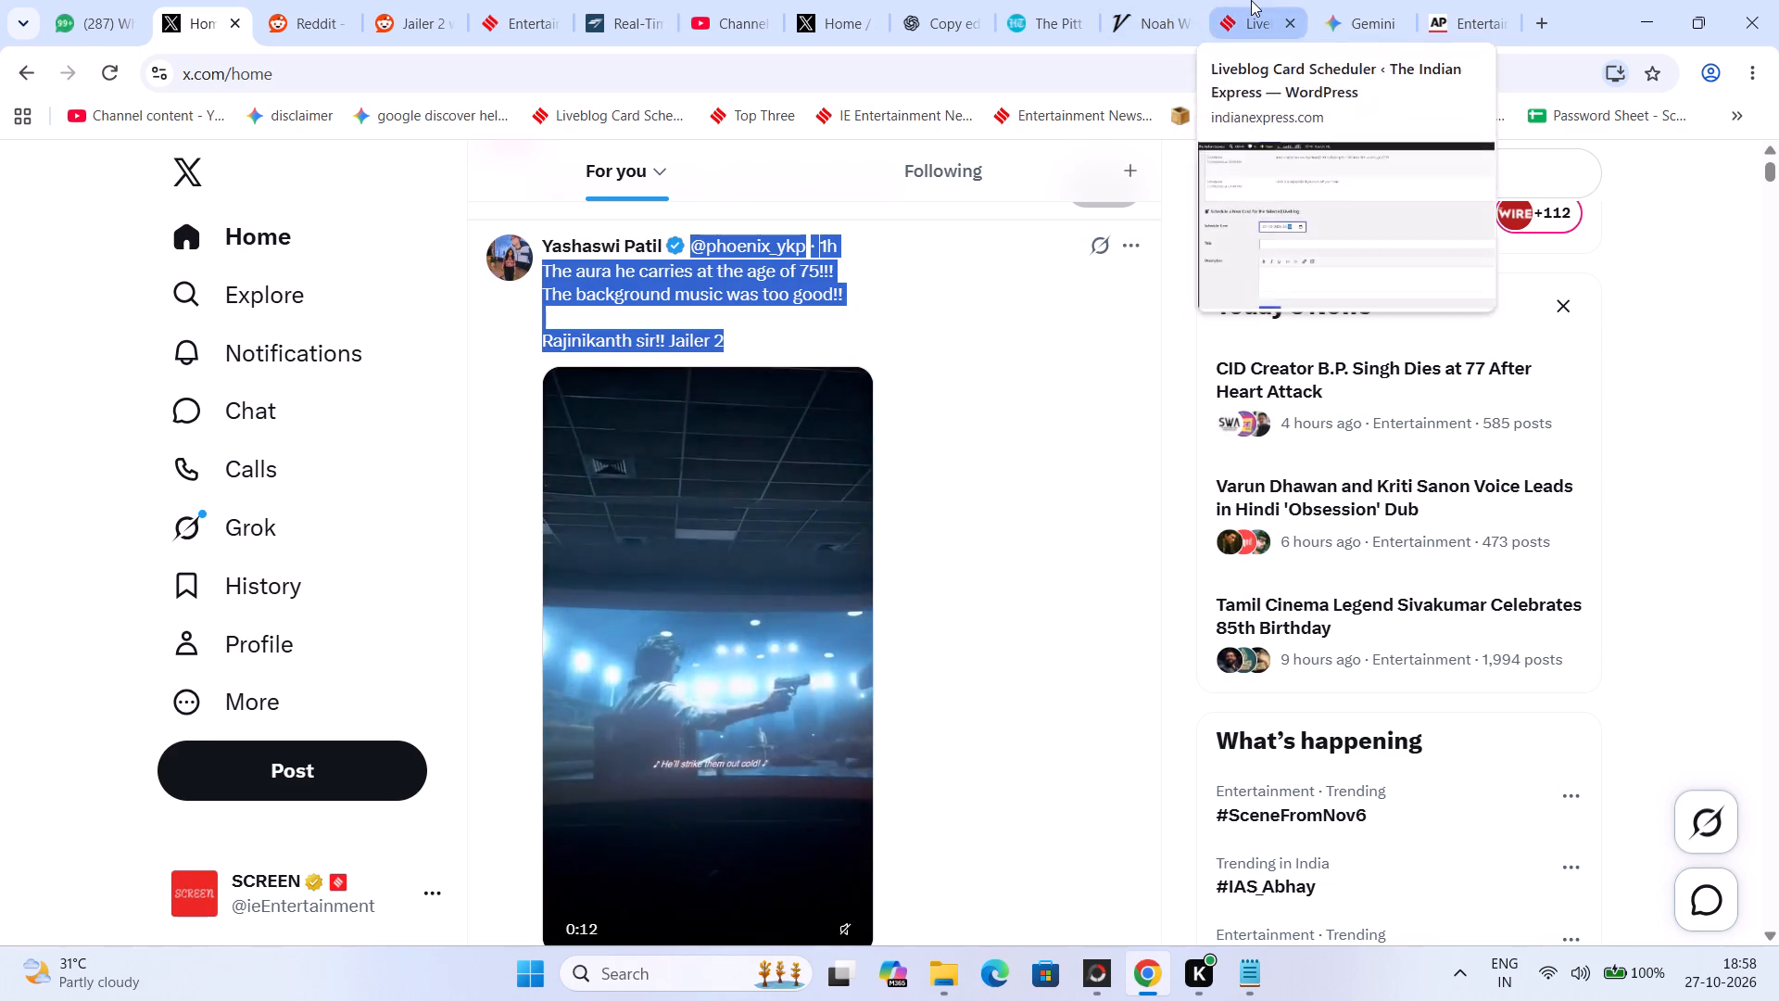
pyautogui.click(559, 699)
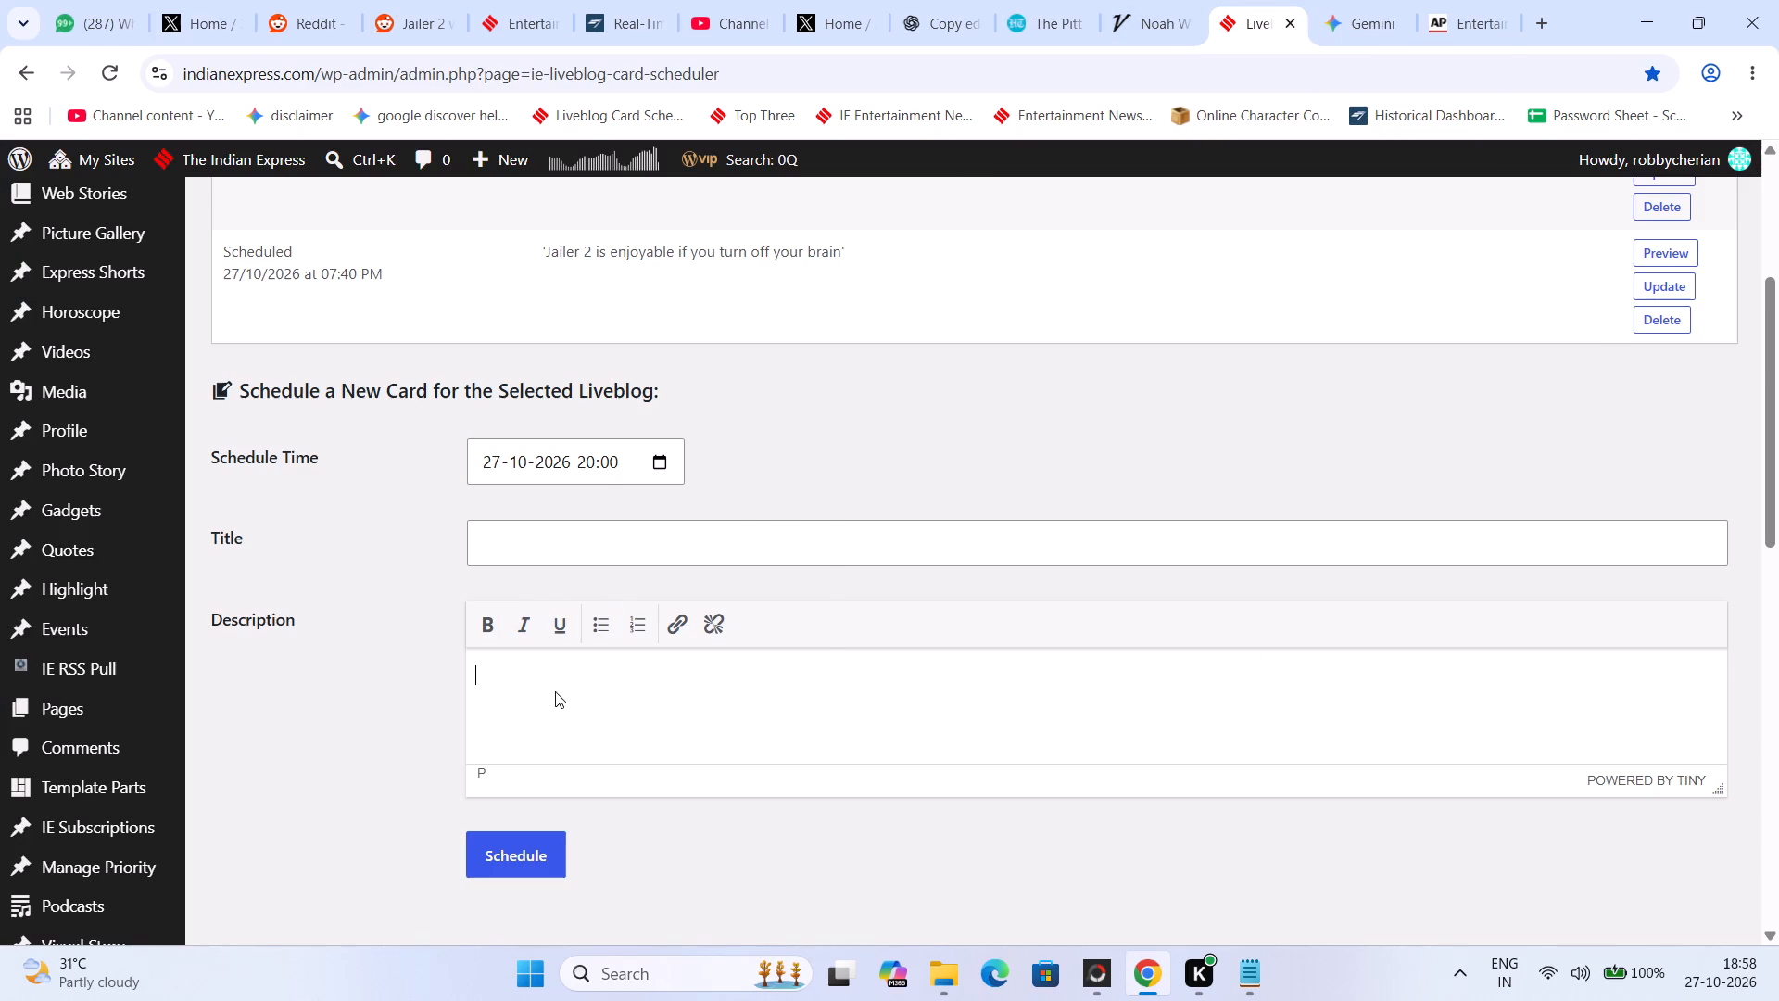
pyautogui.rightClick(549, 684)
pyautogui.click(680, 445)
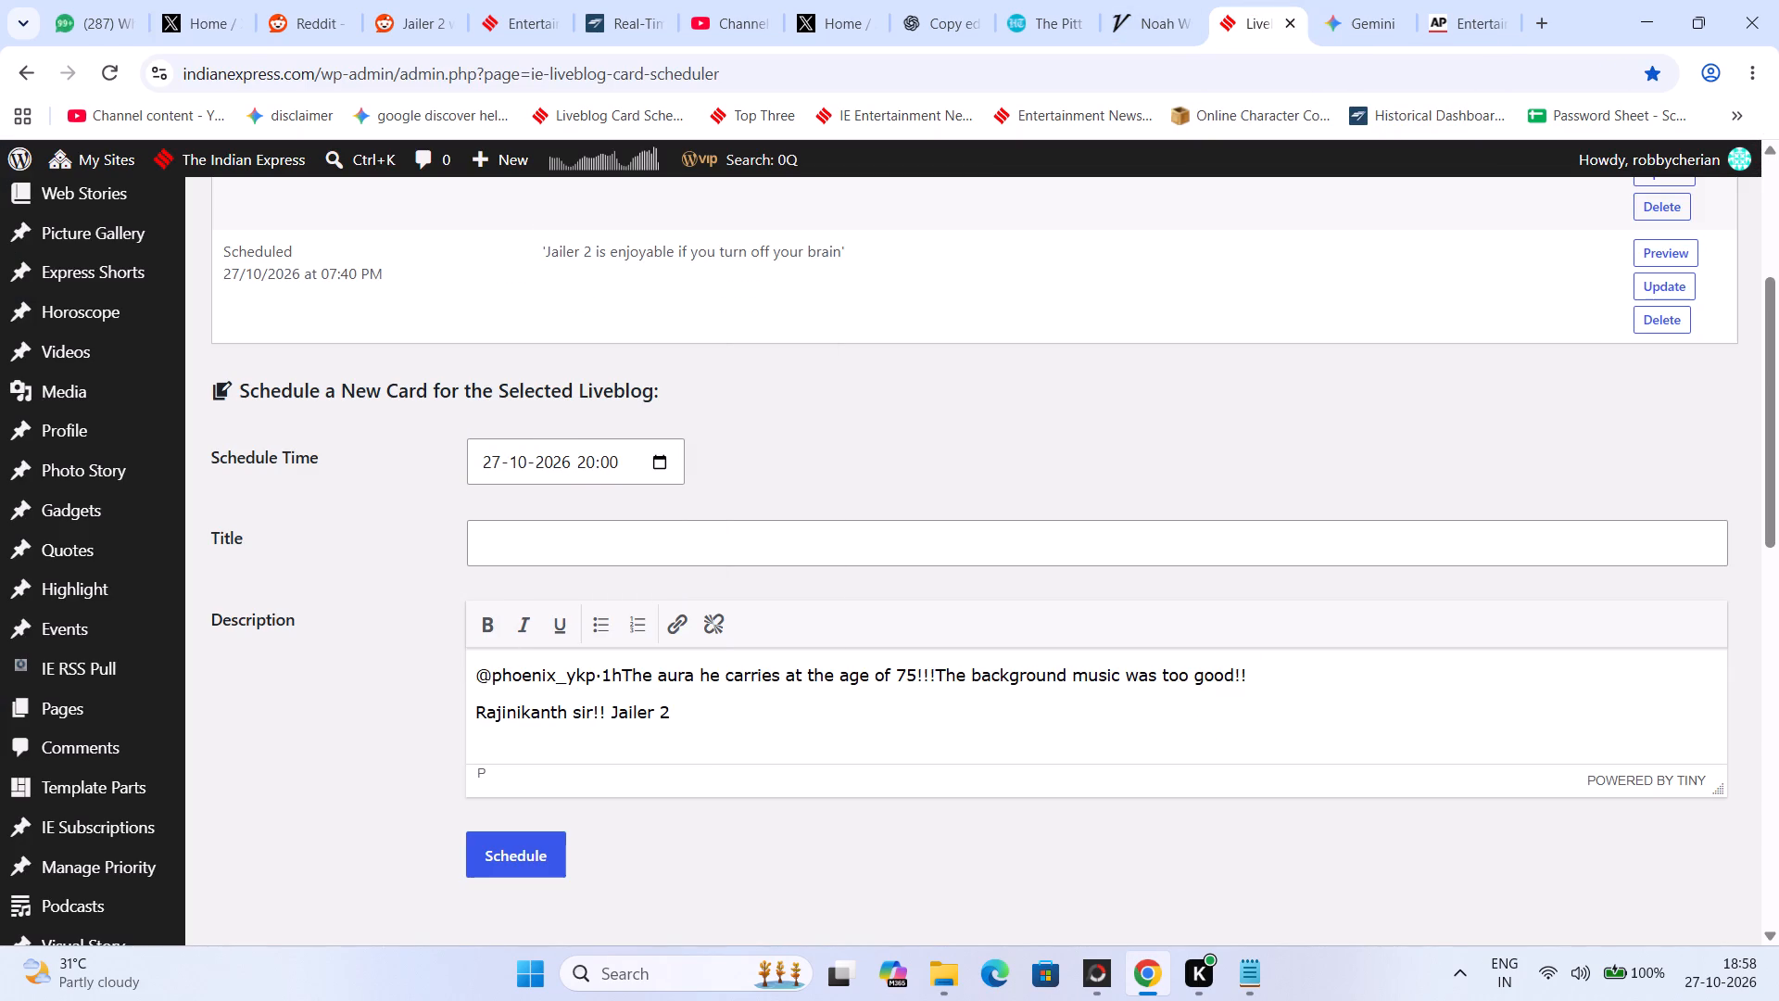
# Insert the lead-in "Sharing a" before the X handle at the start of the description.
pyautogui.click(483, 673)
pyautogui.write('harng')
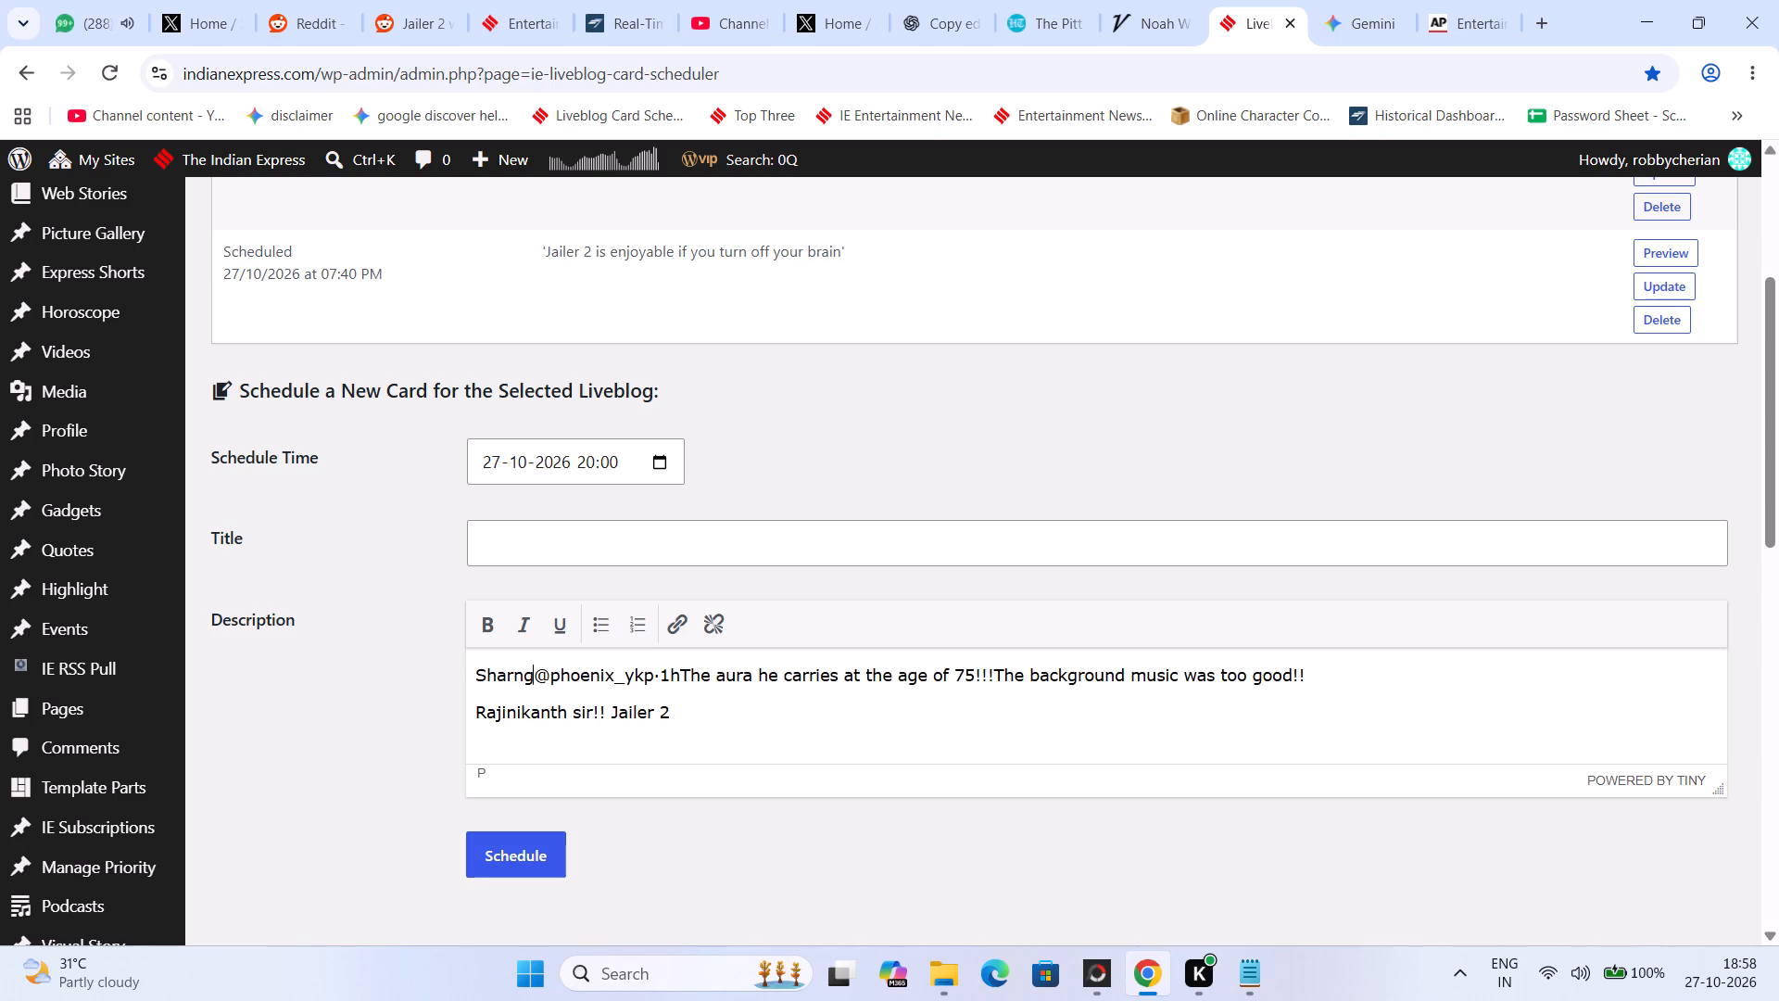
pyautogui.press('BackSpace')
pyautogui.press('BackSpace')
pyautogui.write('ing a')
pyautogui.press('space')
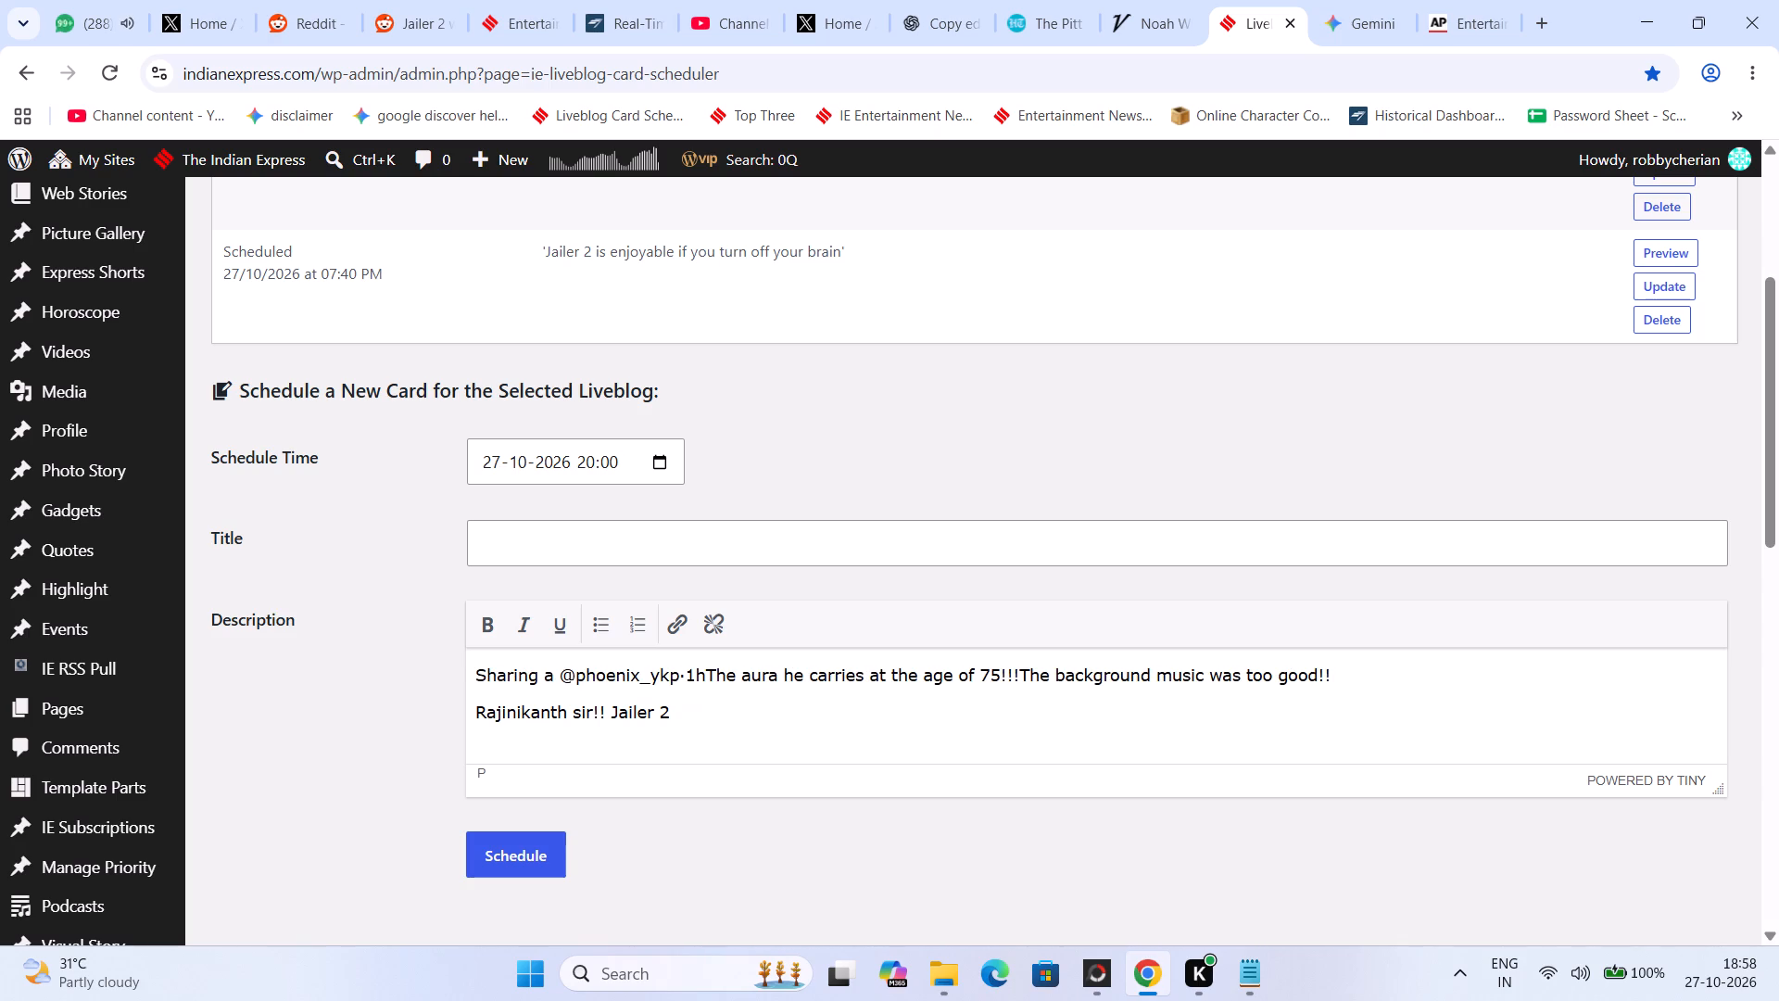
# Extend the lead-in before the X handle so it reads "Sharing a clip of Jailer 2, user".
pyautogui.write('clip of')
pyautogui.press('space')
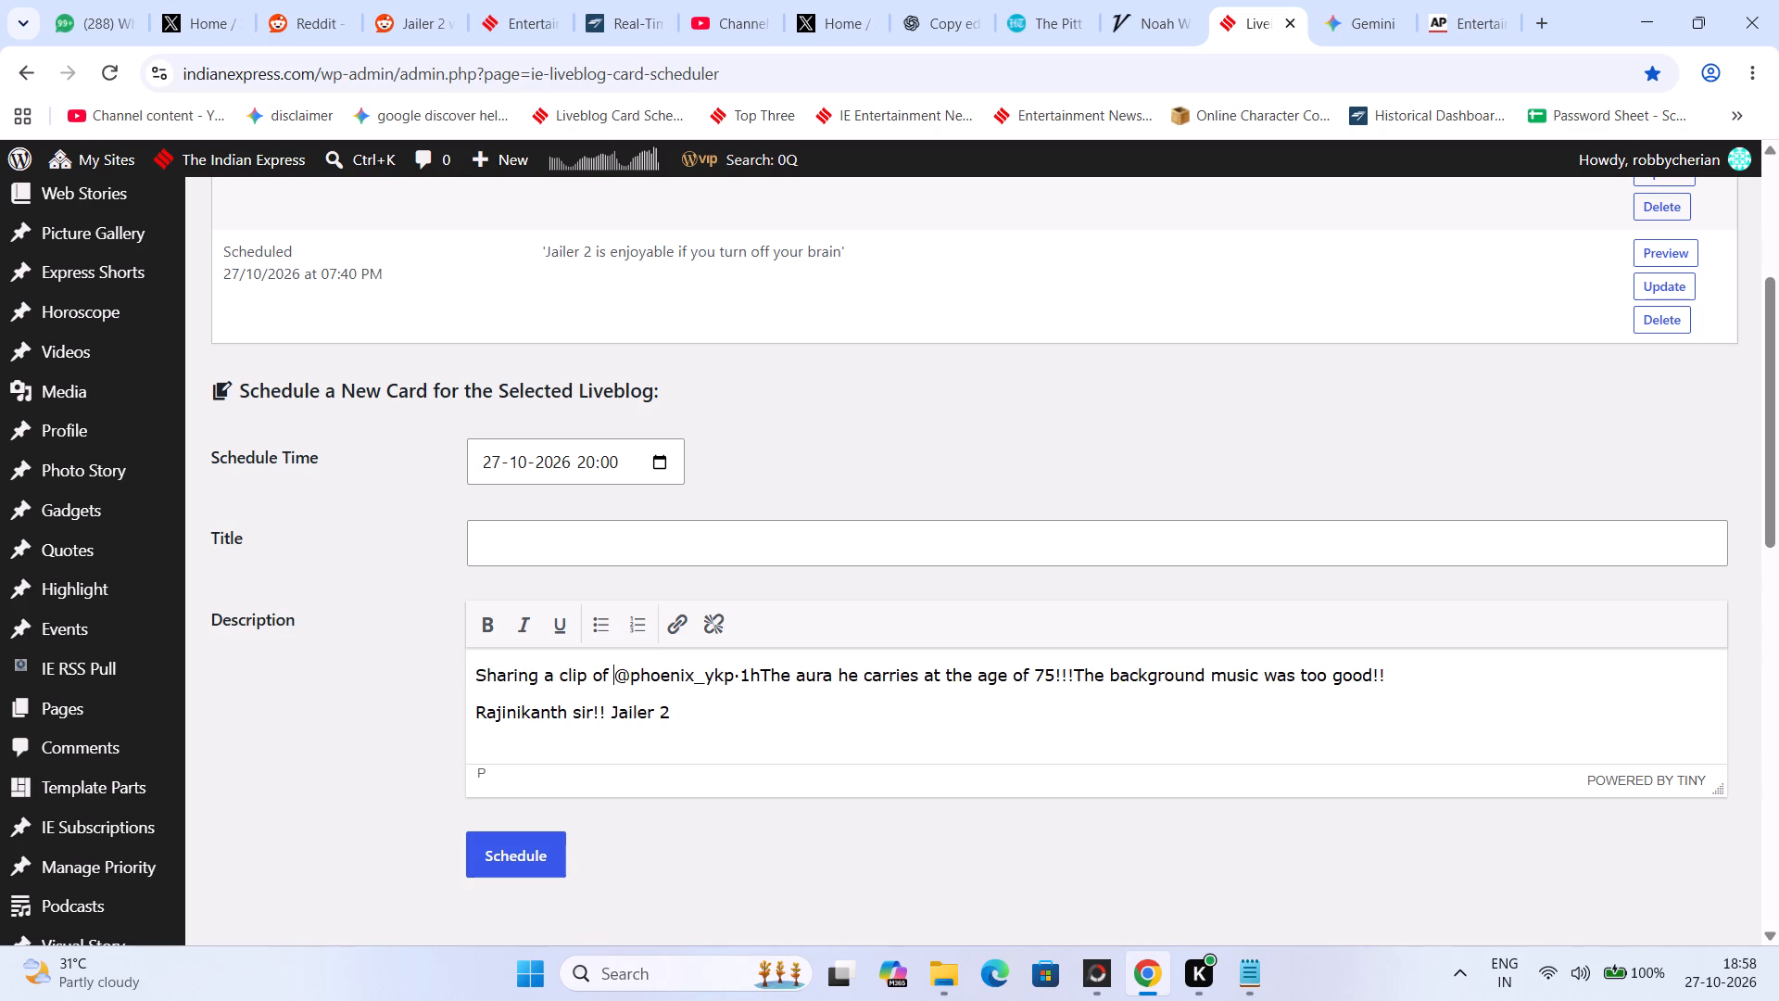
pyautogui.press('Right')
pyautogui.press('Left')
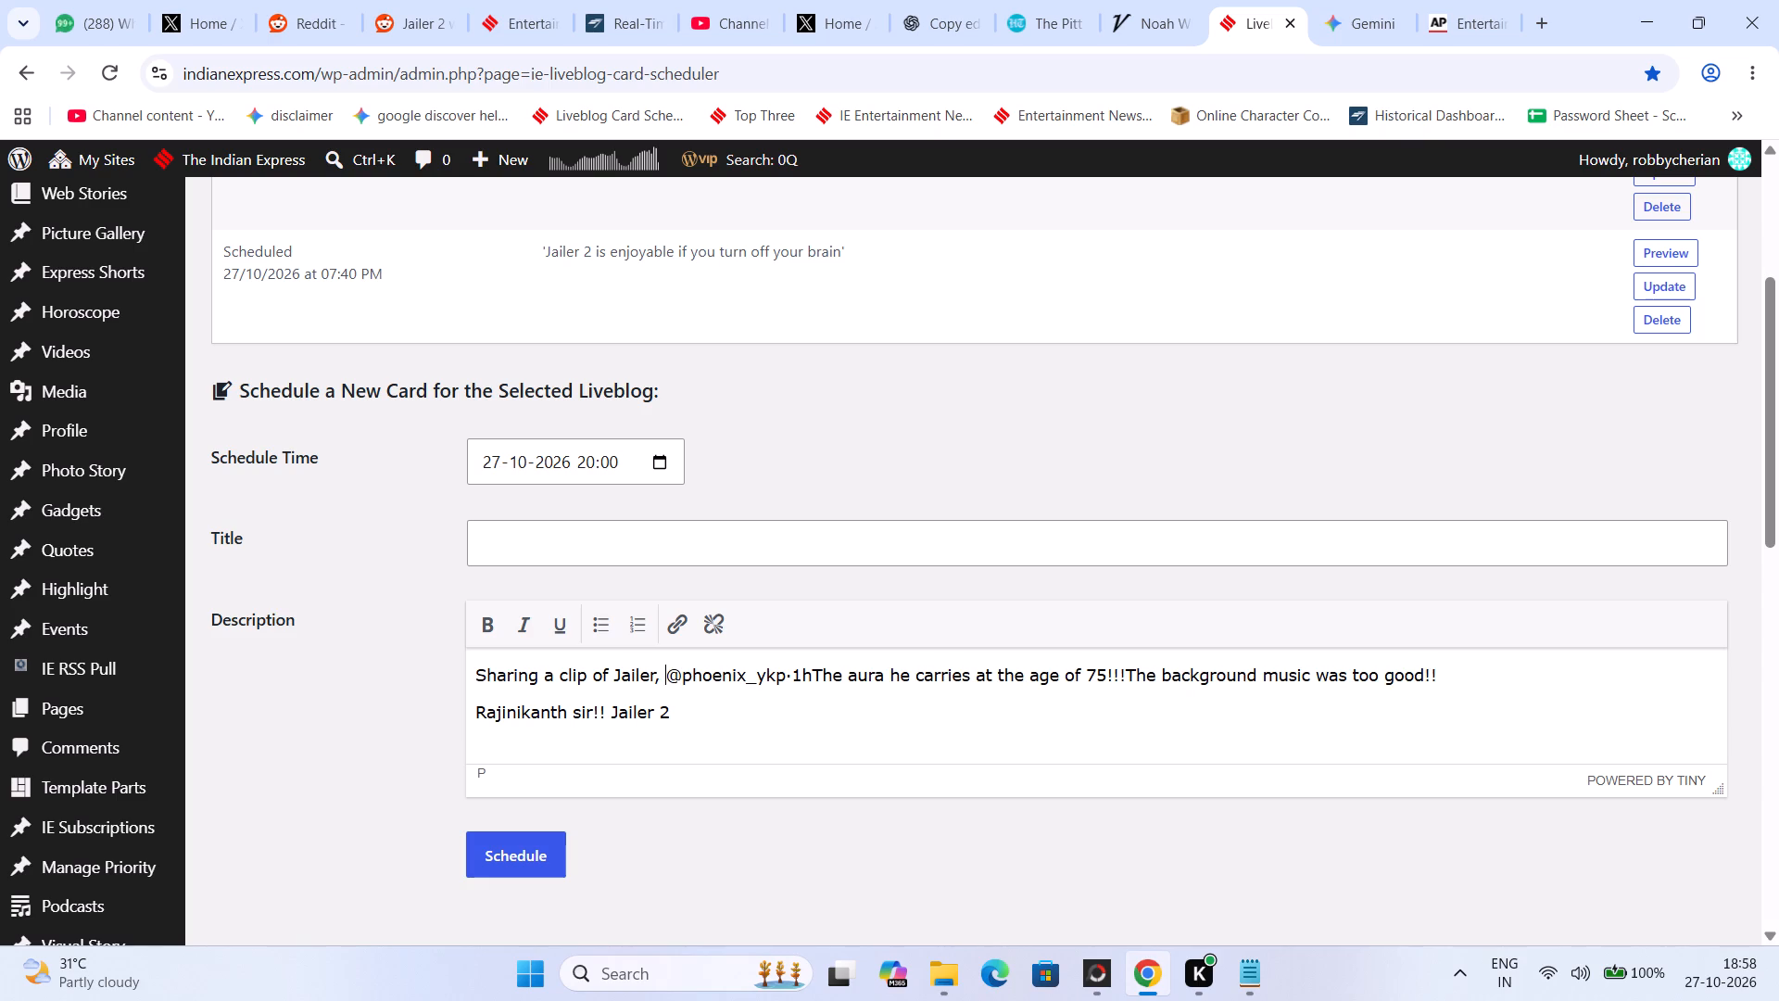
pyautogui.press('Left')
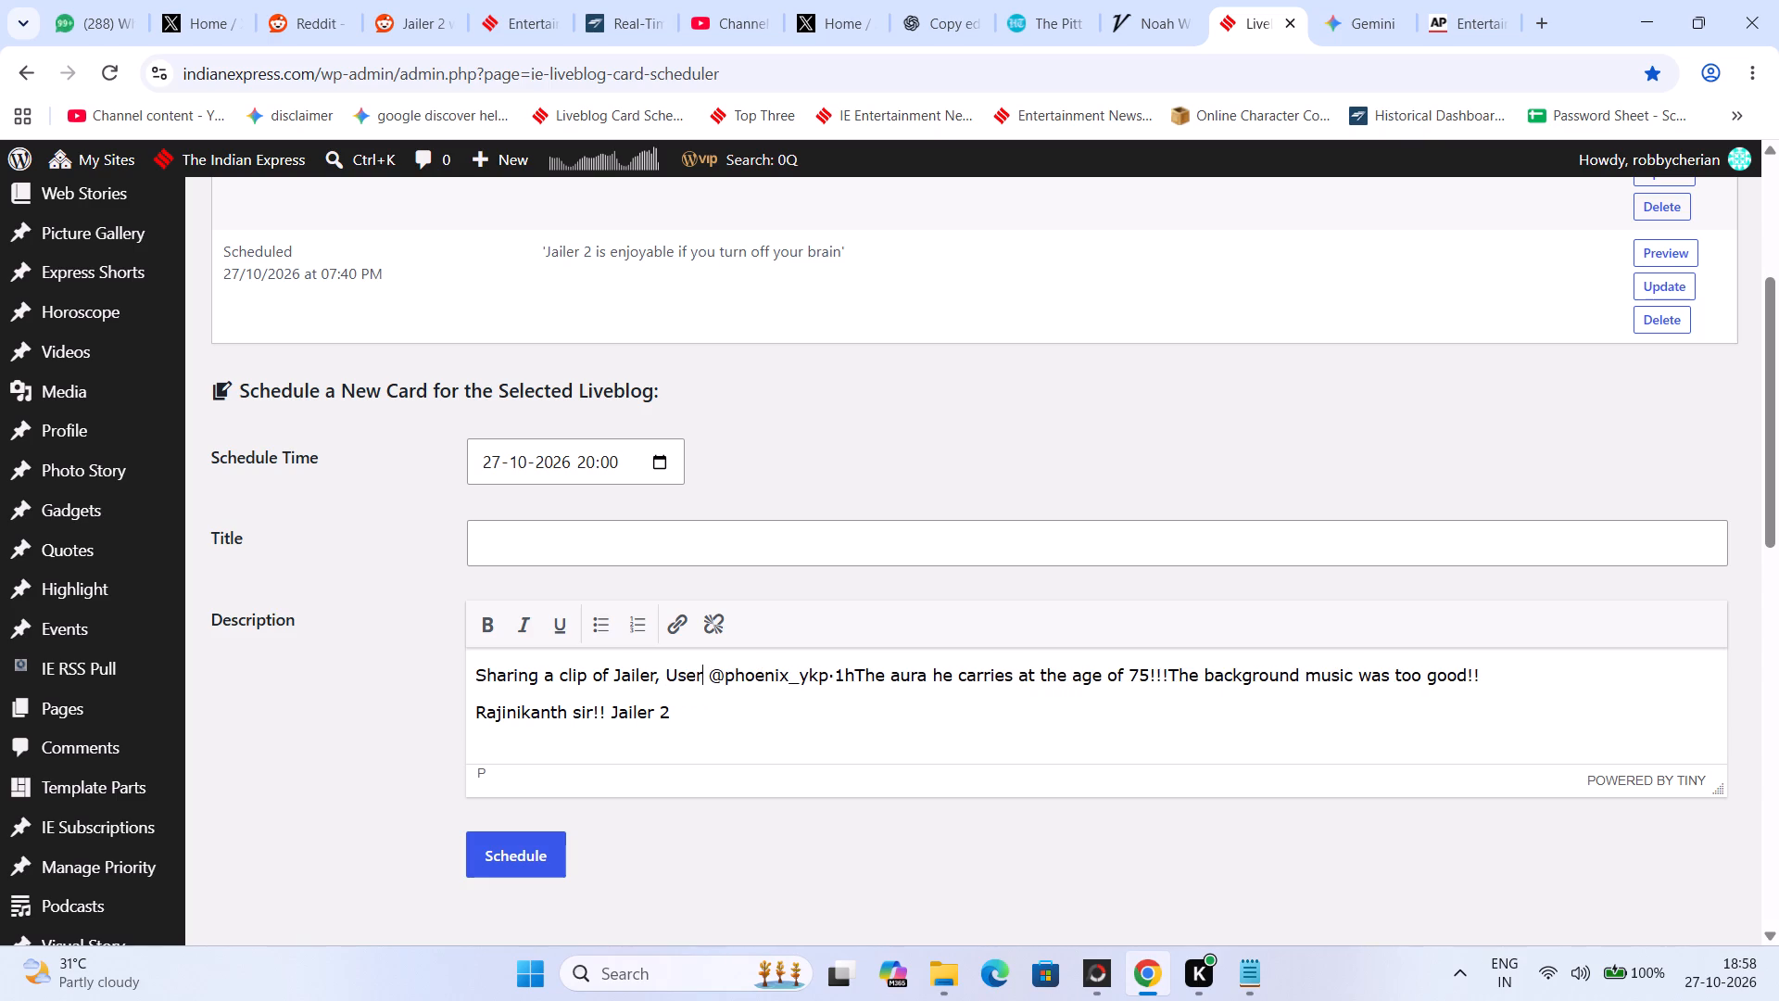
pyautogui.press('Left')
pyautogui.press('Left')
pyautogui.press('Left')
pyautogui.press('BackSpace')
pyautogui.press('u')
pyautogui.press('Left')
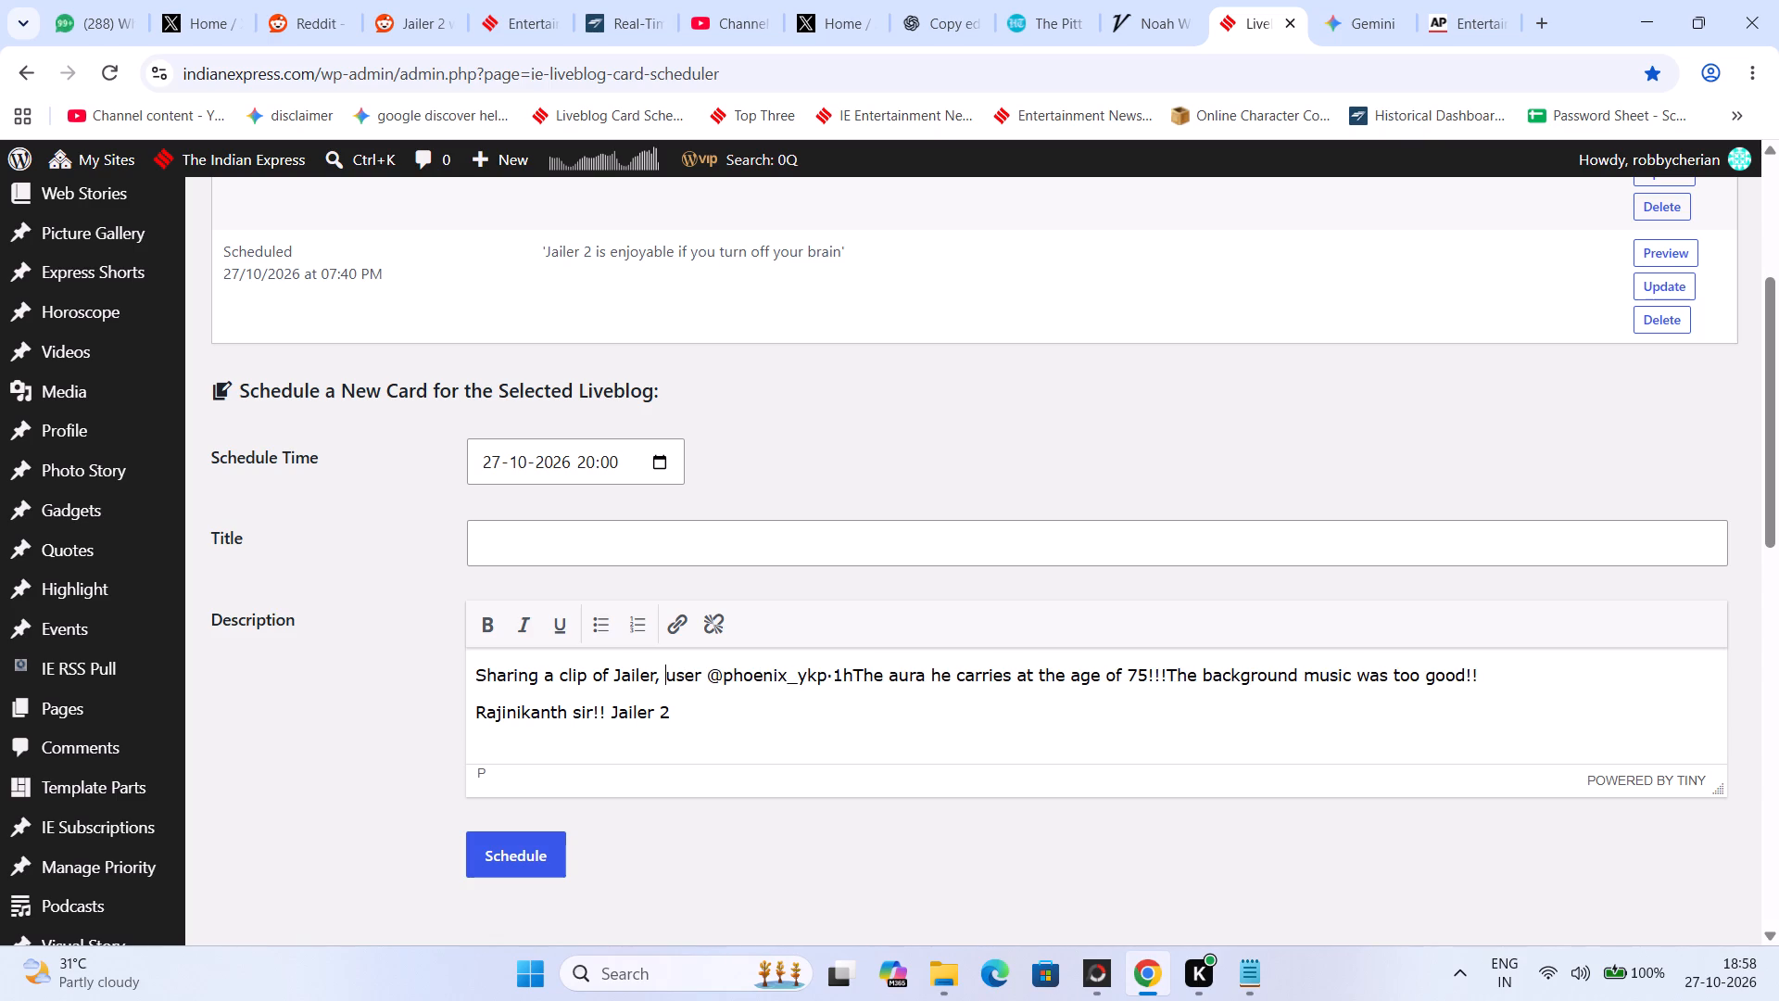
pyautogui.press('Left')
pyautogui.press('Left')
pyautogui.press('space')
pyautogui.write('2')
# Replace the "·1h" timestamp after the X handle with "wrote," and an opening quotation mark.
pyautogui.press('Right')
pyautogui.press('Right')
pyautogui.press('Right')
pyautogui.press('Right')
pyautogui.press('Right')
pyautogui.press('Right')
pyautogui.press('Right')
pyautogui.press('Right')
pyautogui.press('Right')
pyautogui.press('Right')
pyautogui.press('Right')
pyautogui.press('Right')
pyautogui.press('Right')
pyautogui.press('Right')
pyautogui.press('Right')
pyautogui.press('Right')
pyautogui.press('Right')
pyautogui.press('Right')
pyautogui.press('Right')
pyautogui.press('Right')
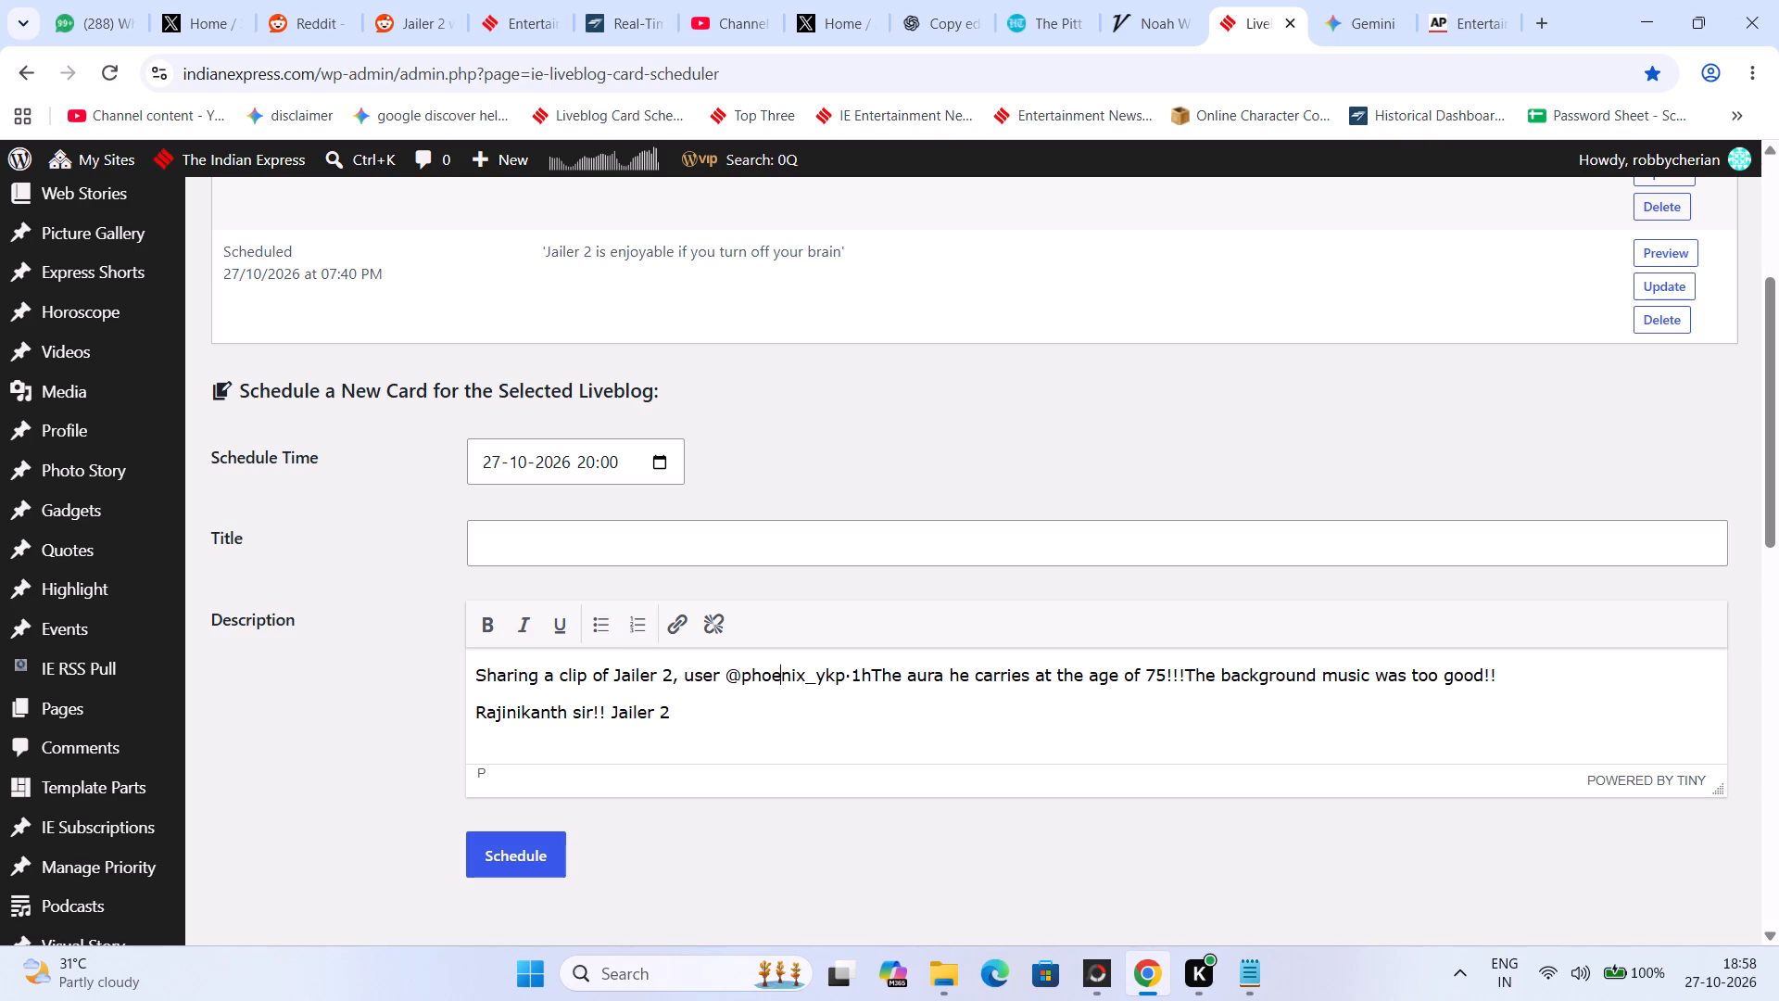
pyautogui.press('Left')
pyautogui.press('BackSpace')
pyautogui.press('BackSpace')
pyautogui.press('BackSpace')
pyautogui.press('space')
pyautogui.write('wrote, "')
# End the quoted post after its final words "Jailer 2" with a full stop and closing quotation mark.
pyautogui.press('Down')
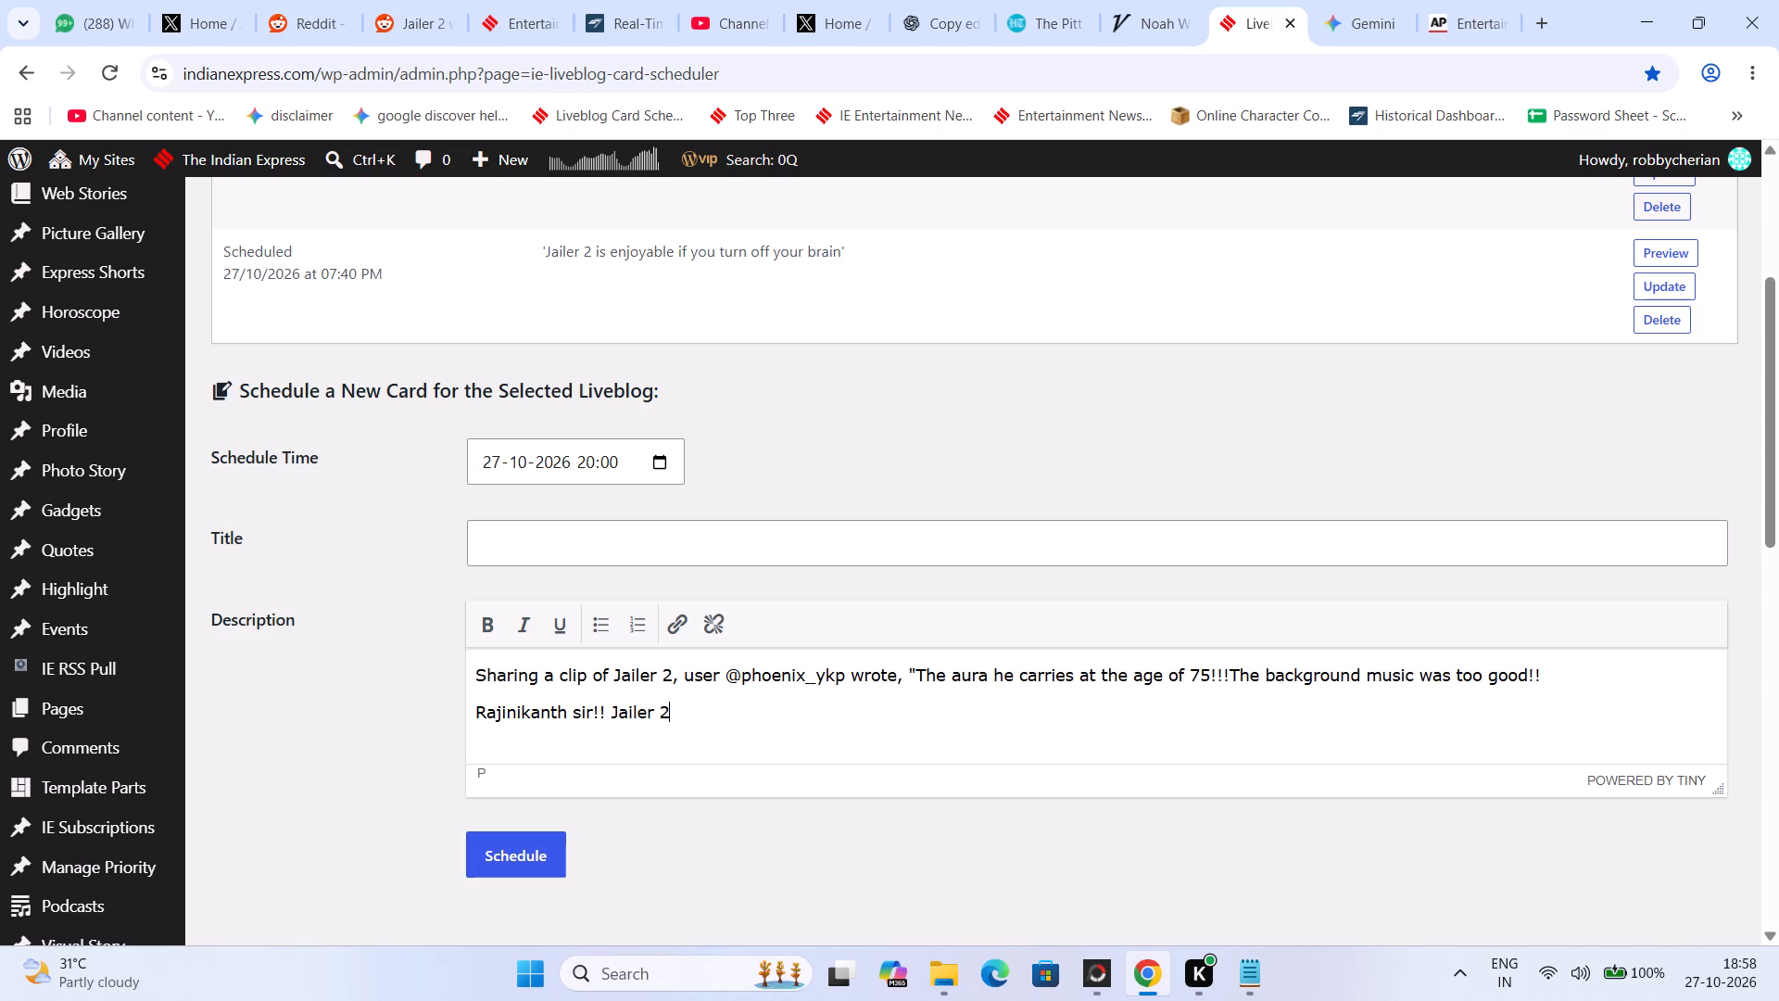
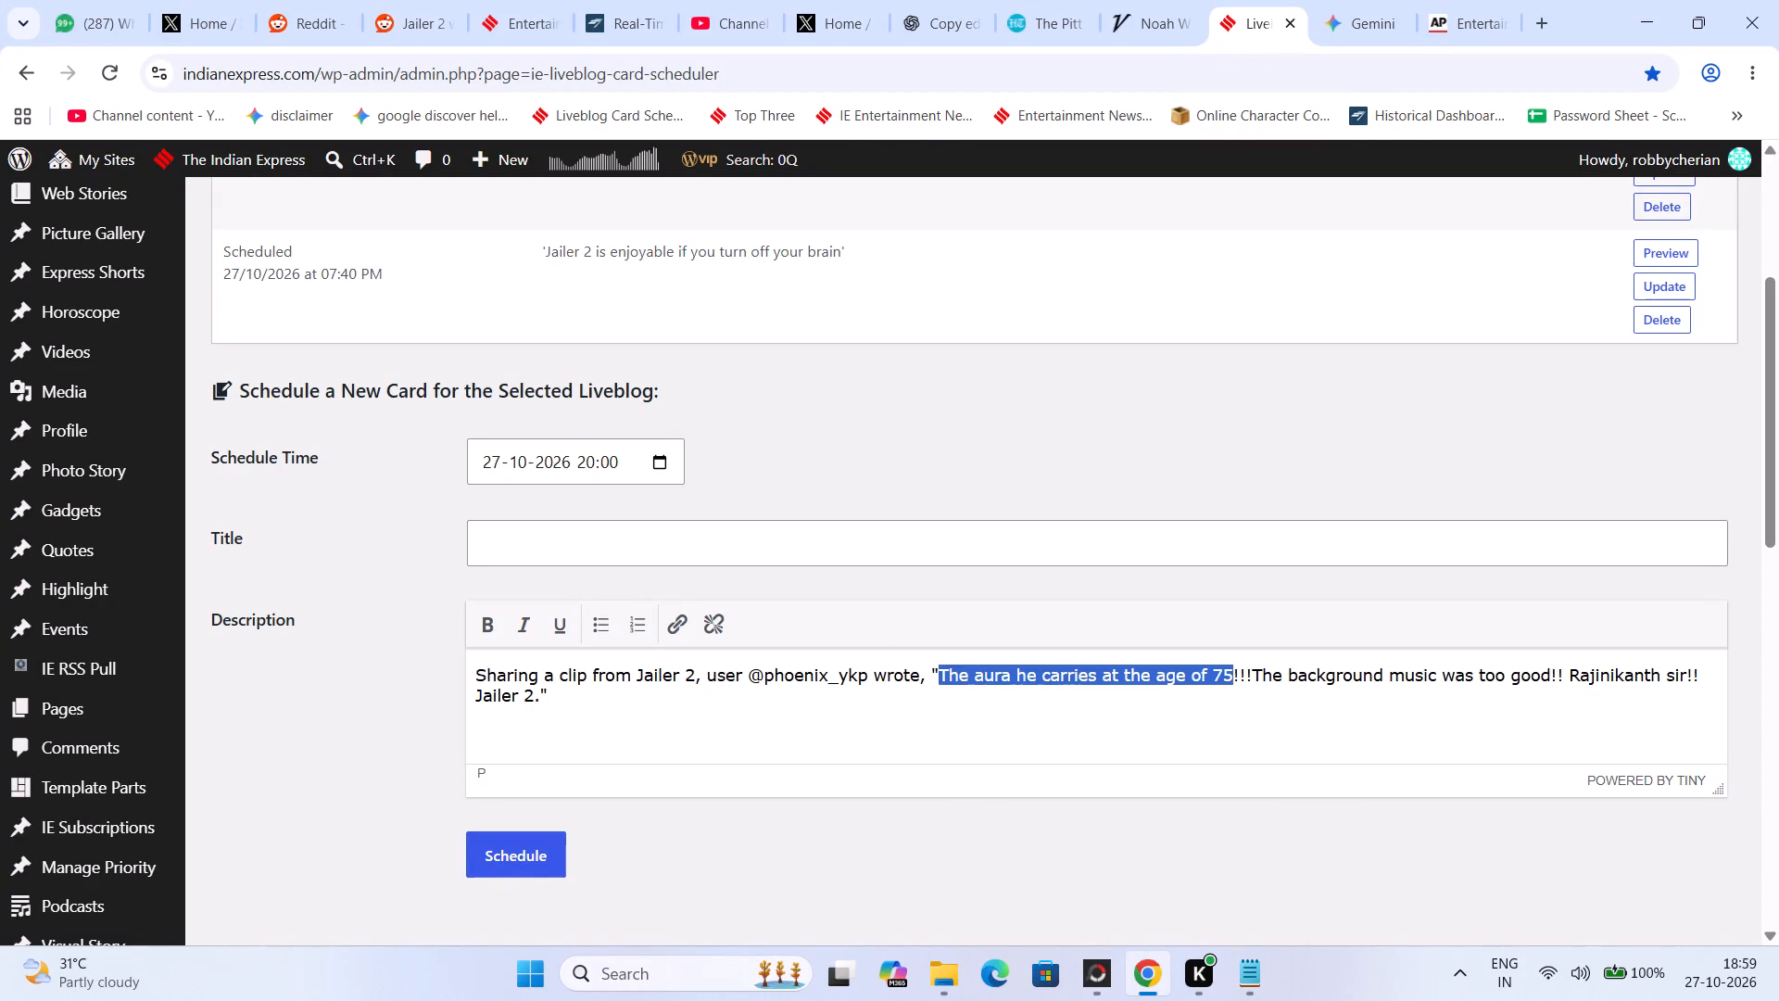
# Reuse the quote's opening words as the card title, reading 'The aura Rajinikanth carries at the age of 75' in single quotes, and schedule the card.
pyautogui.hotkey('ctrl', 'c')
pyautogui.click(714, 527)
pyautogui.hotkey('ctrl', 'v')
pyautogui.press("'")
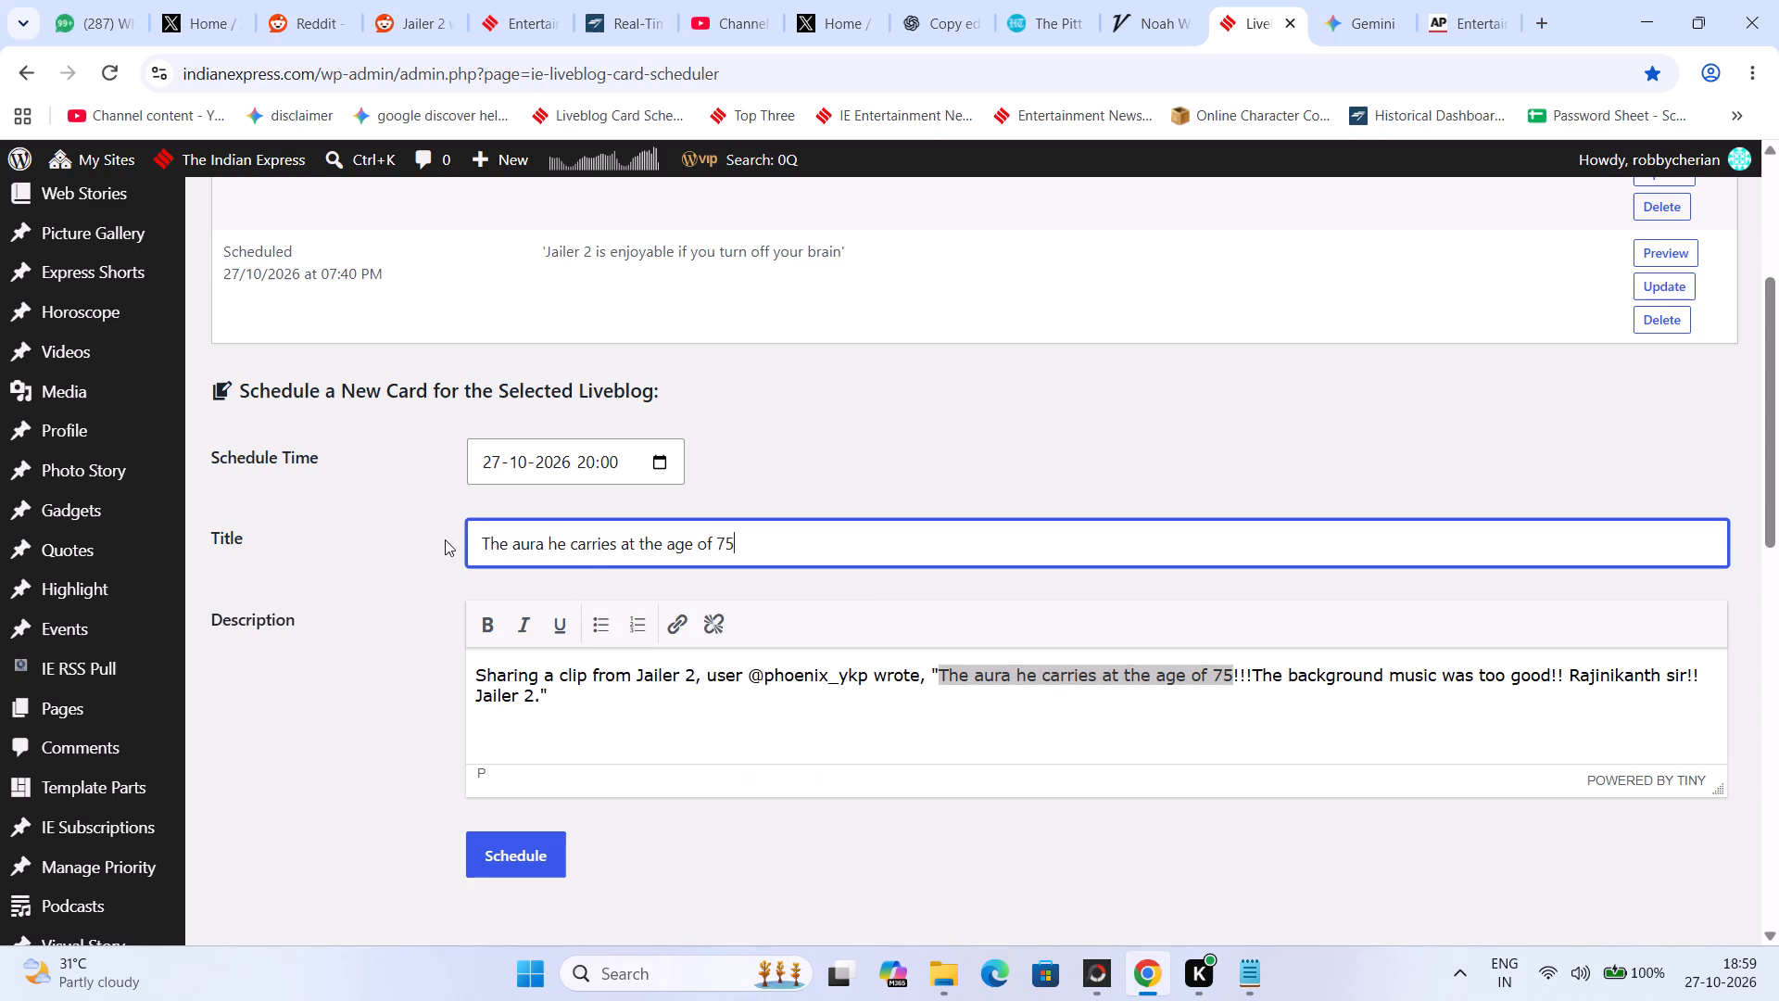
pyautogui.click(472, 561)
pyautogui.press("'")
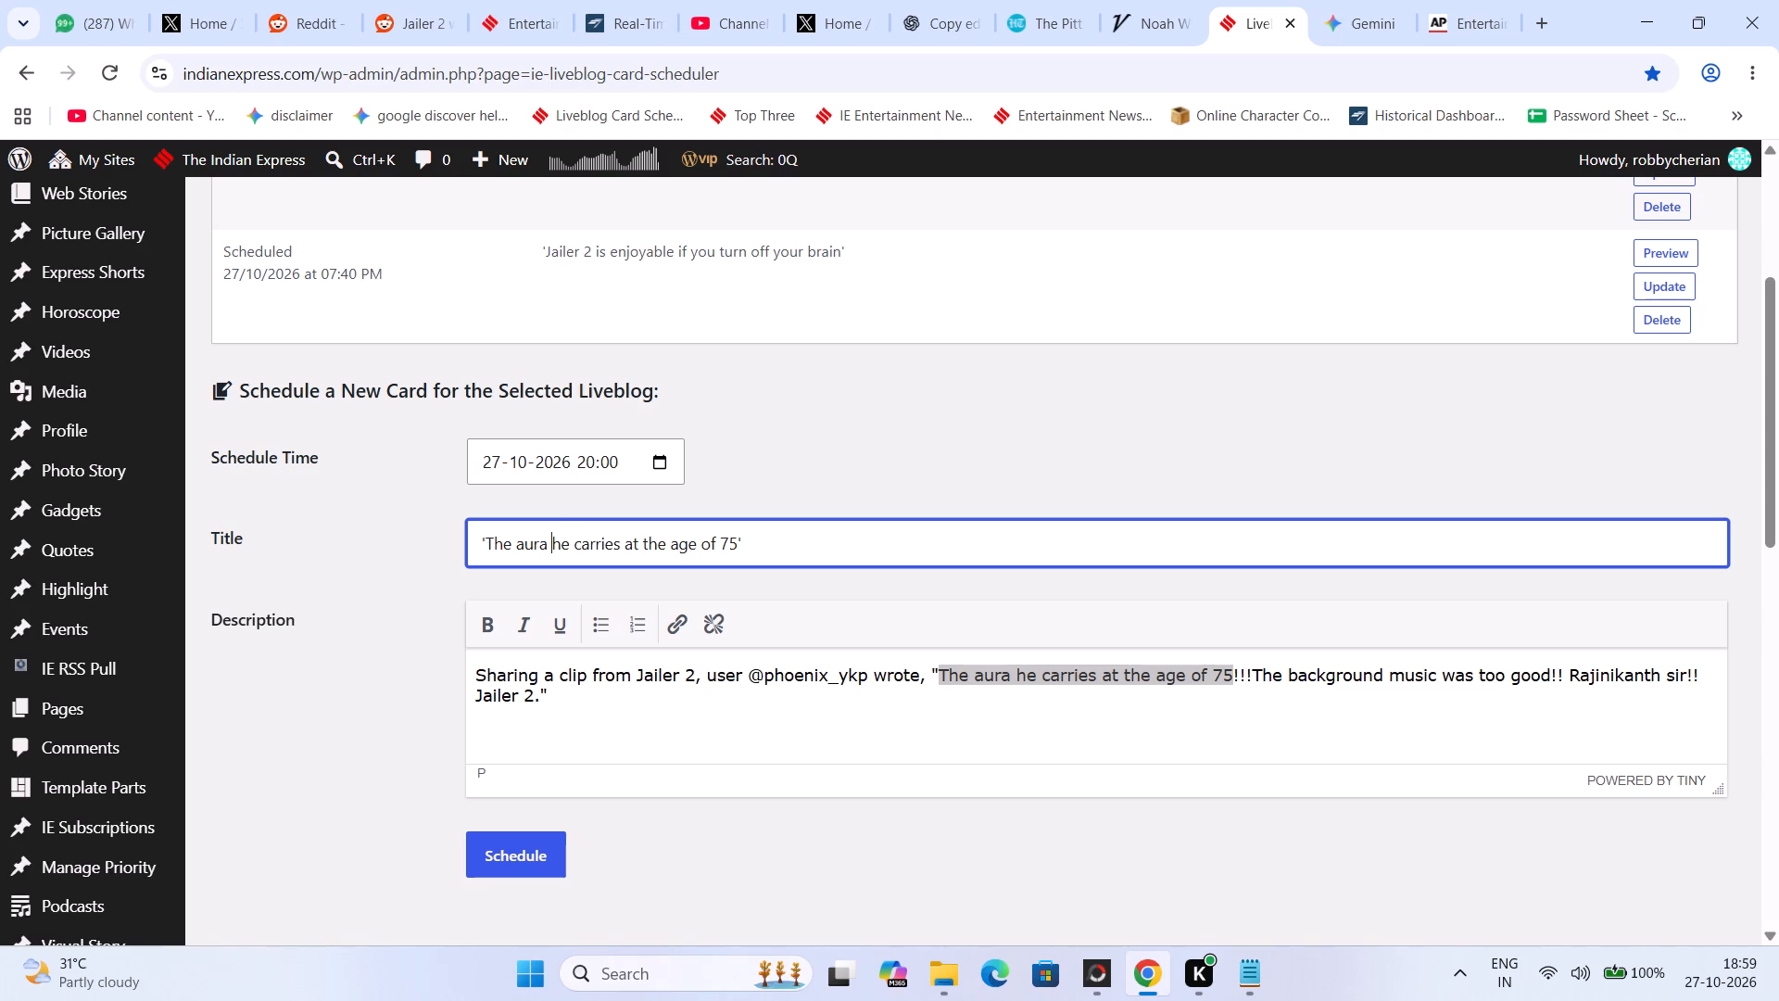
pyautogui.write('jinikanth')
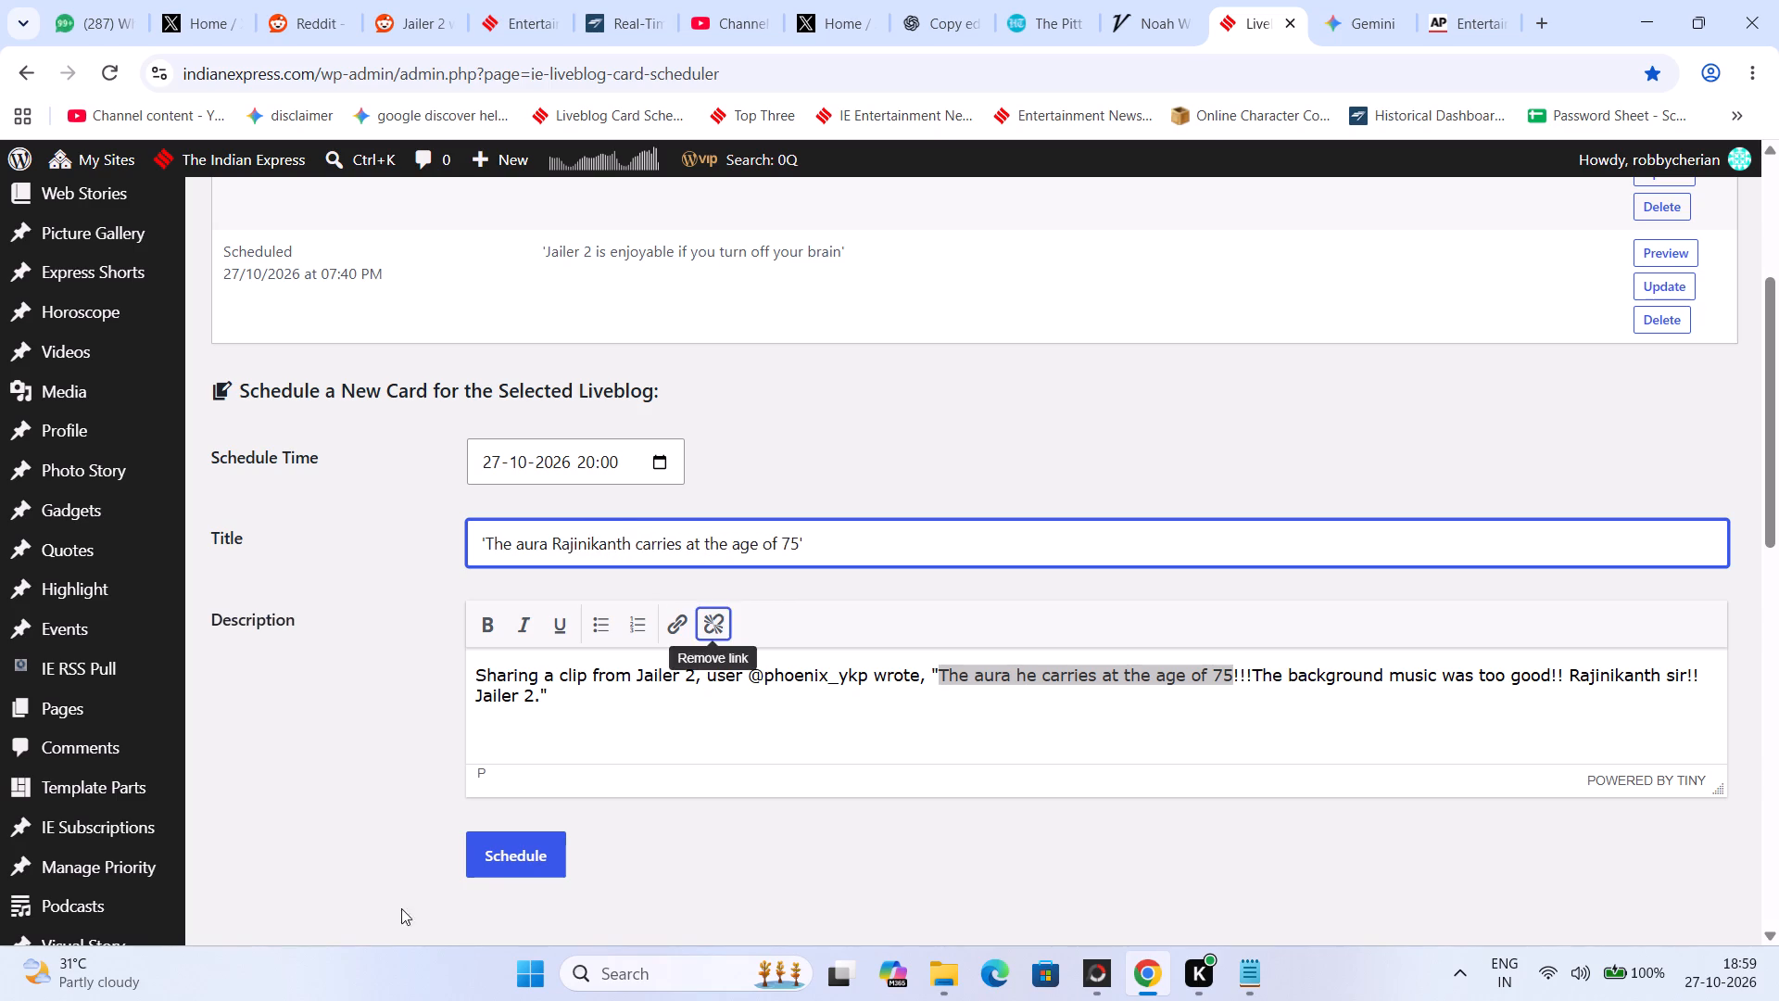
pyautogui.click(521, 864)
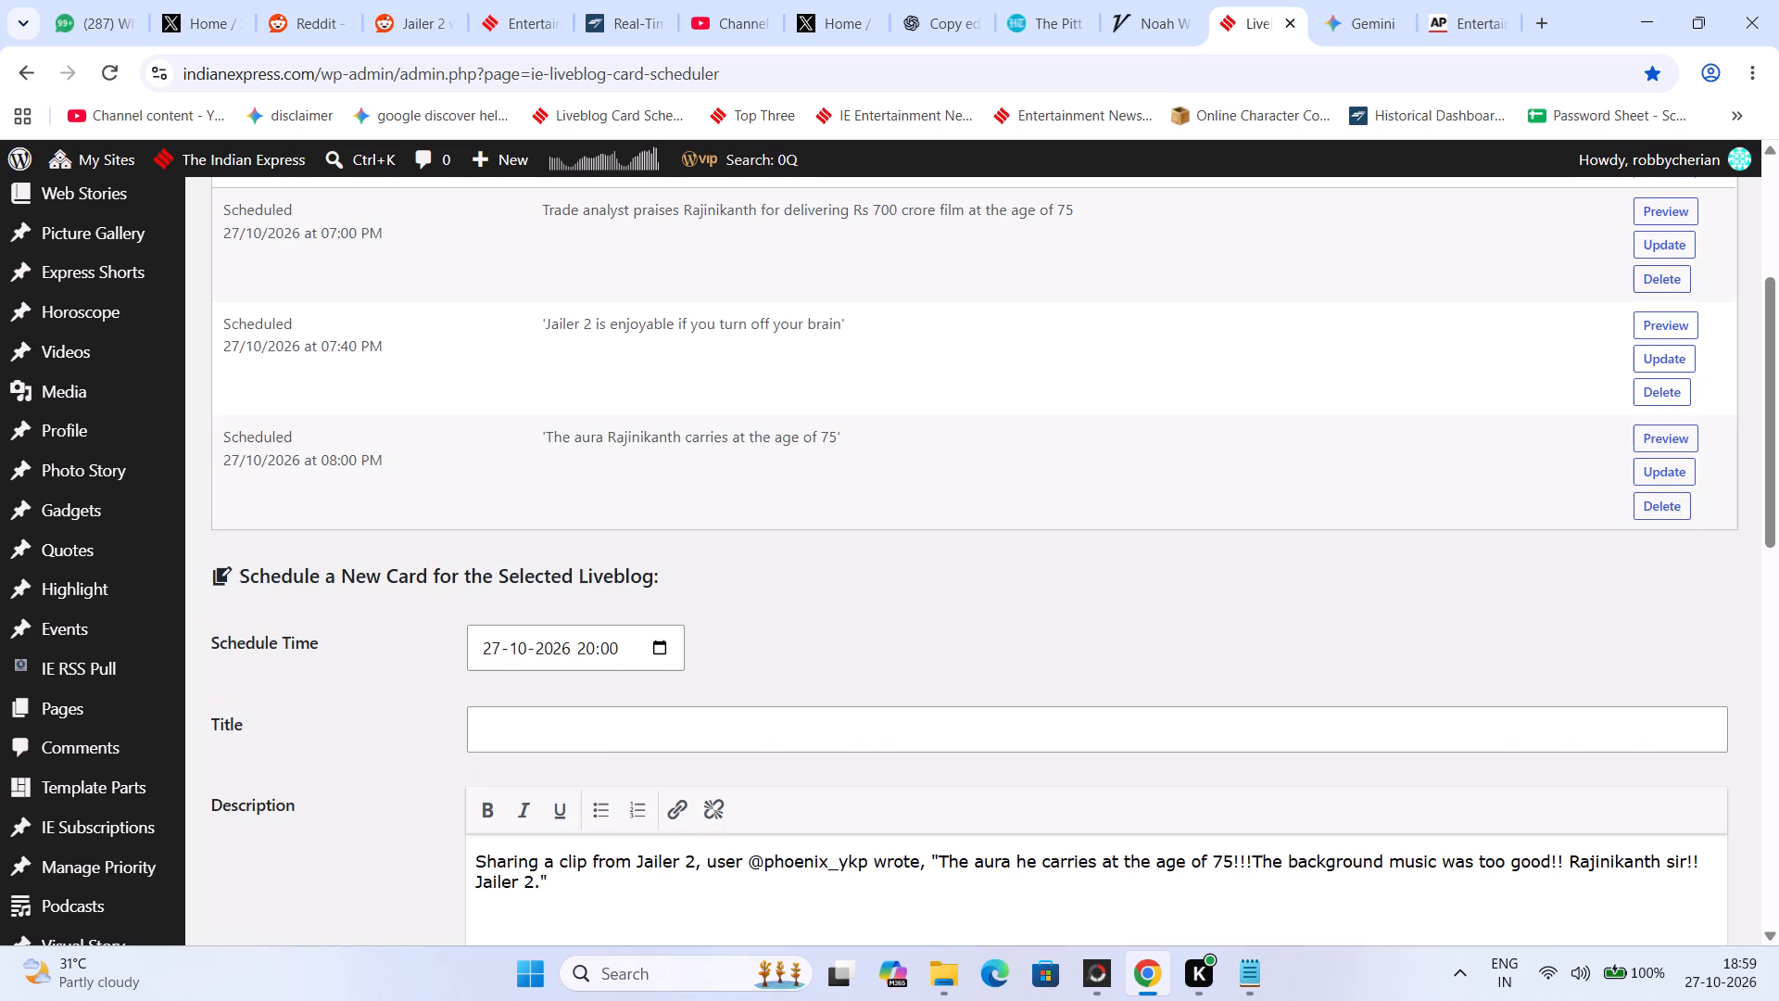
# Set the next new card's schedule time to 20:40 on 27-10-2026.
pyautogui.click(612, 653)
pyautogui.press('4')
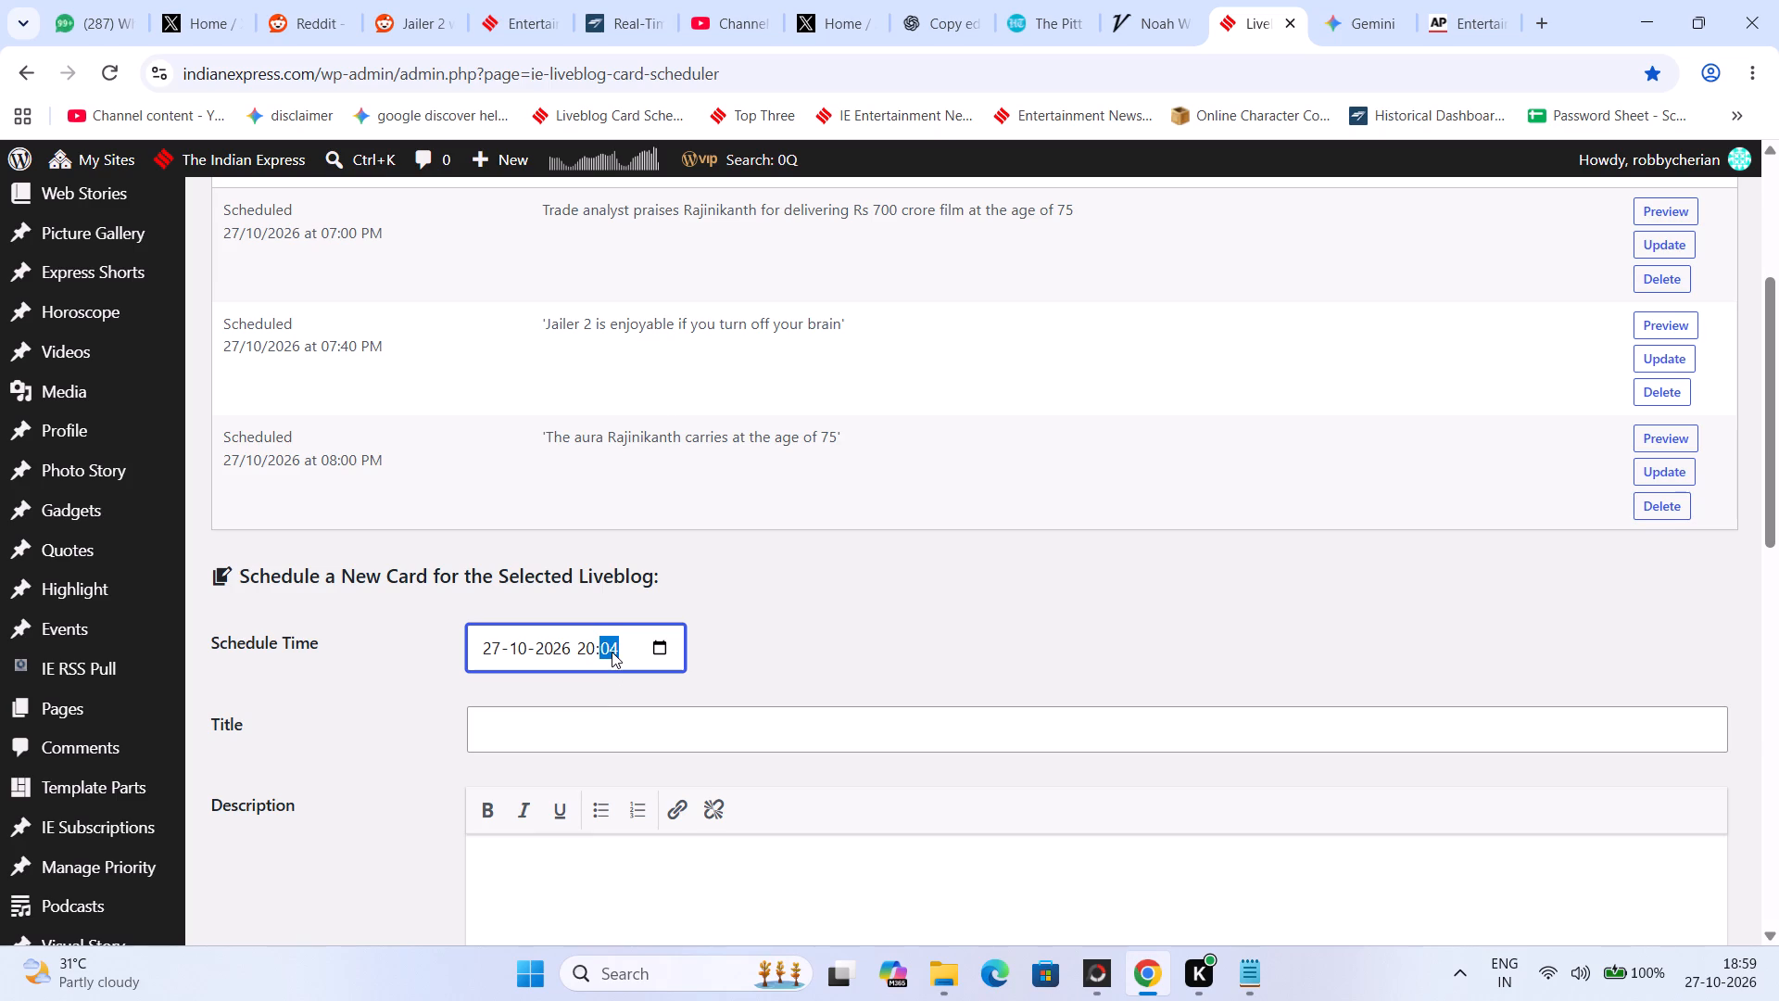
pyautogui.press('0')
# Switch to the X home feed and look through its posts for another Jailer 2 viewer reaction.
pyautogui.click(276, 0)
pyautogui.click(213, 0)
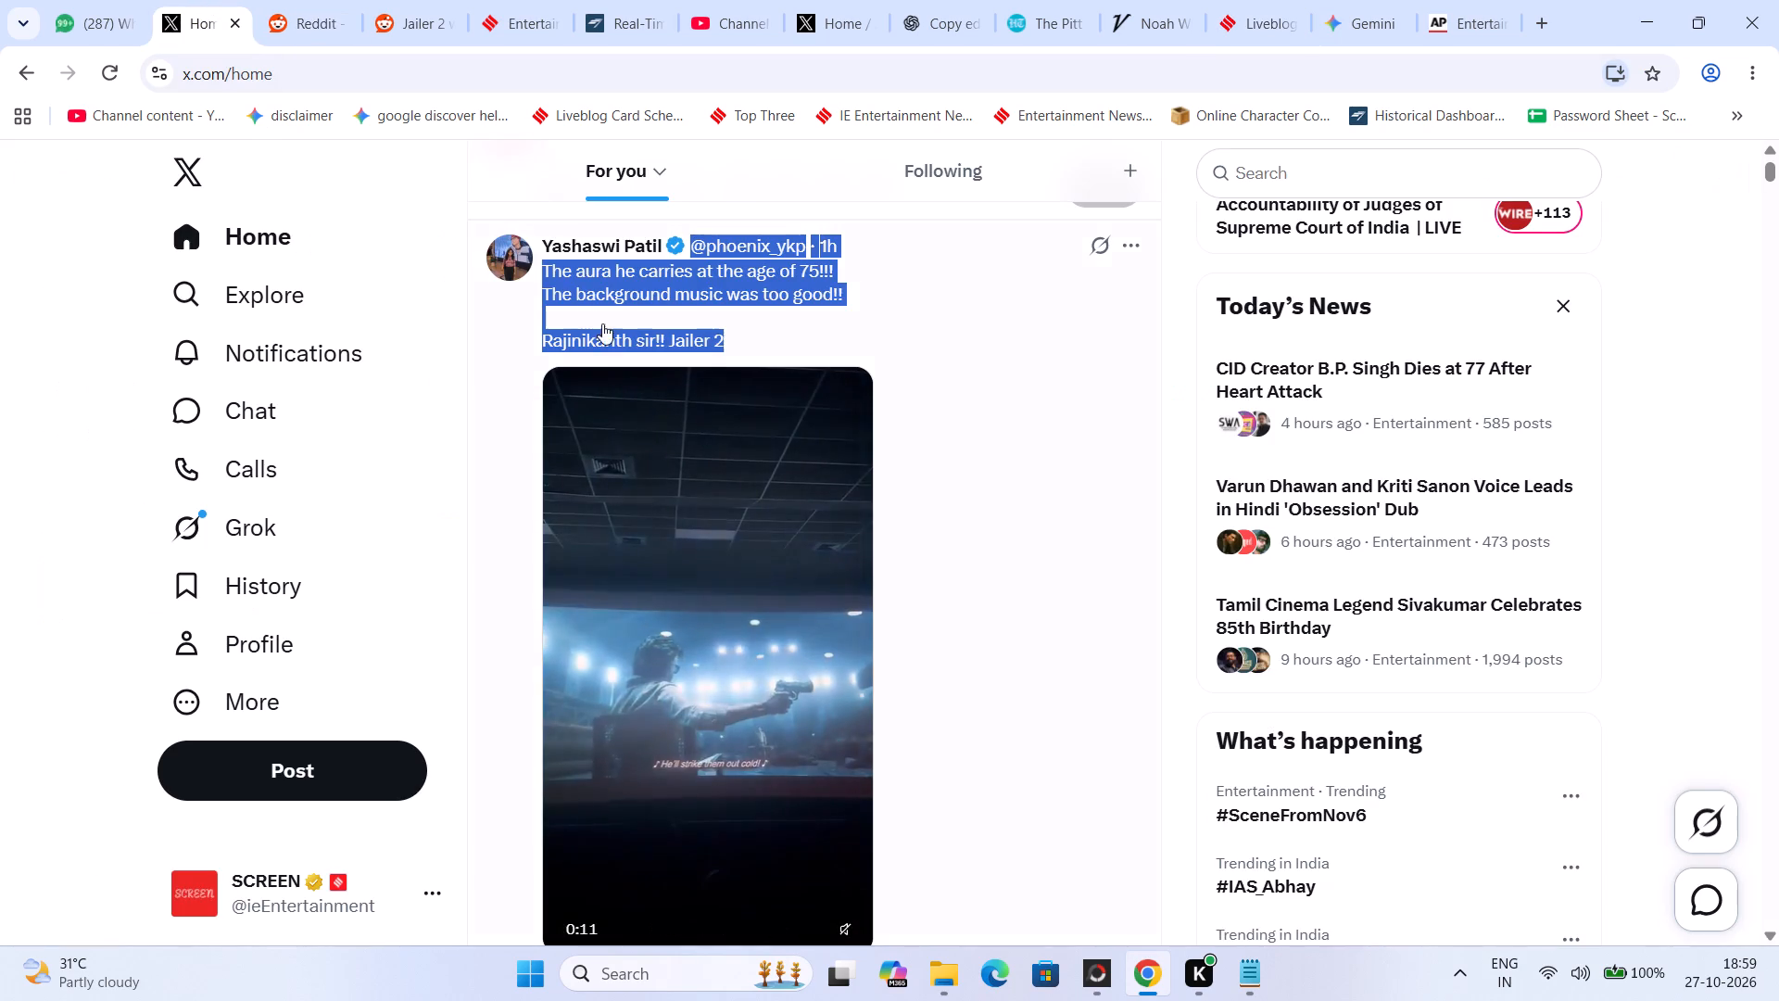
pyautogui.scroll(-5, 659, 405)
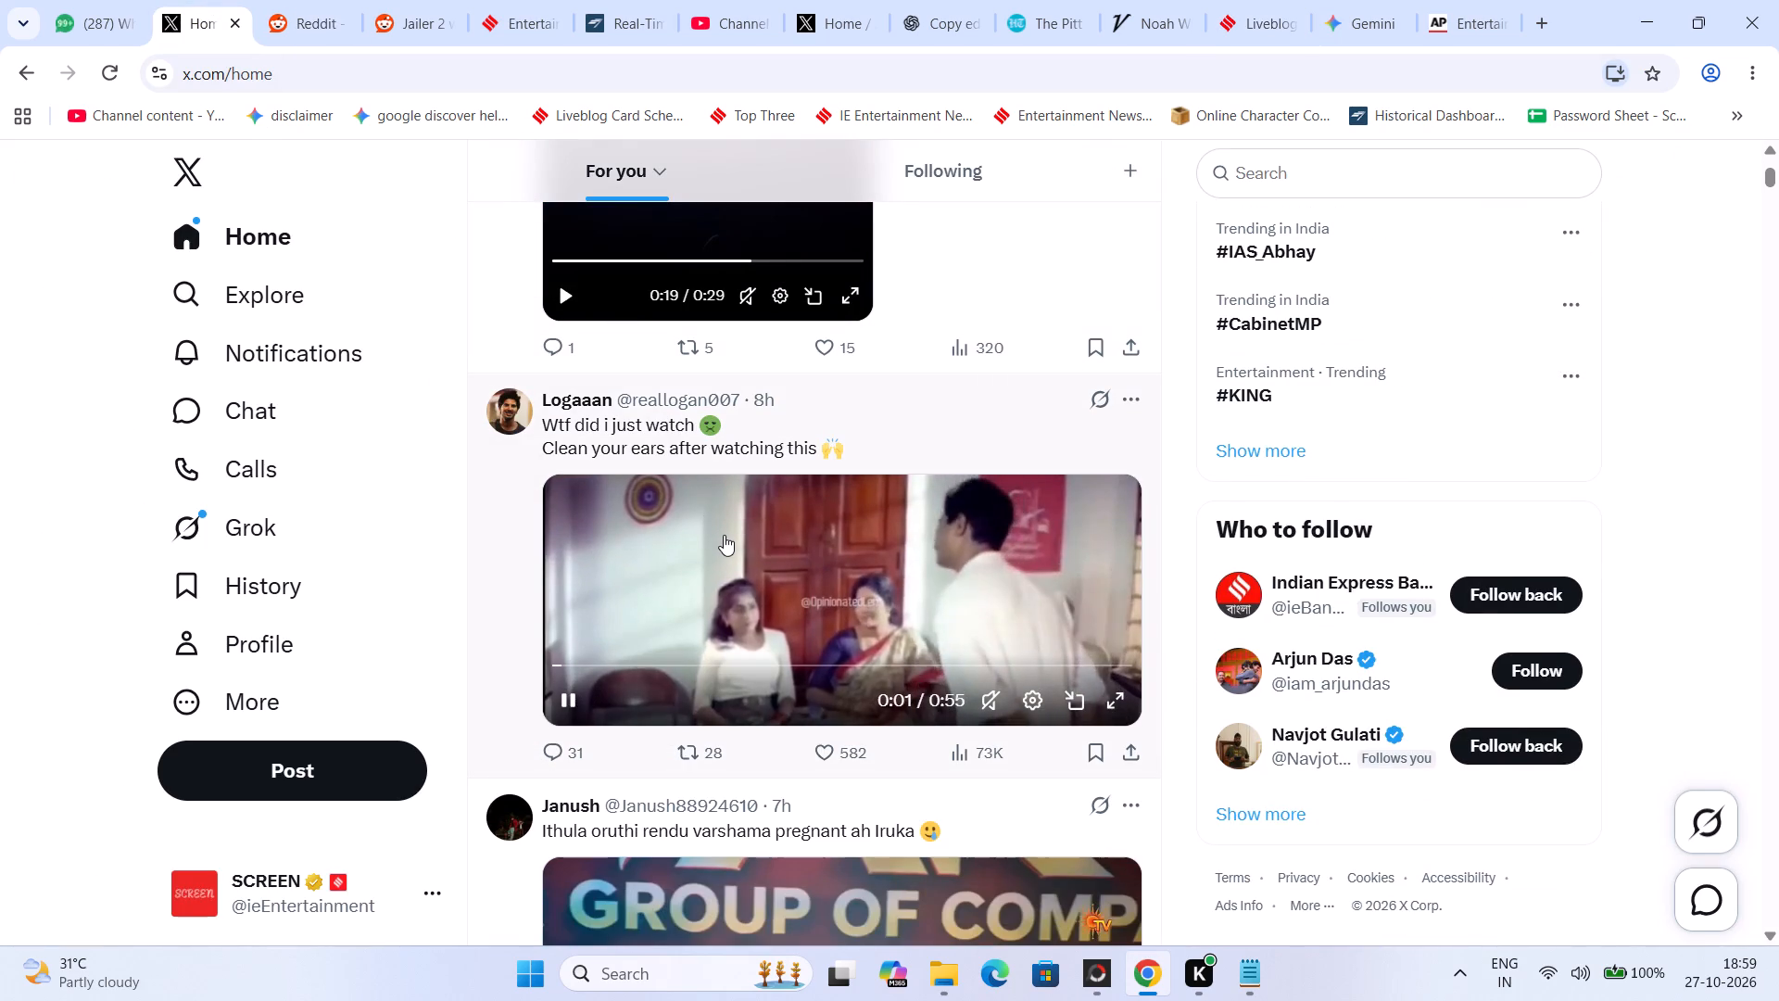
pyautogui.scroll(-4, 726, 537)
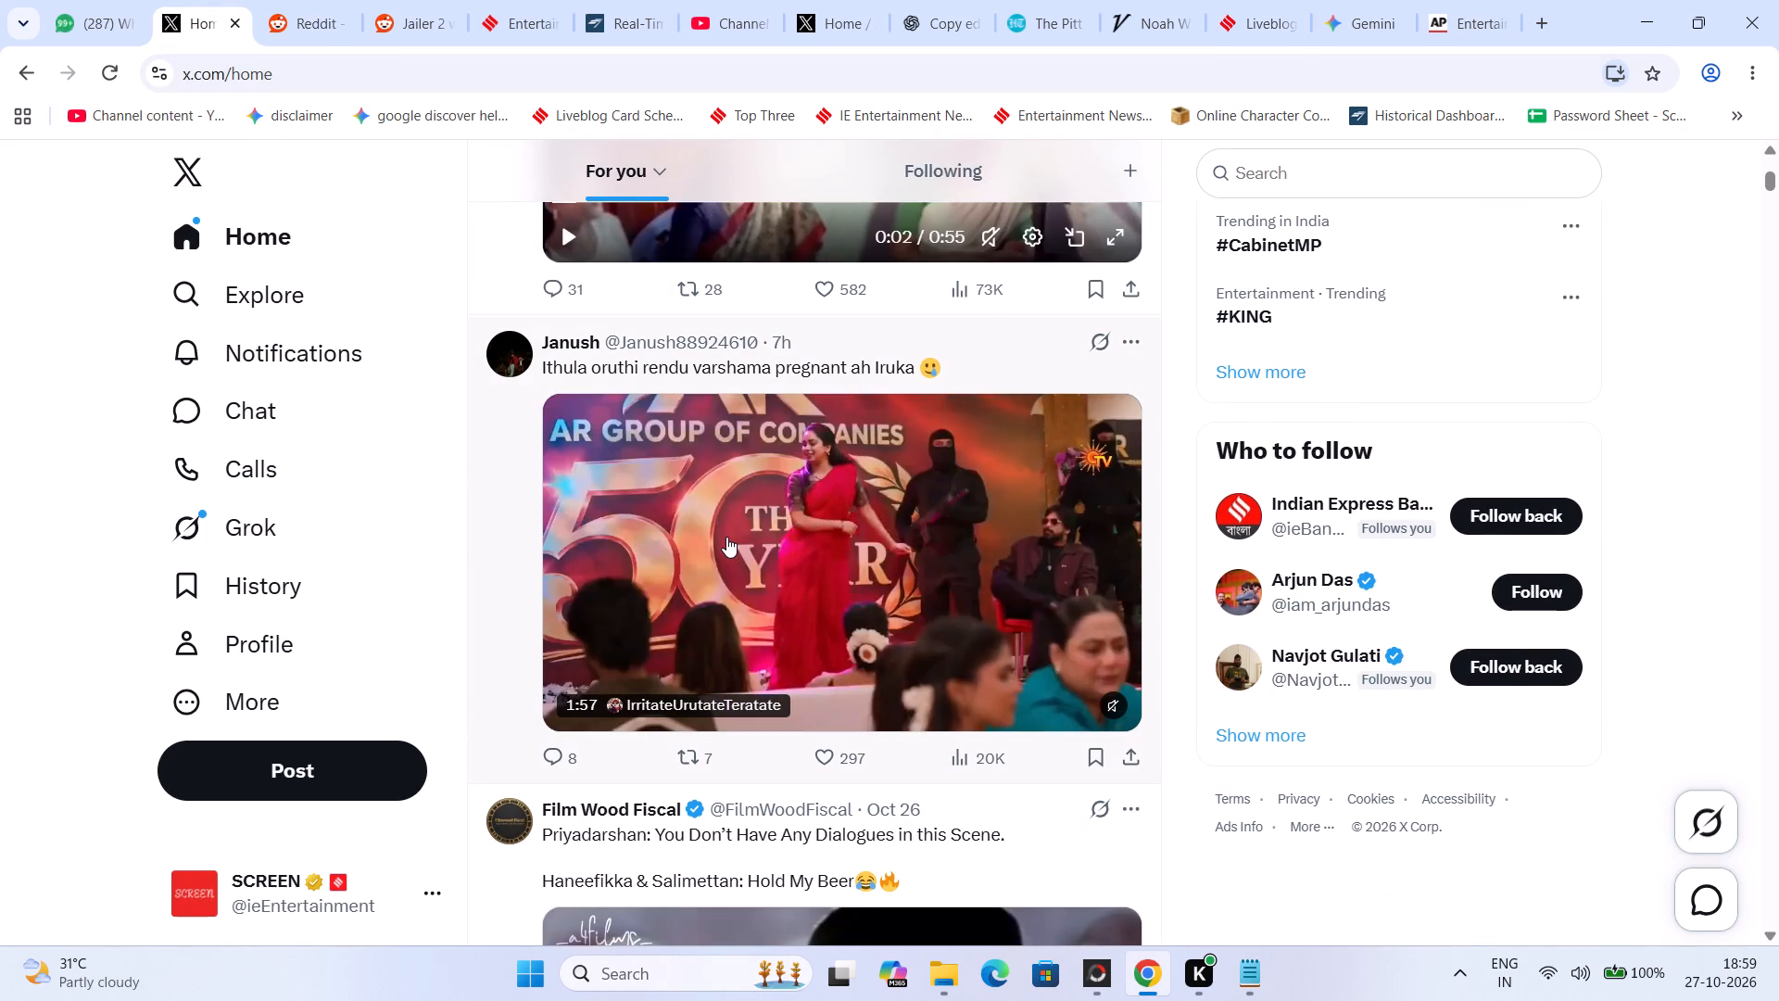
pyautogui.scroll(-11, 726, 537)
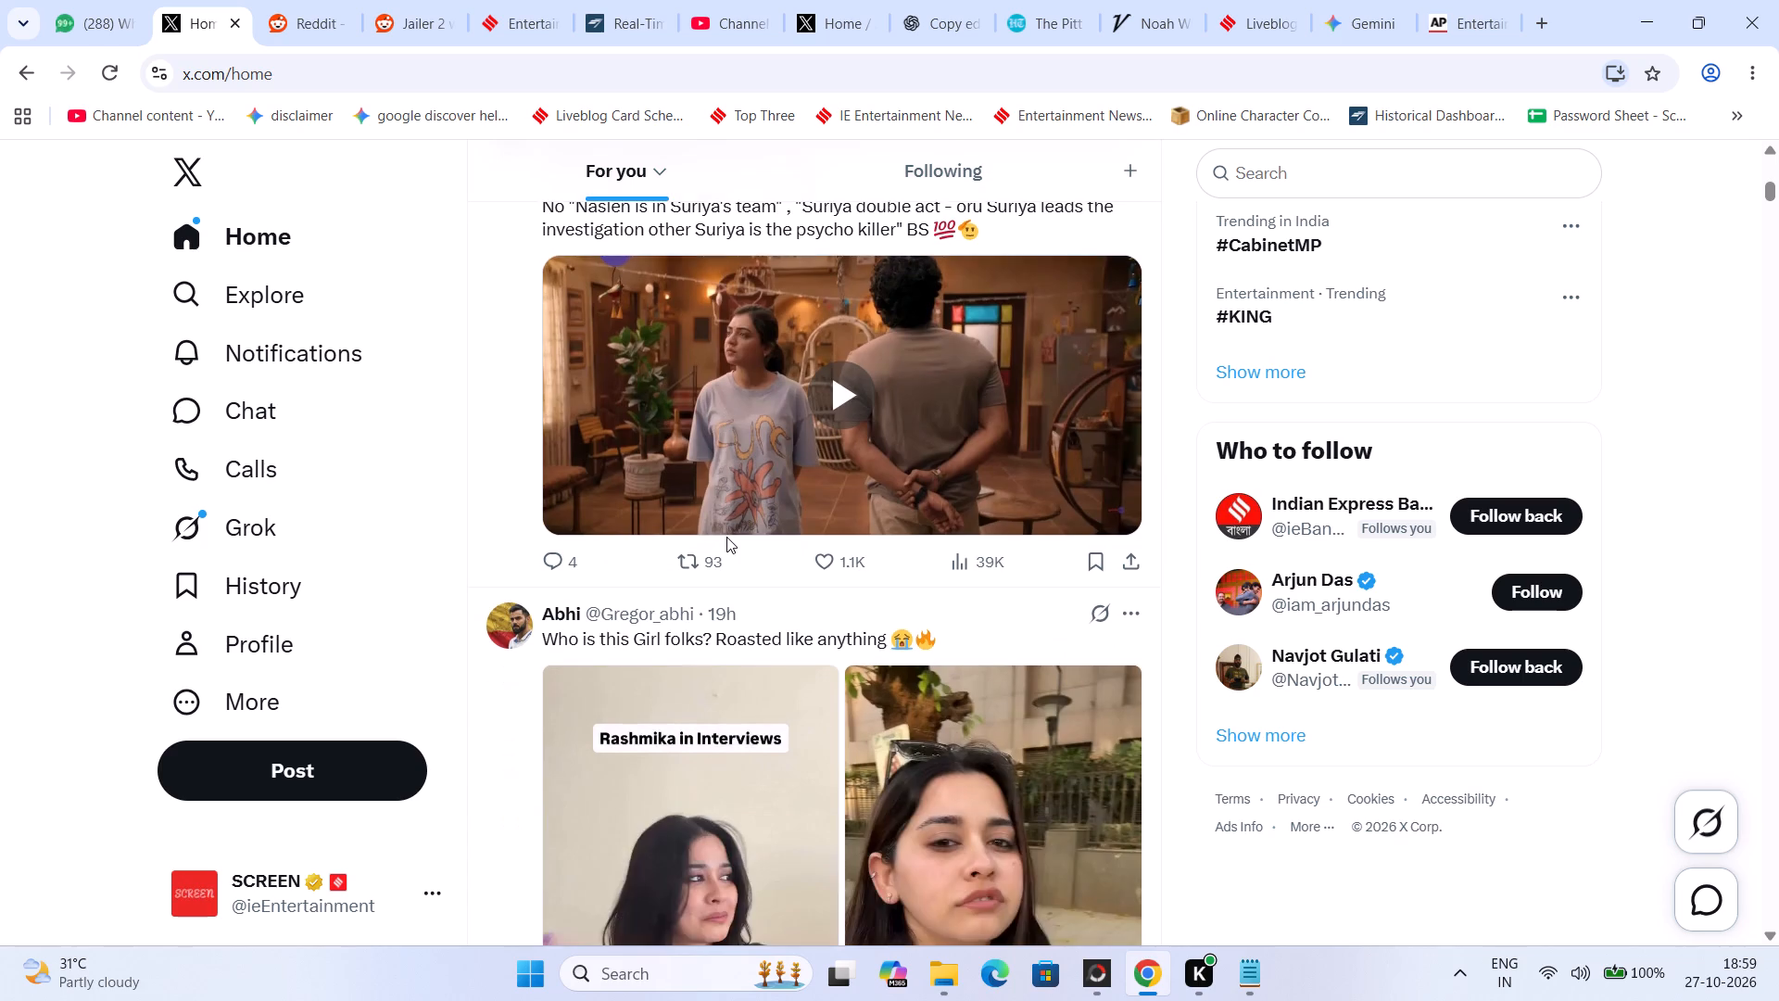
pyautogui.scroll(2, 726, 537)
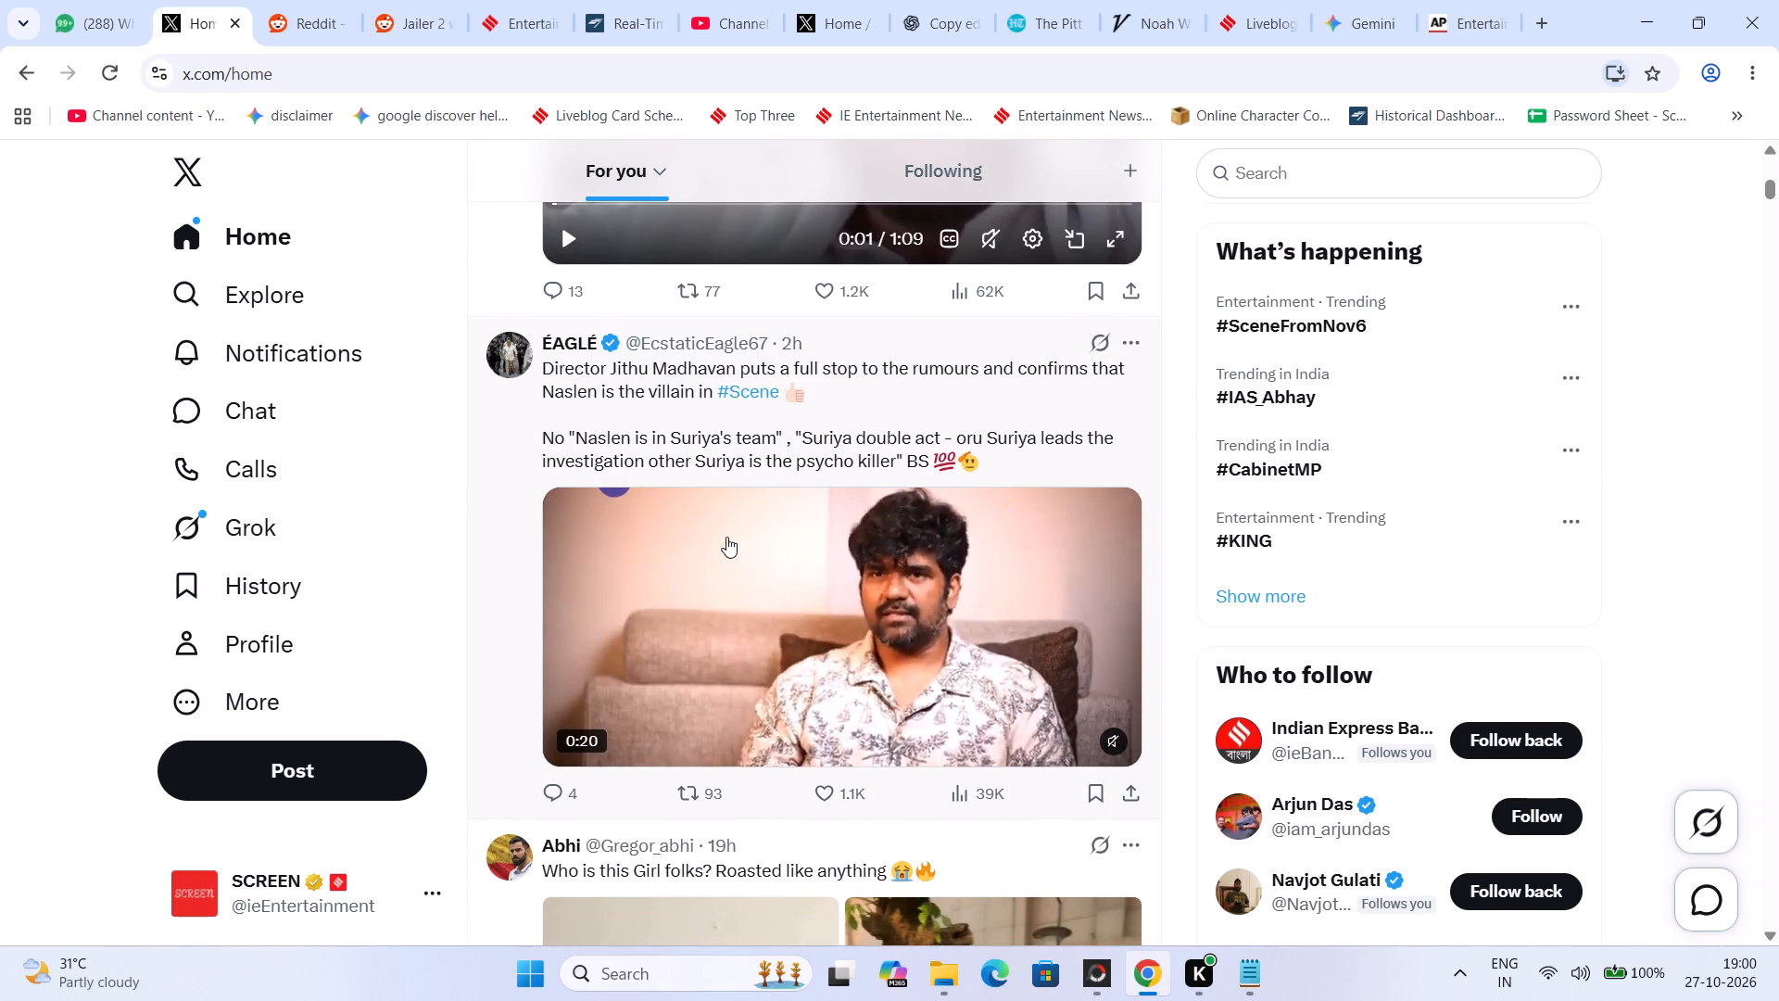
pyautogui.scroll(-5, 726, 537)
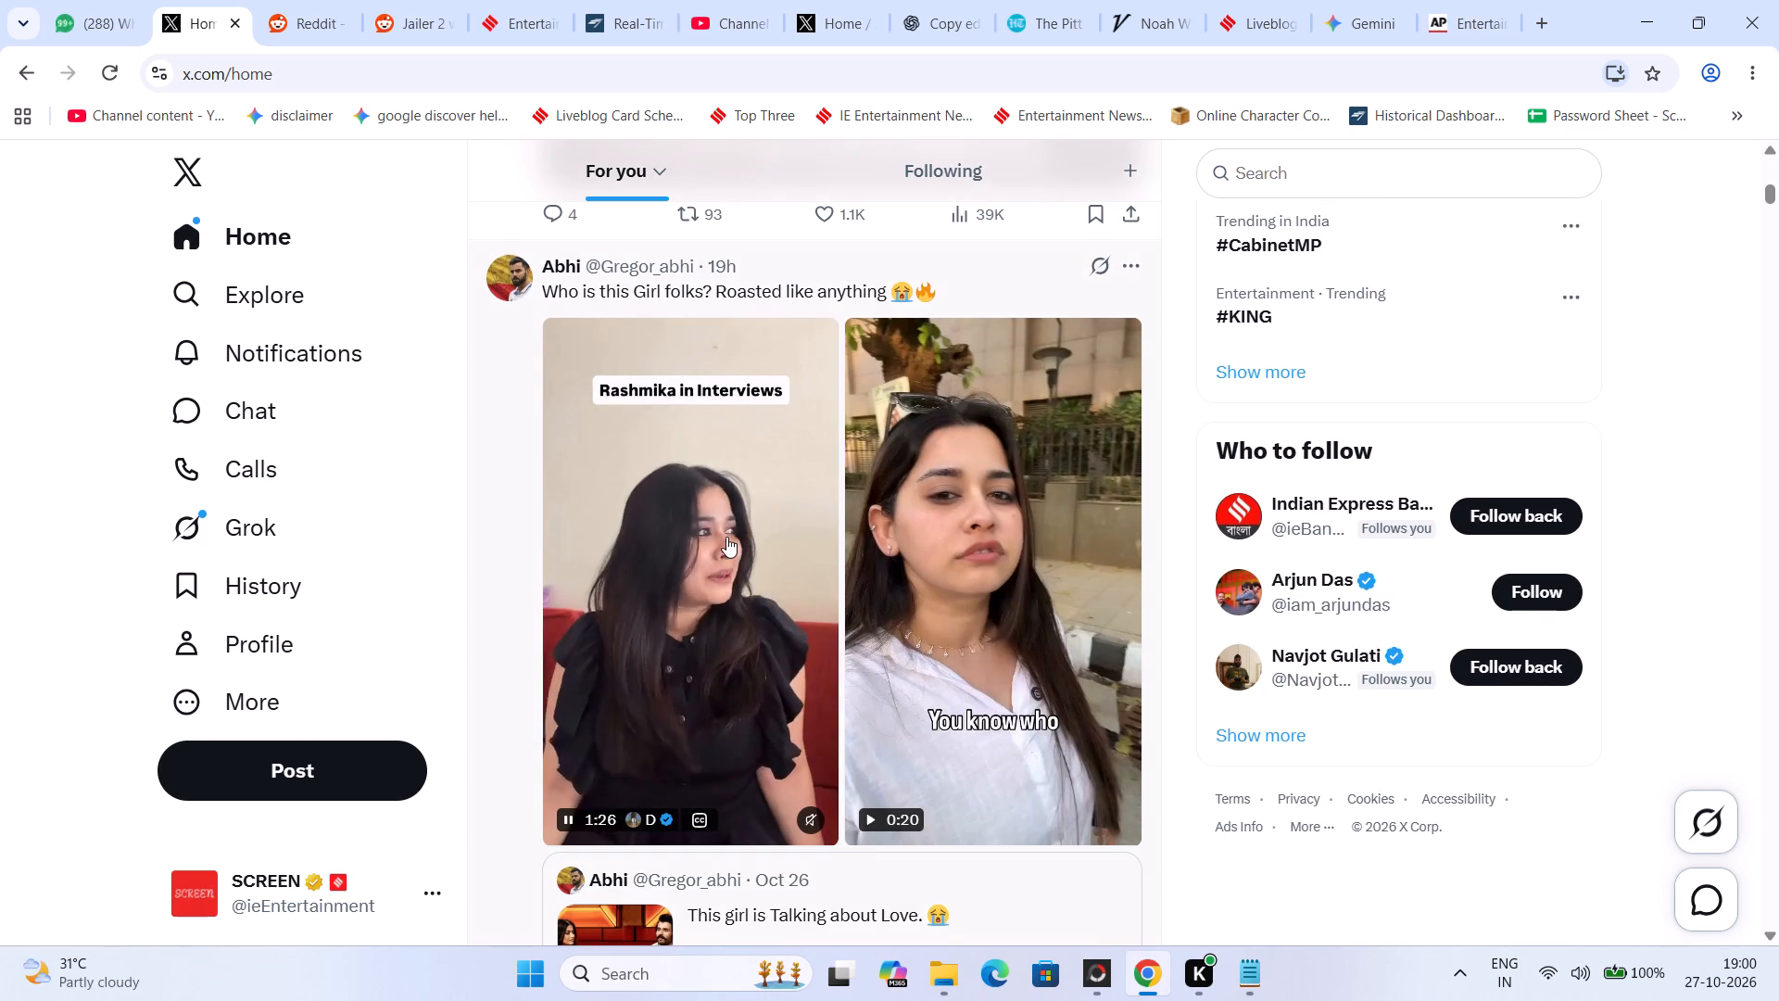
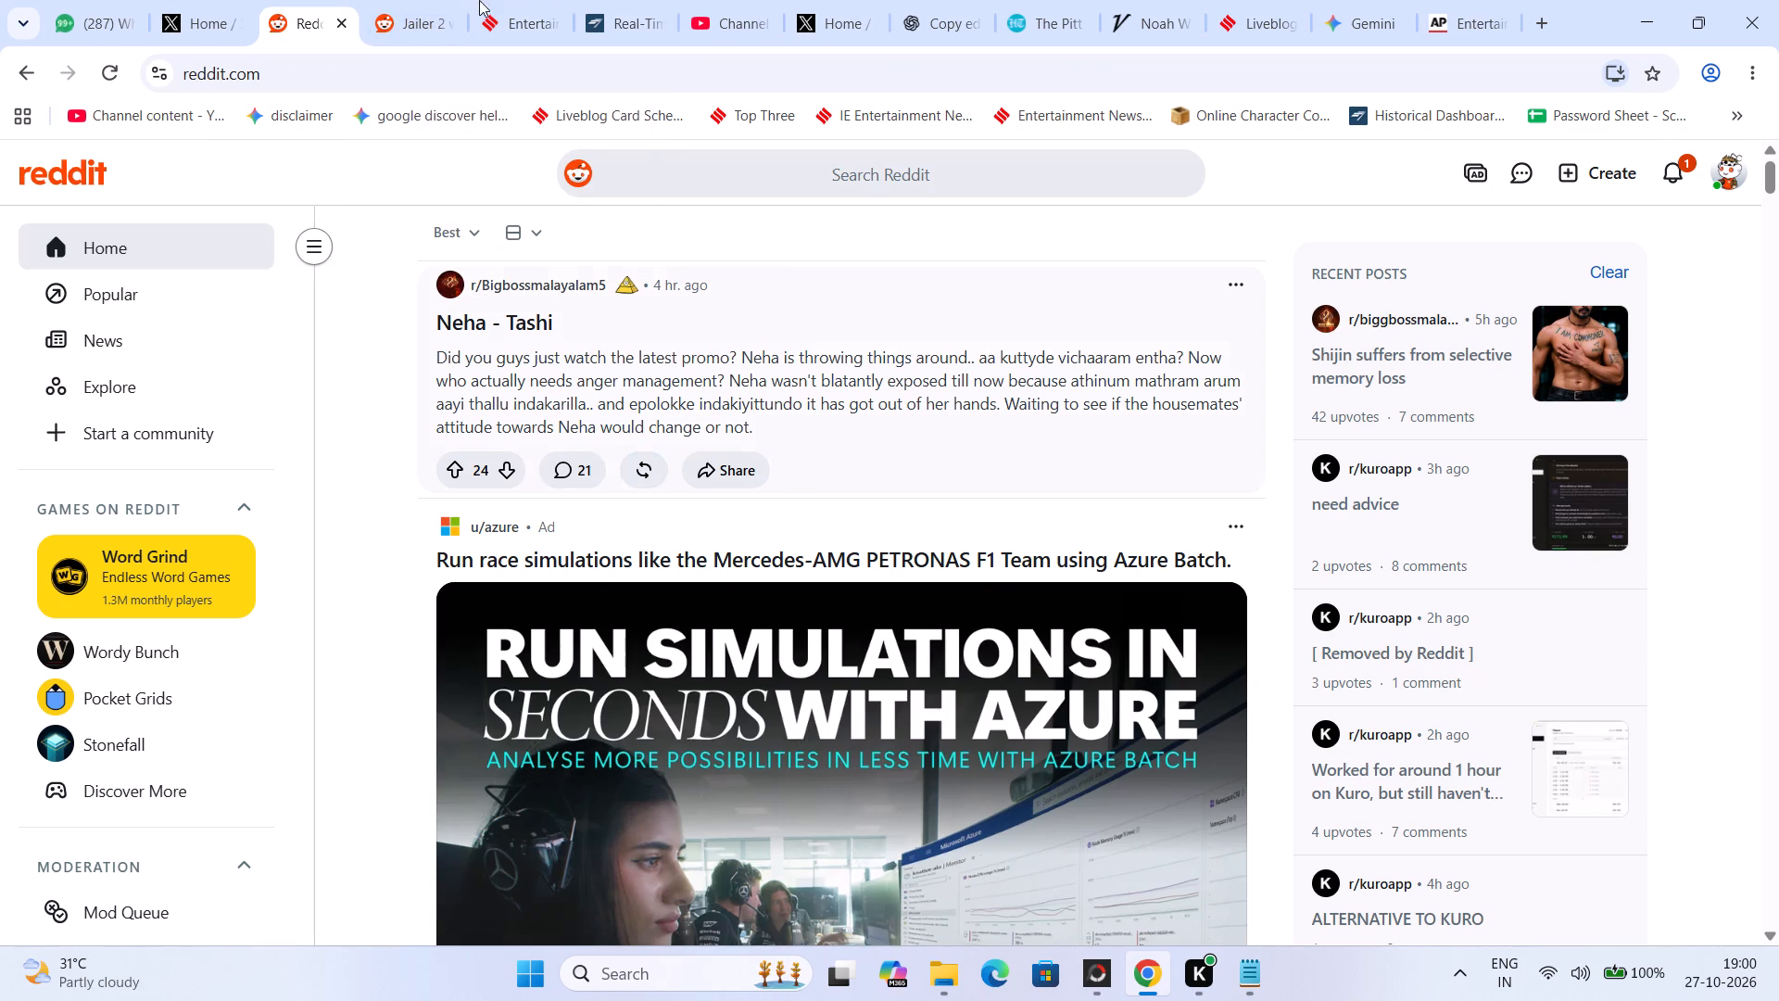
# Revisit the Jailer 2 Reddit thread's comments and return to the new card form in the liveblog card scheduler.
pyautogui.click(375, 0)
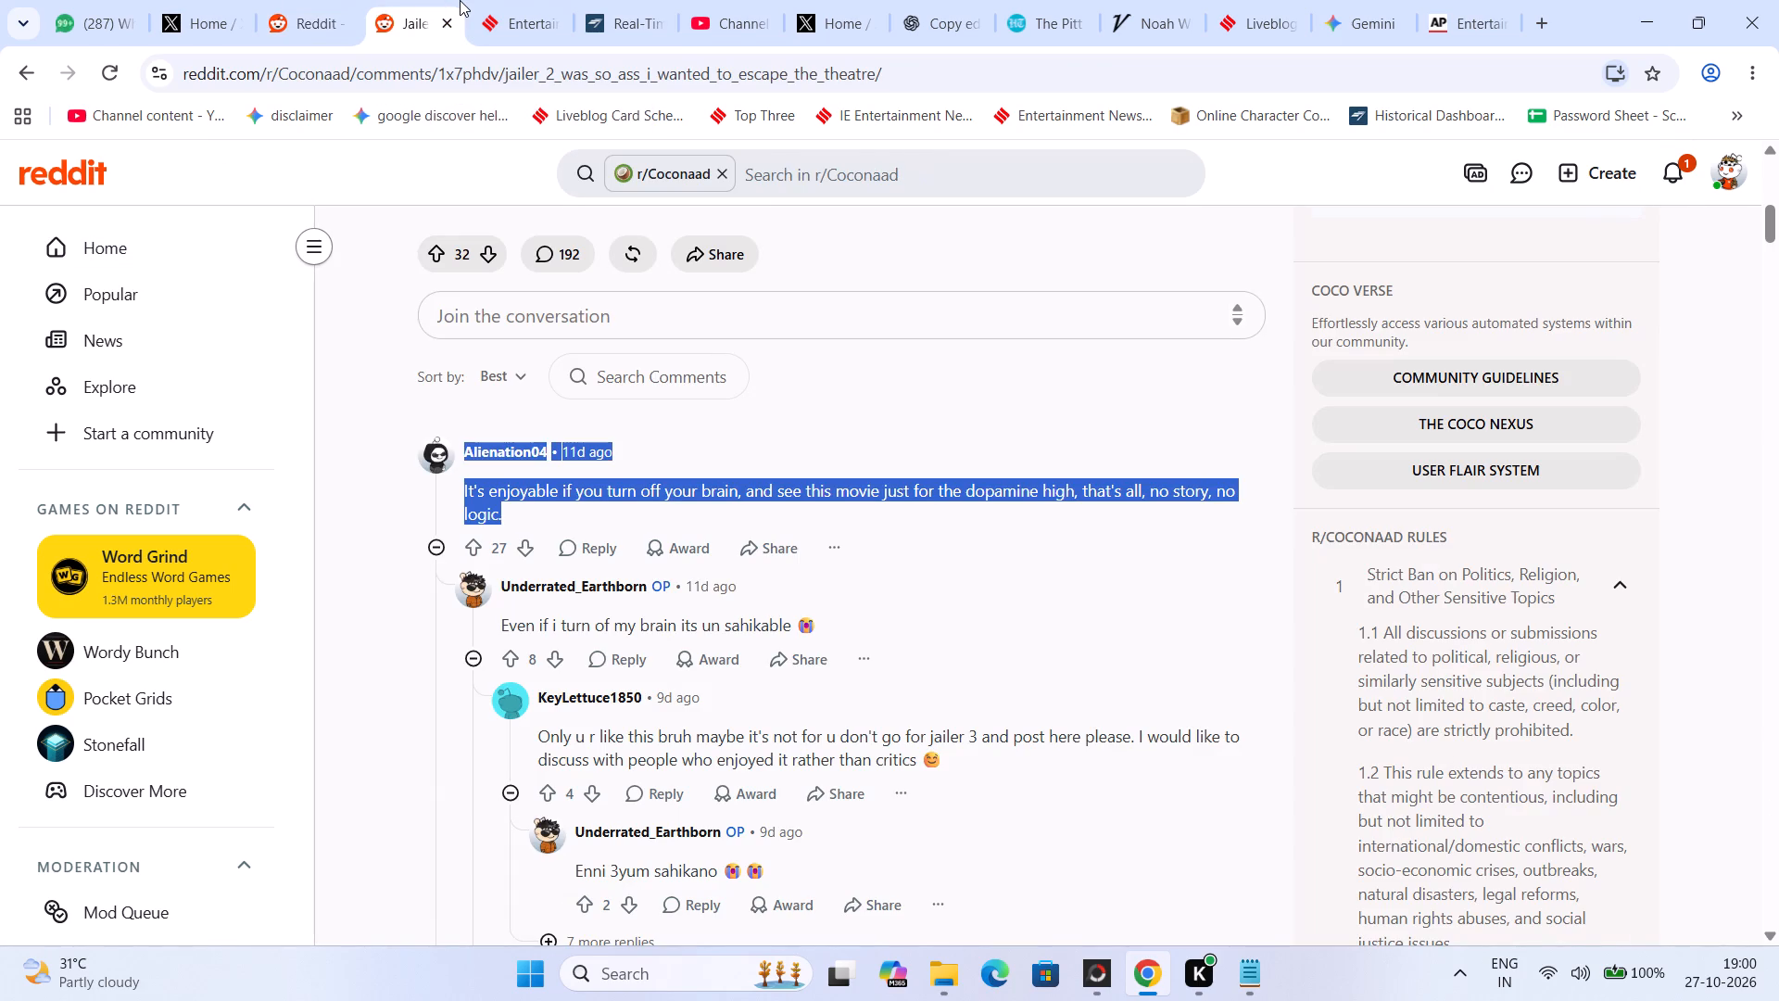
pyautogui.click(1225, 0)
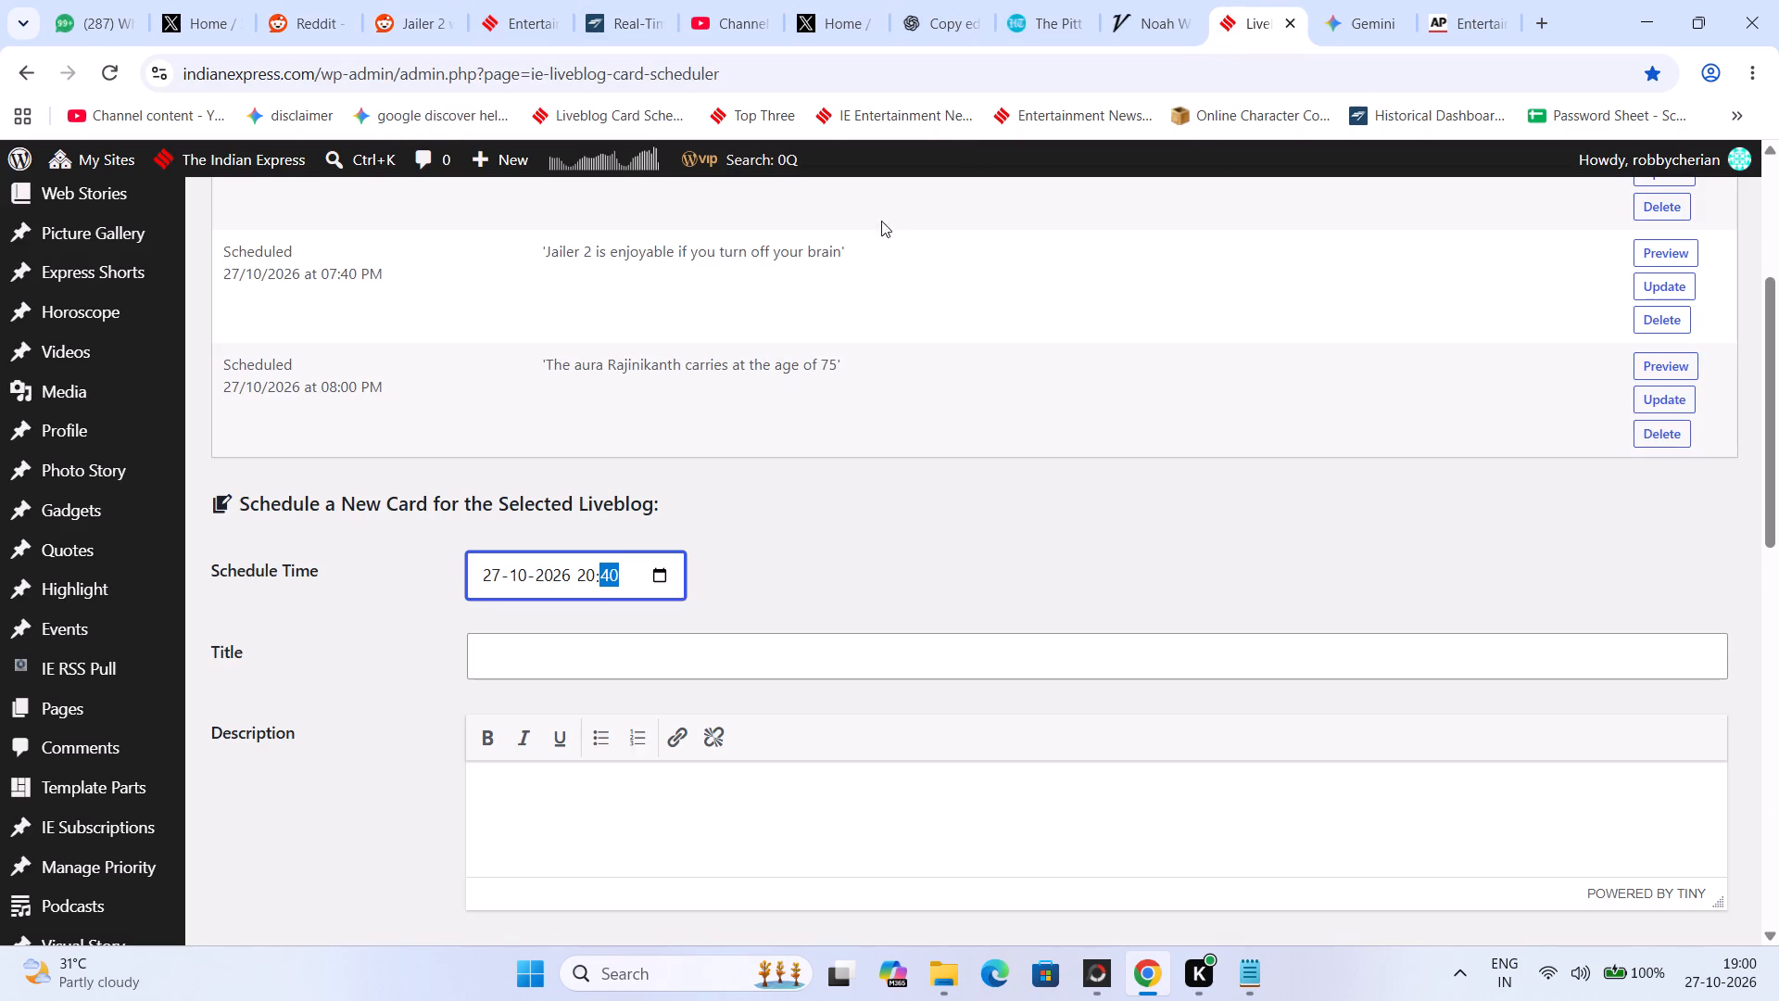
pyautogui.click(438, 0)
pyautogui.scroll(-3, 719, 621)
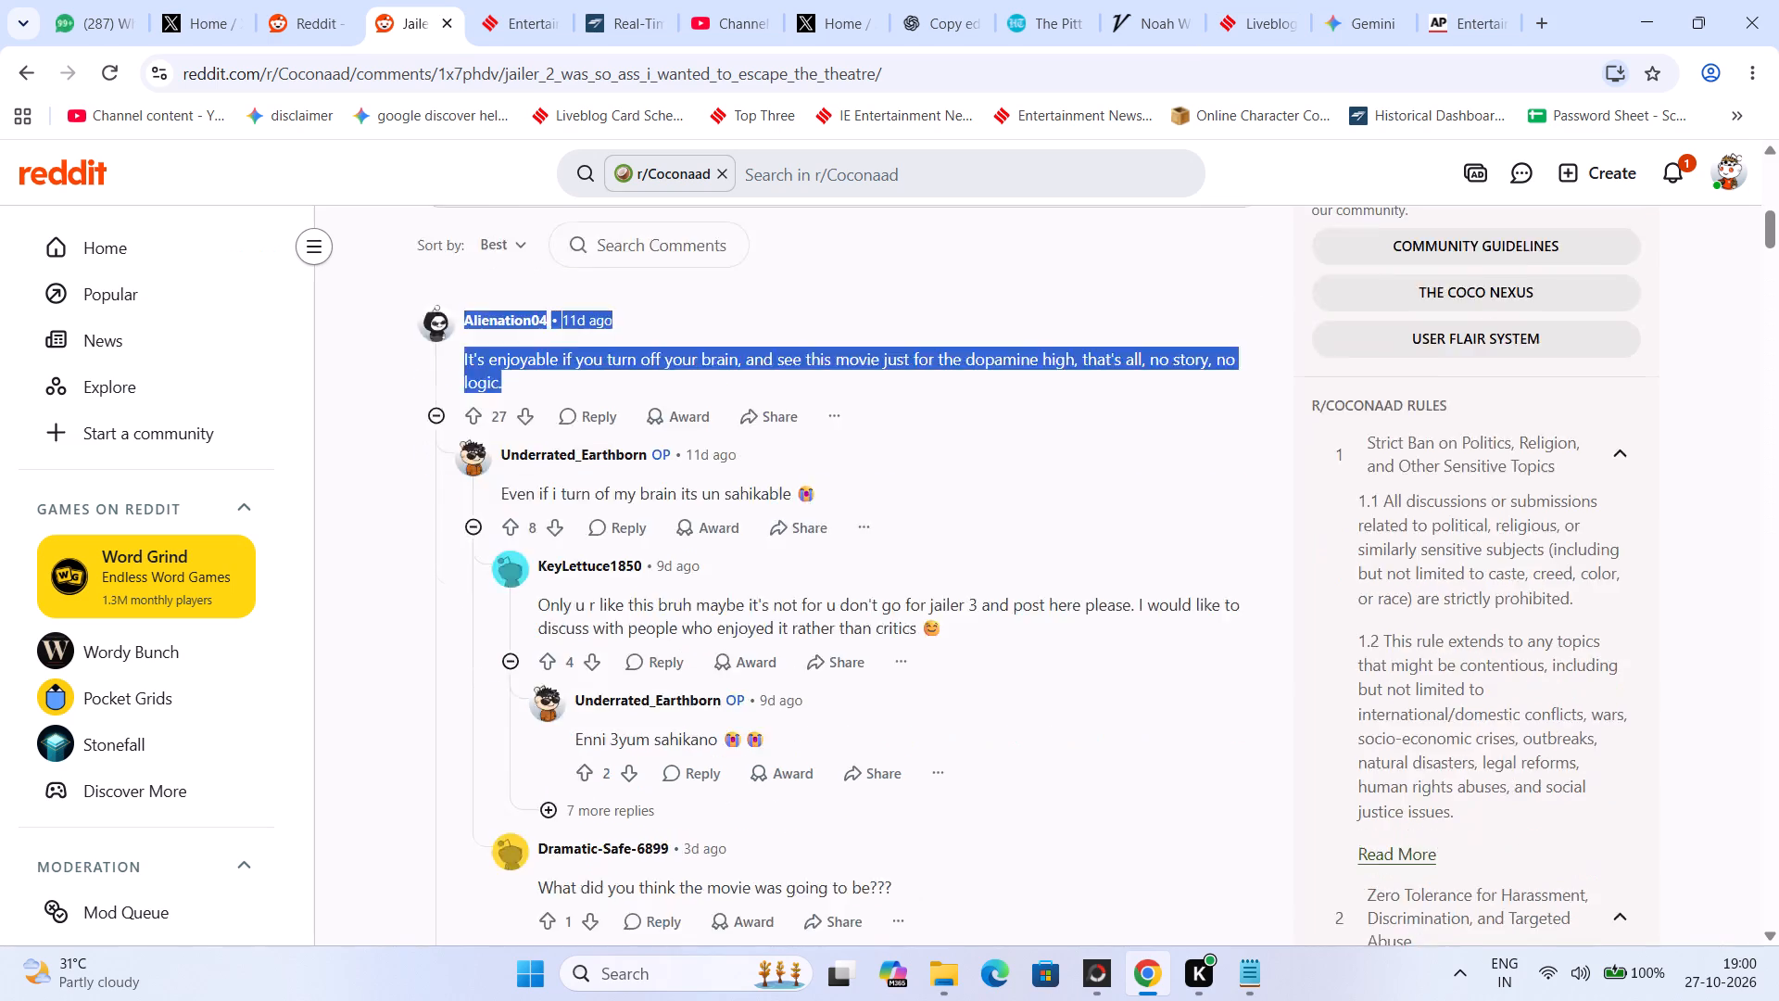
pyautogui.scroll(-4, 733, 650)
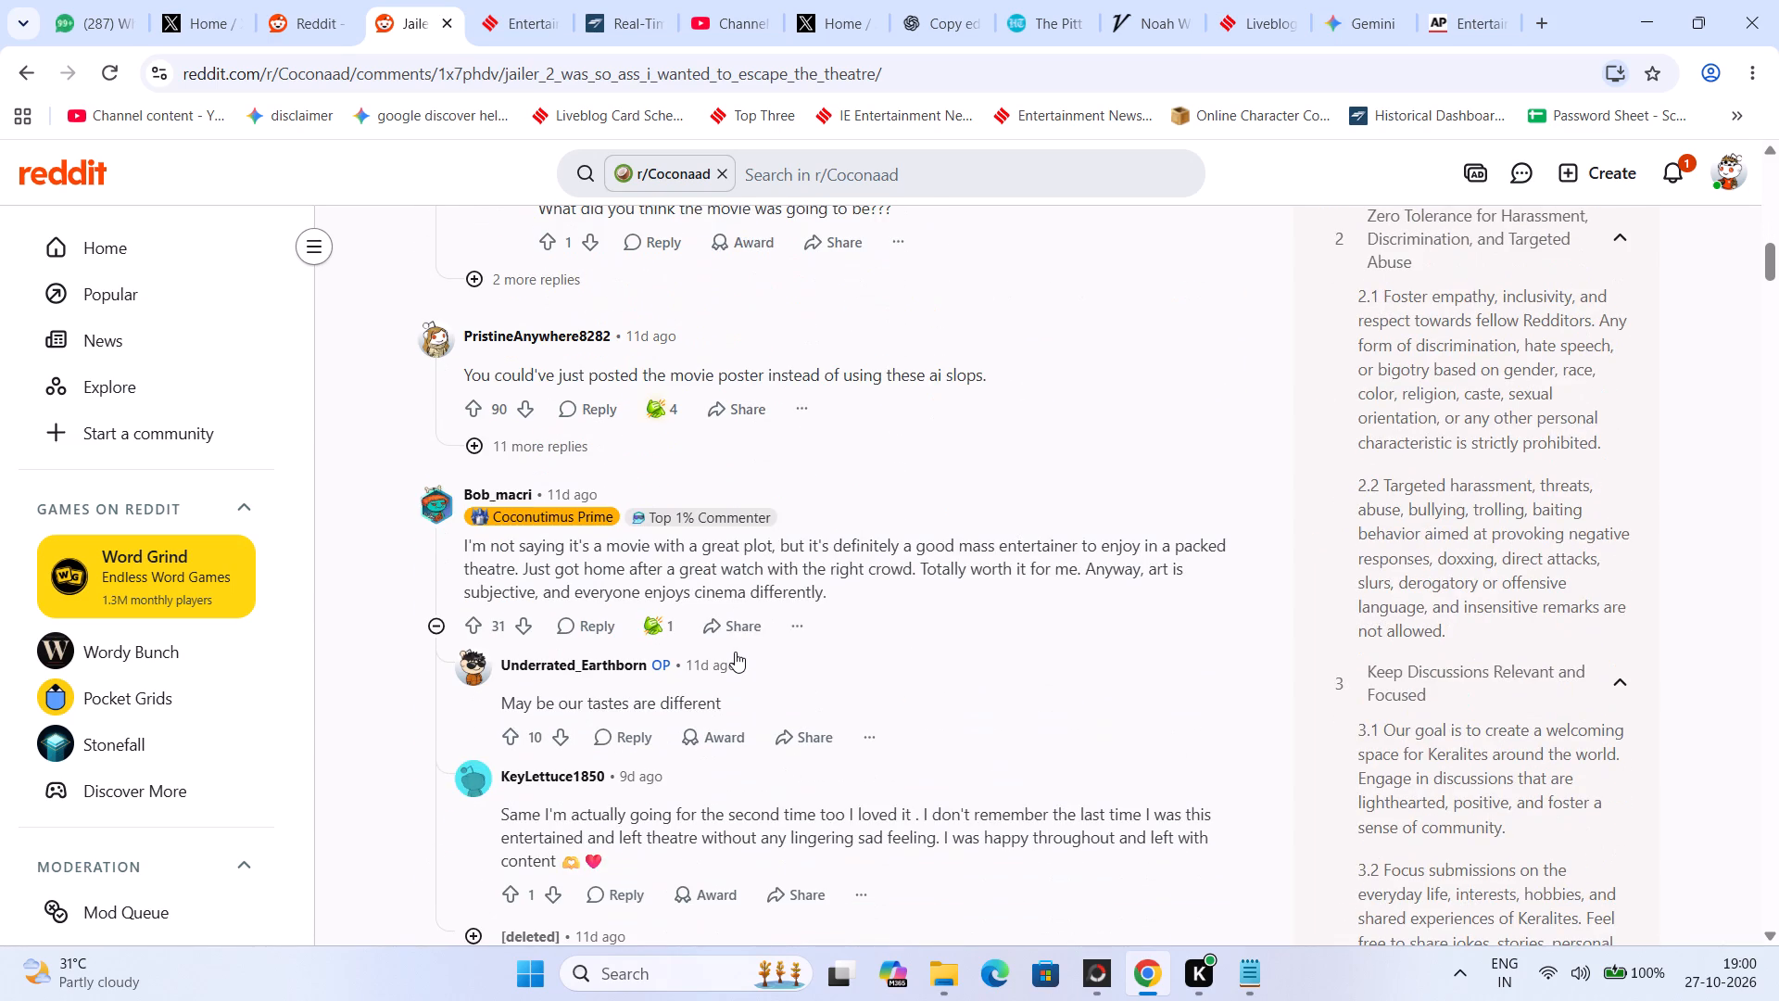
pyautogui.moveTo(853, 589); pyautogui.dragTo(481, 534)
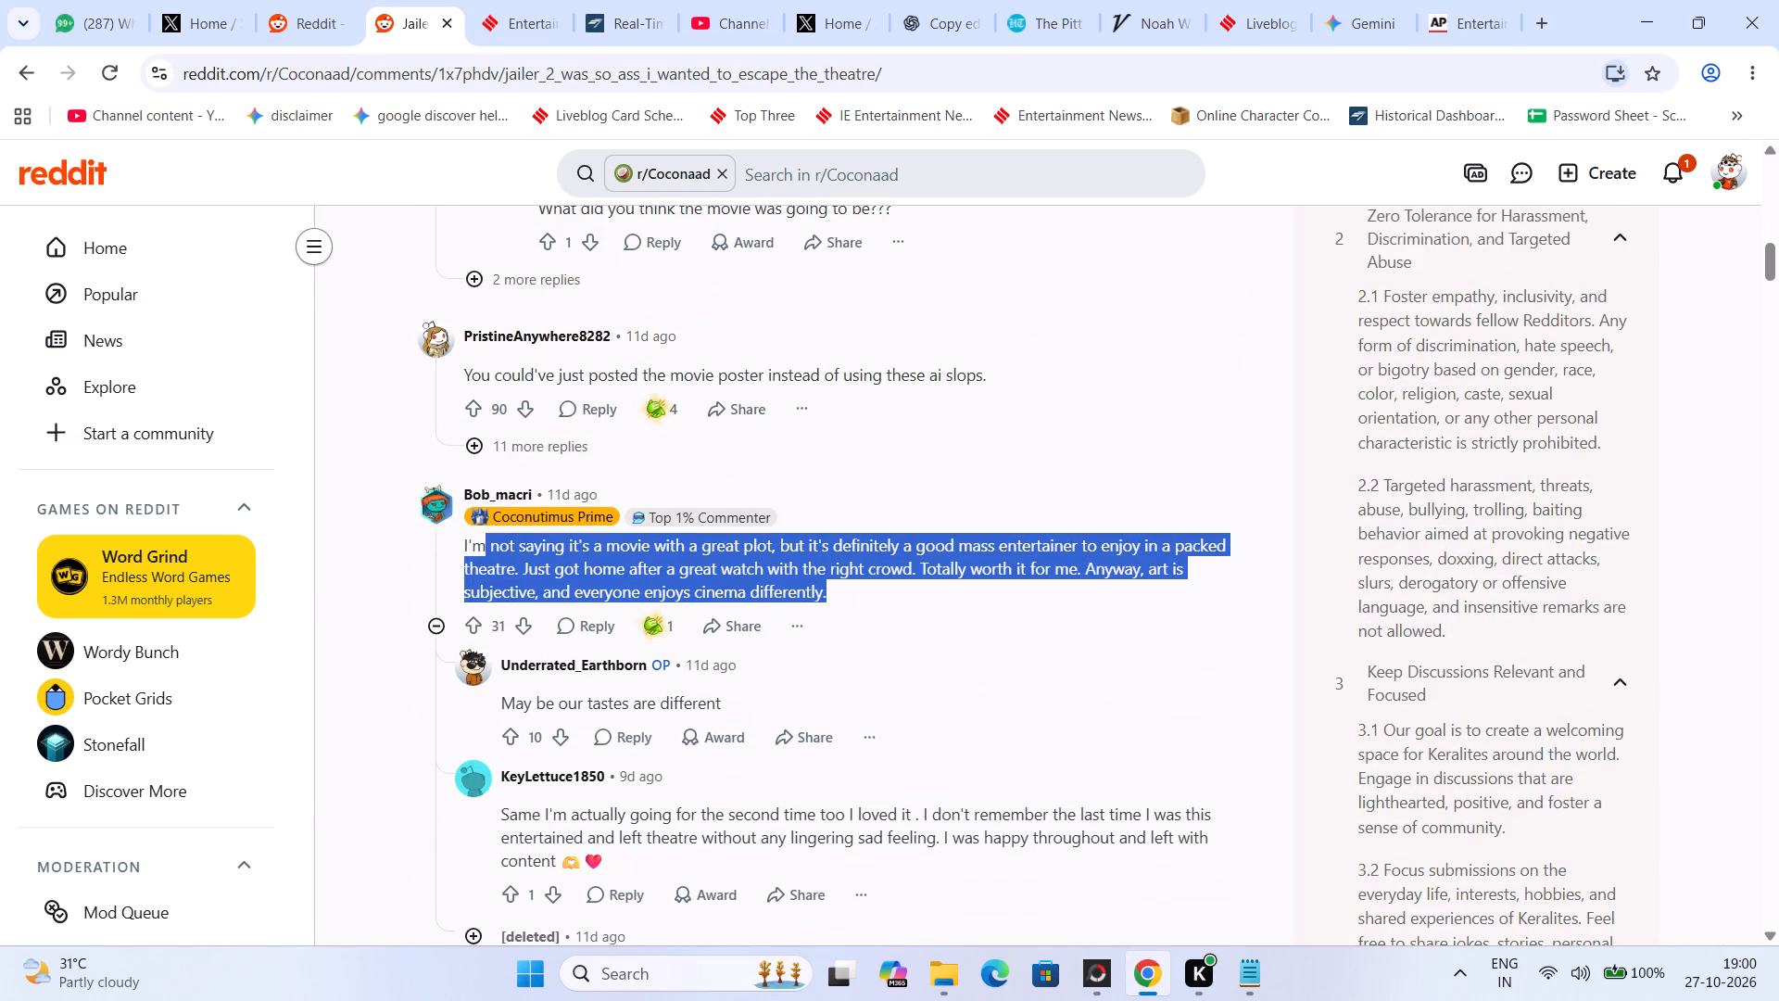
pyautogui.moveTo(481, 534); pyautogui.dragTo(464, 486)
pyautogui.hotkey('ctrl', 'c')
pyautogui.click(1264, 0)
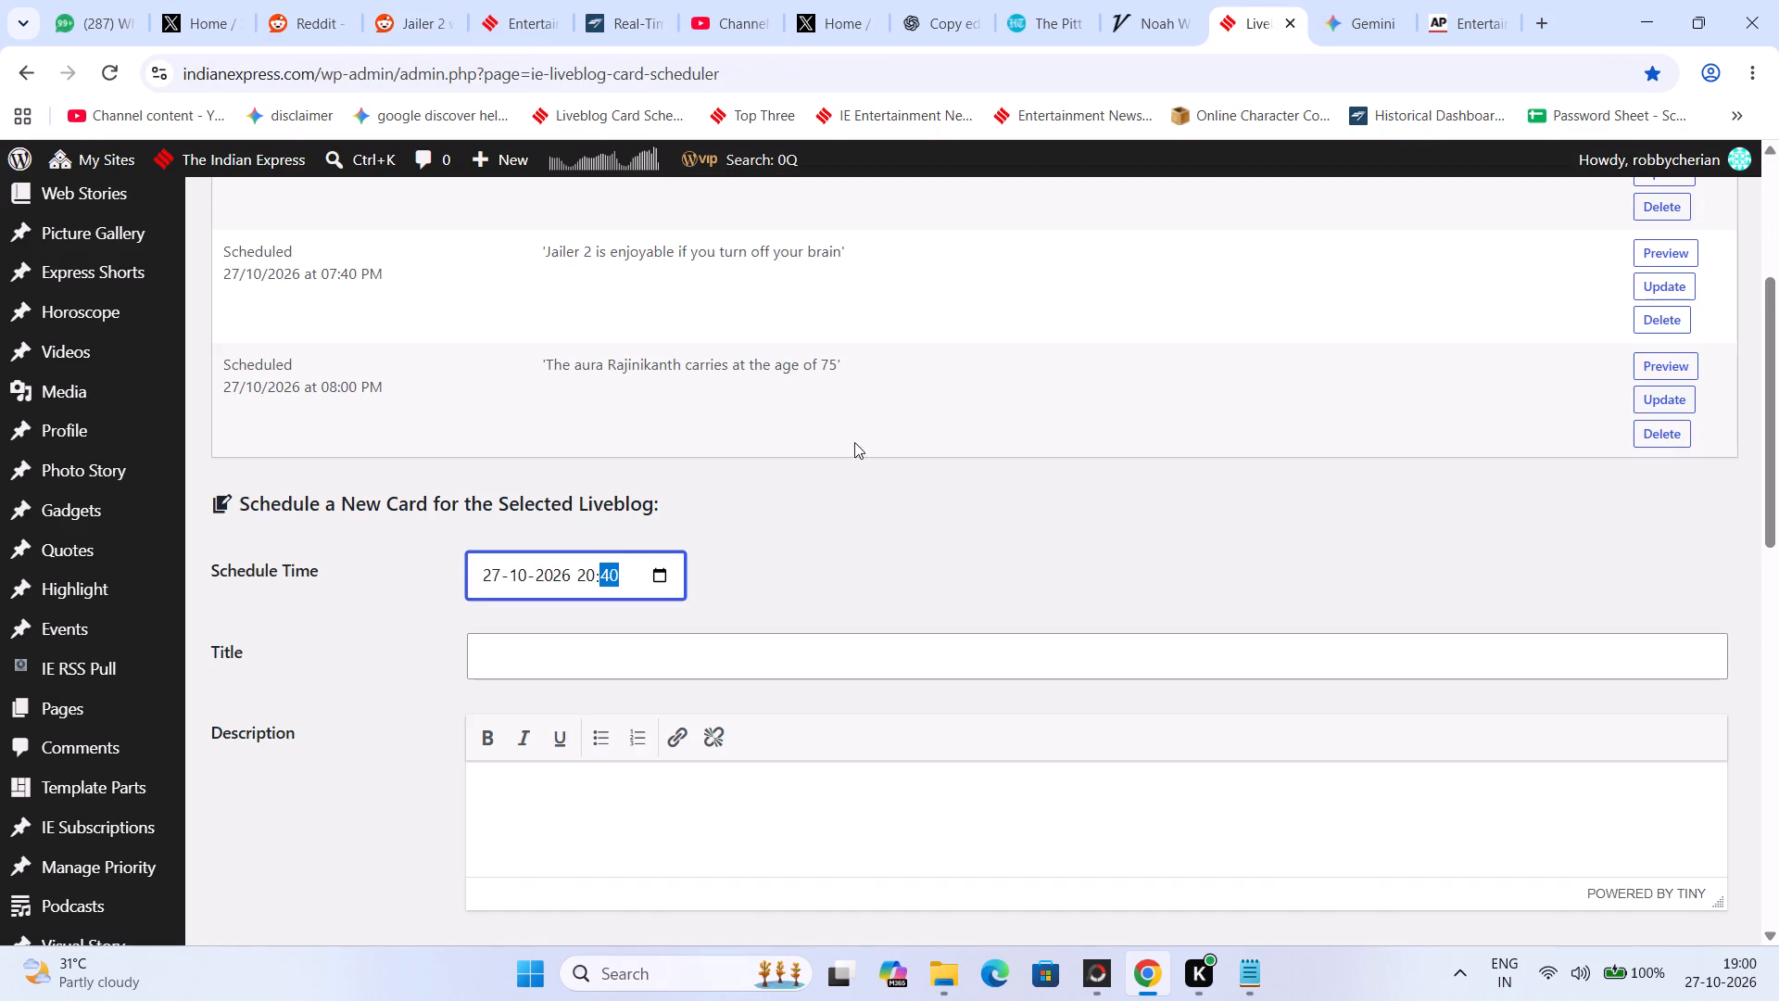
pyautogui.click(576, 795)
pyautogui.rightClick(576, 795)
pyautogui.click(621, 562)
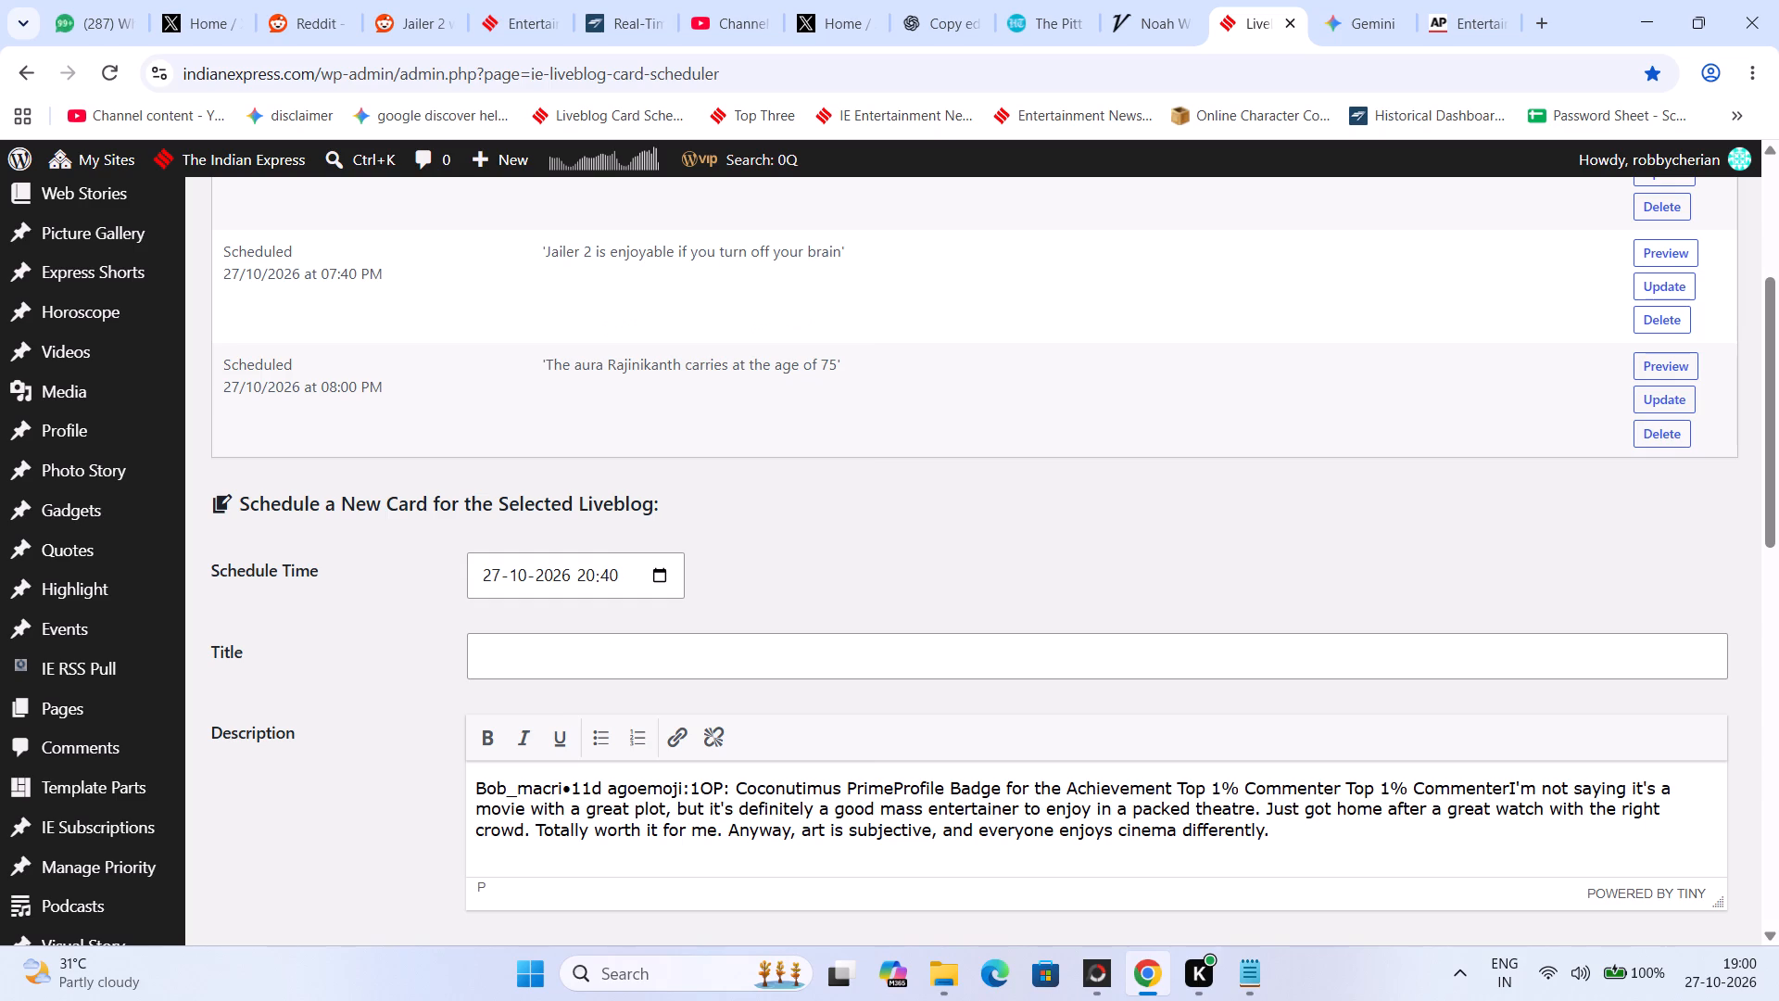
pyautogui.moveTo(567, 793); pyautogui.dragTo(731, 792)
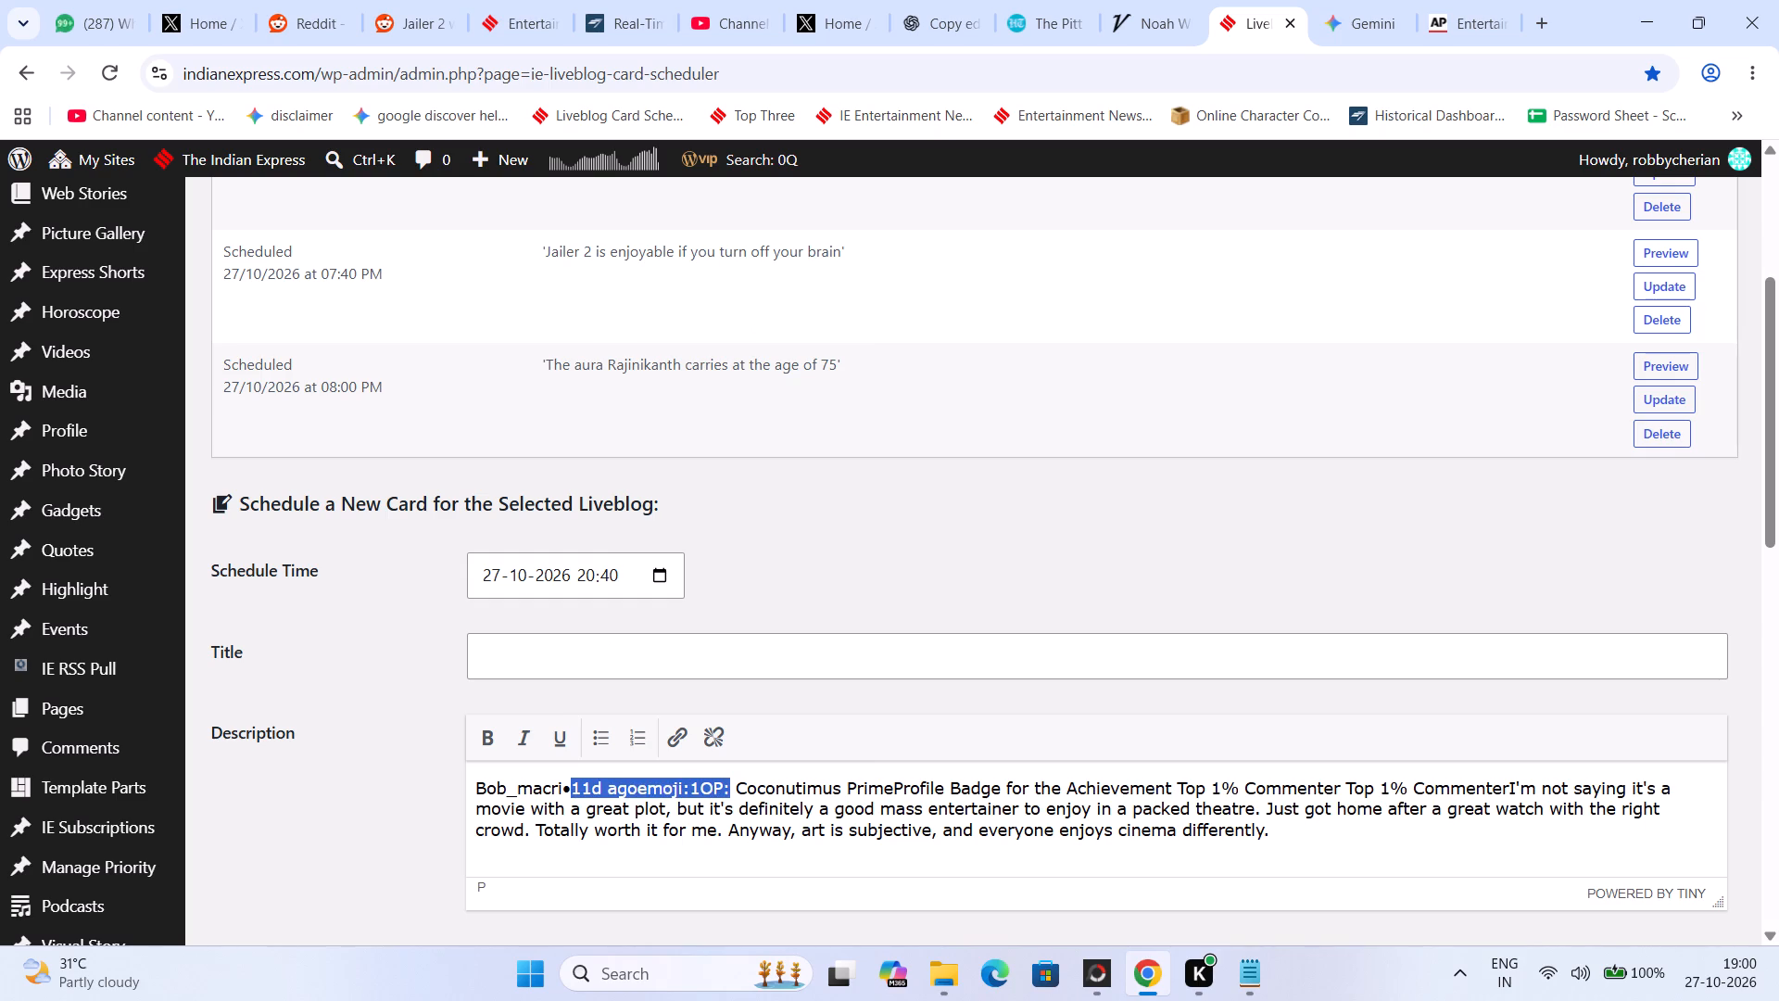
pyautogui.moveTo(731, 792); pyautogui.dragTo(1195, 783)
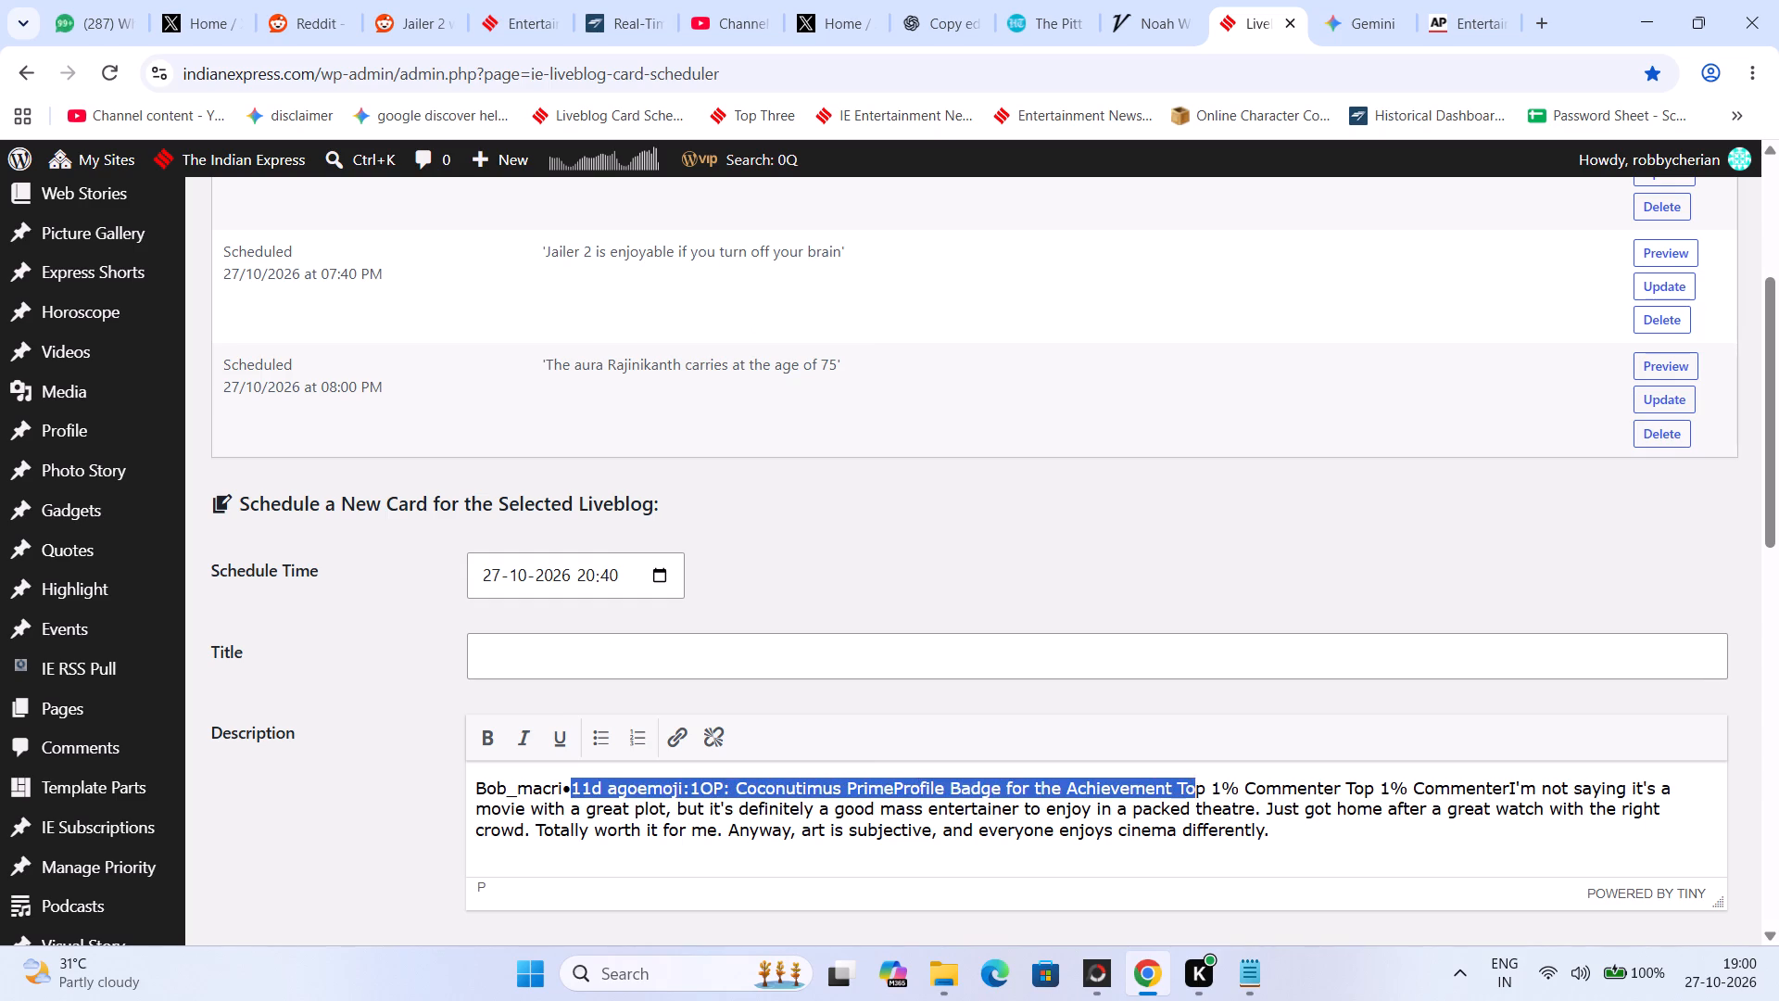
pyautogui.moveTo(1195, 783); pyautogui.dragTo(1509, 792)
pyautogui.press('space')
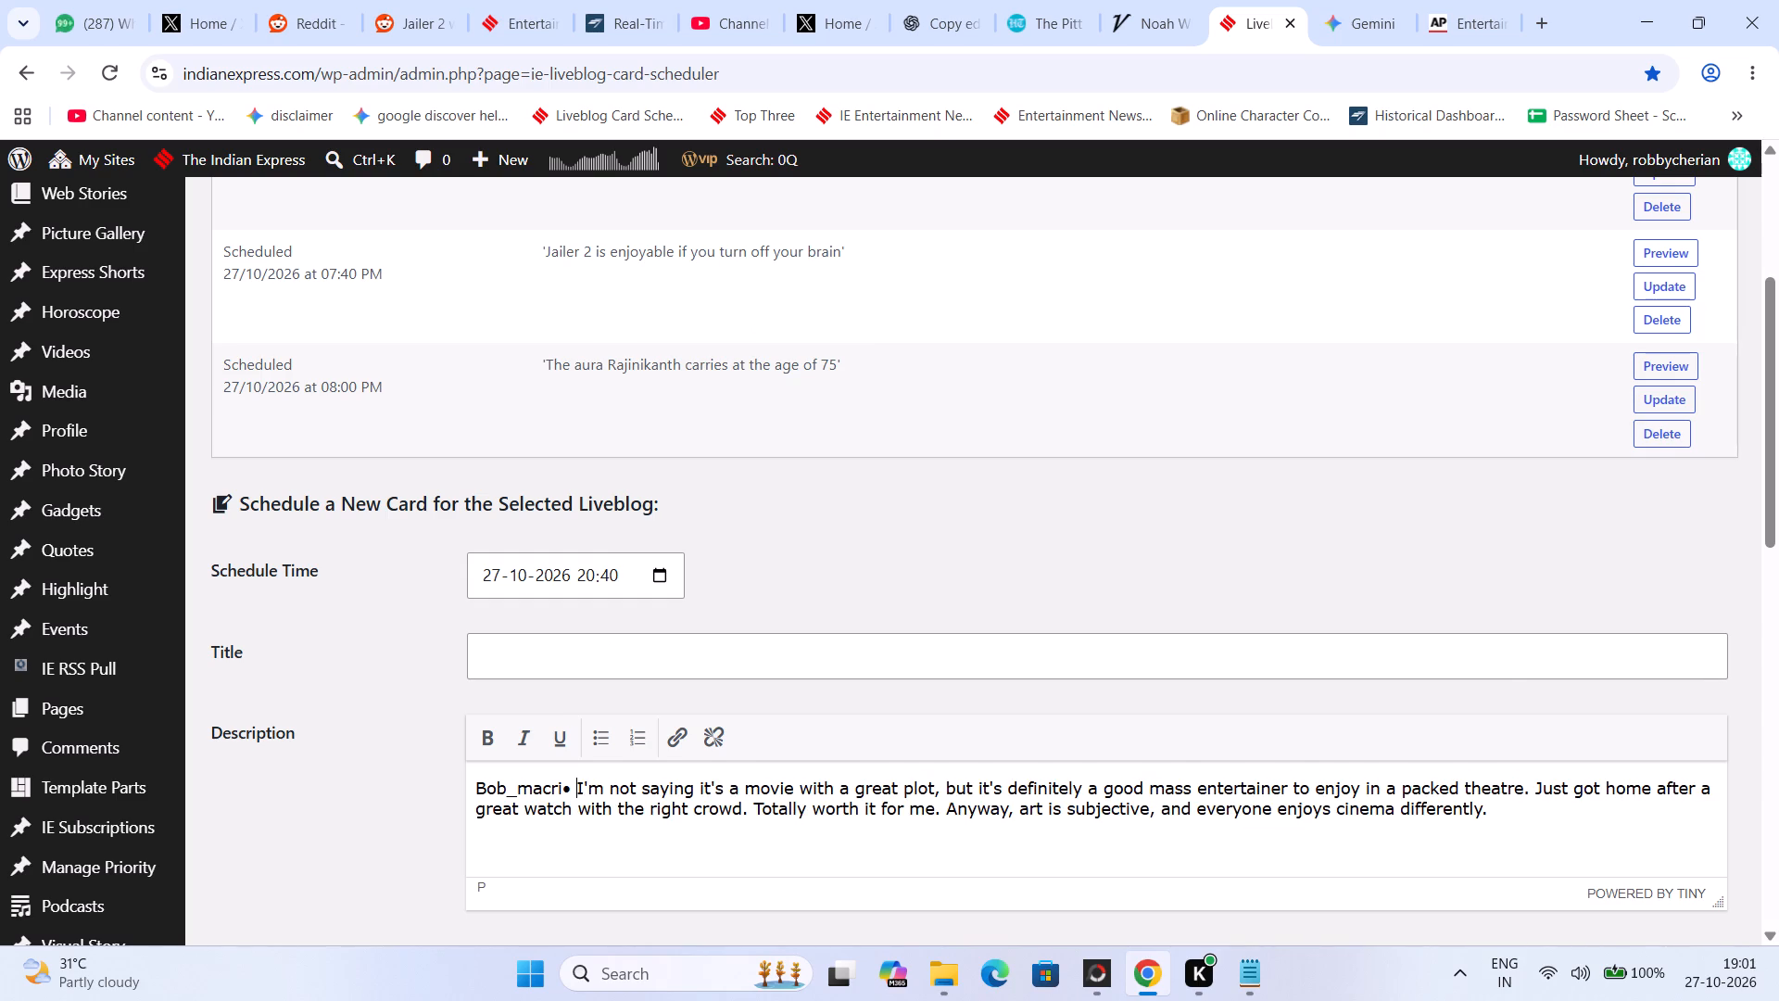
pyautogui.press('BackSpace')
pyautogui.press('BackSpace')
pyautogui.press('space')
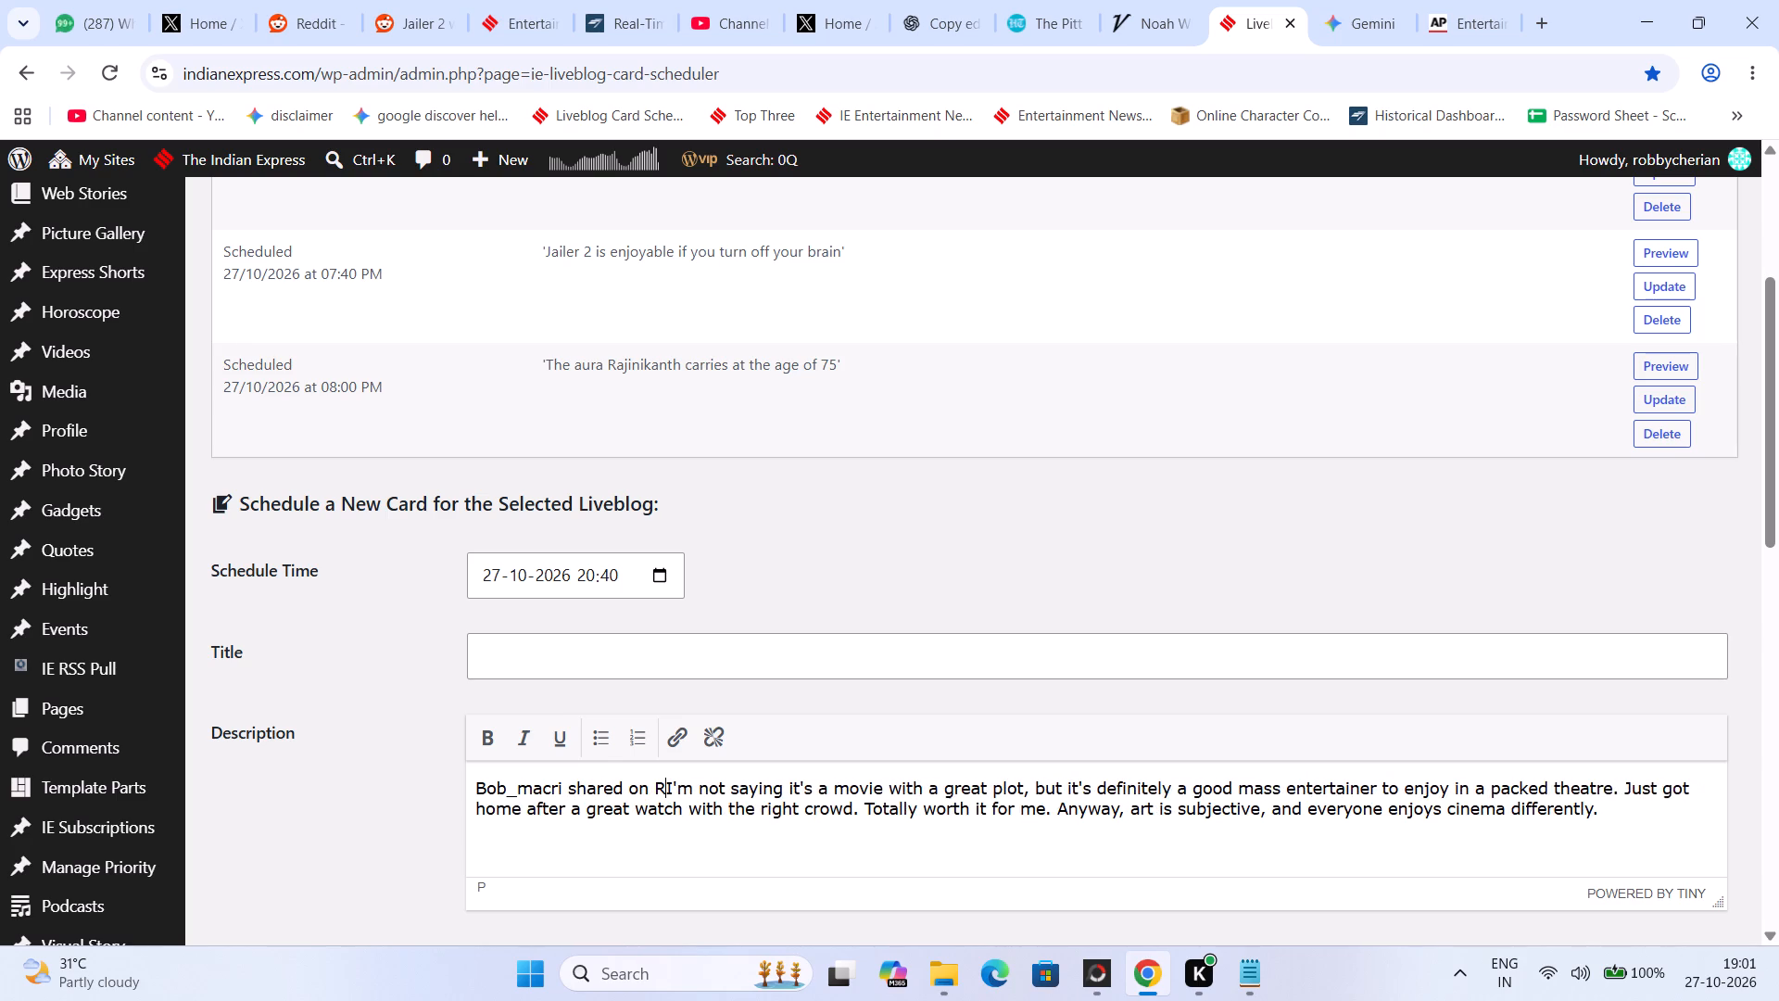
pyautogui.press('Up')
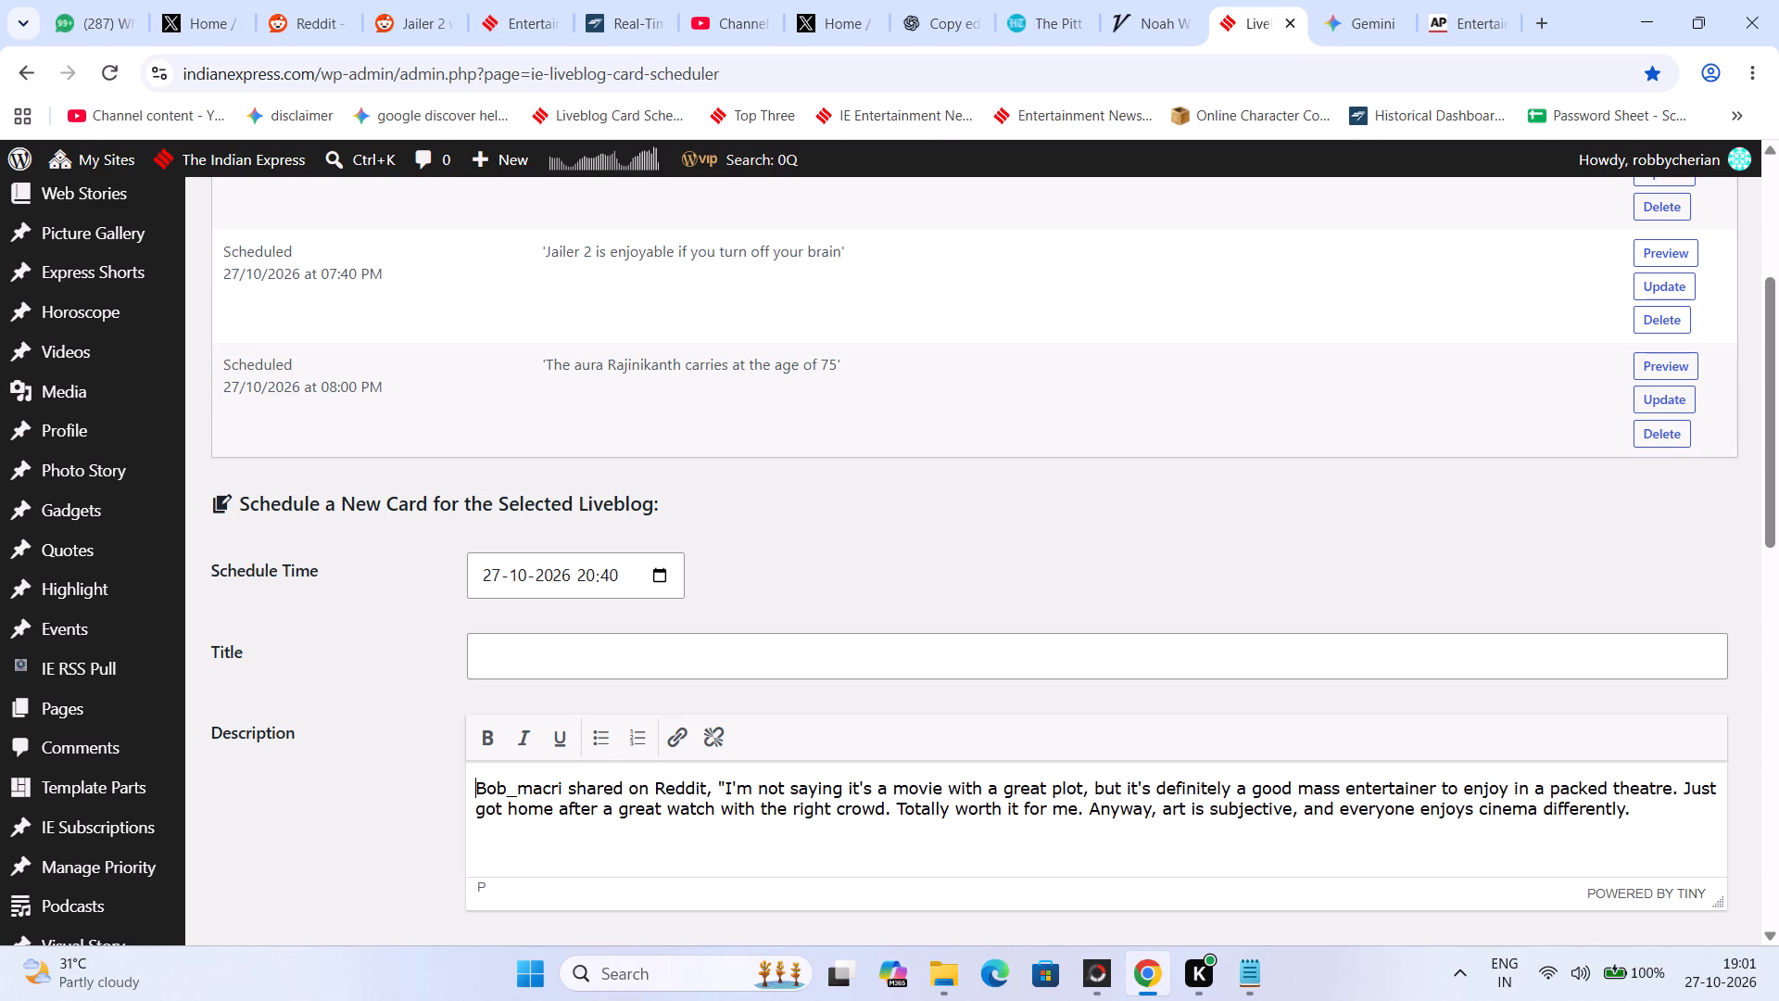
pyautogui.press('Down')
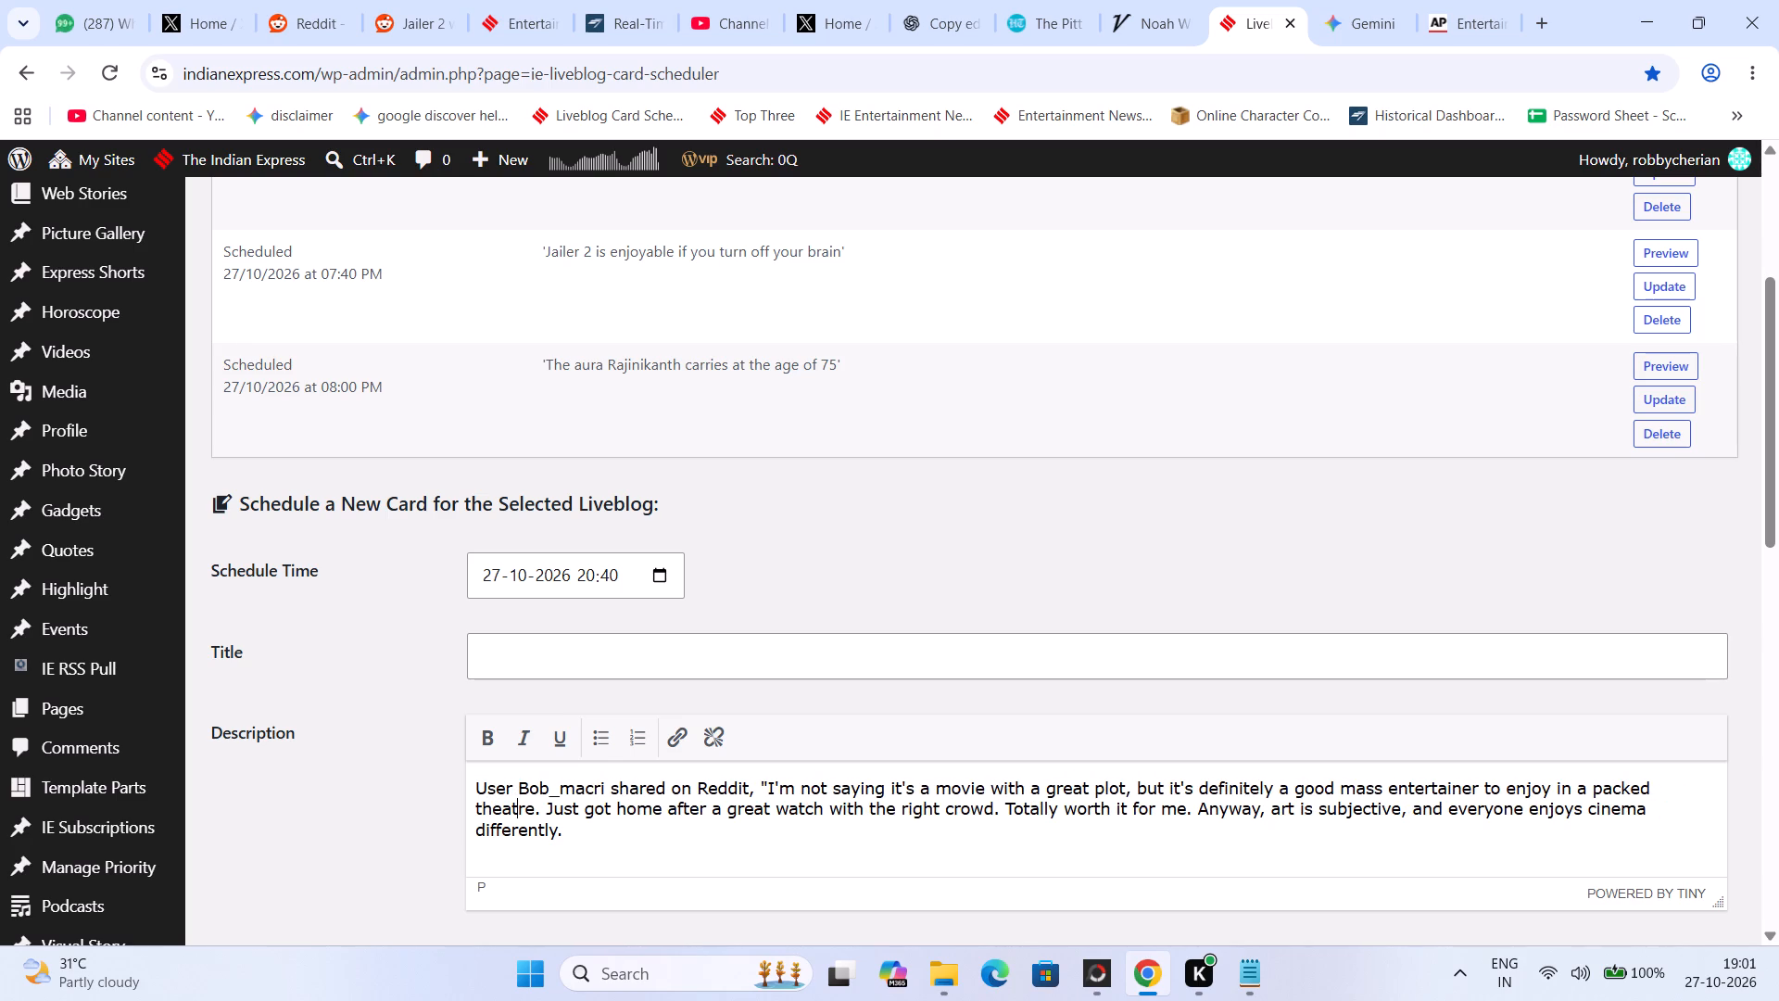
pyautogui.press('Down')
pyautogui.press('Down')
pyautogui.hotkey('shift', '"')
# Title the card "Jailer 2 is 'definitely a good mass entertainer'", reusing the phrase from the description, and schedule it.
pyautogui.moveTo(1197, 785); pyautogui.dragTo(1479, 779)
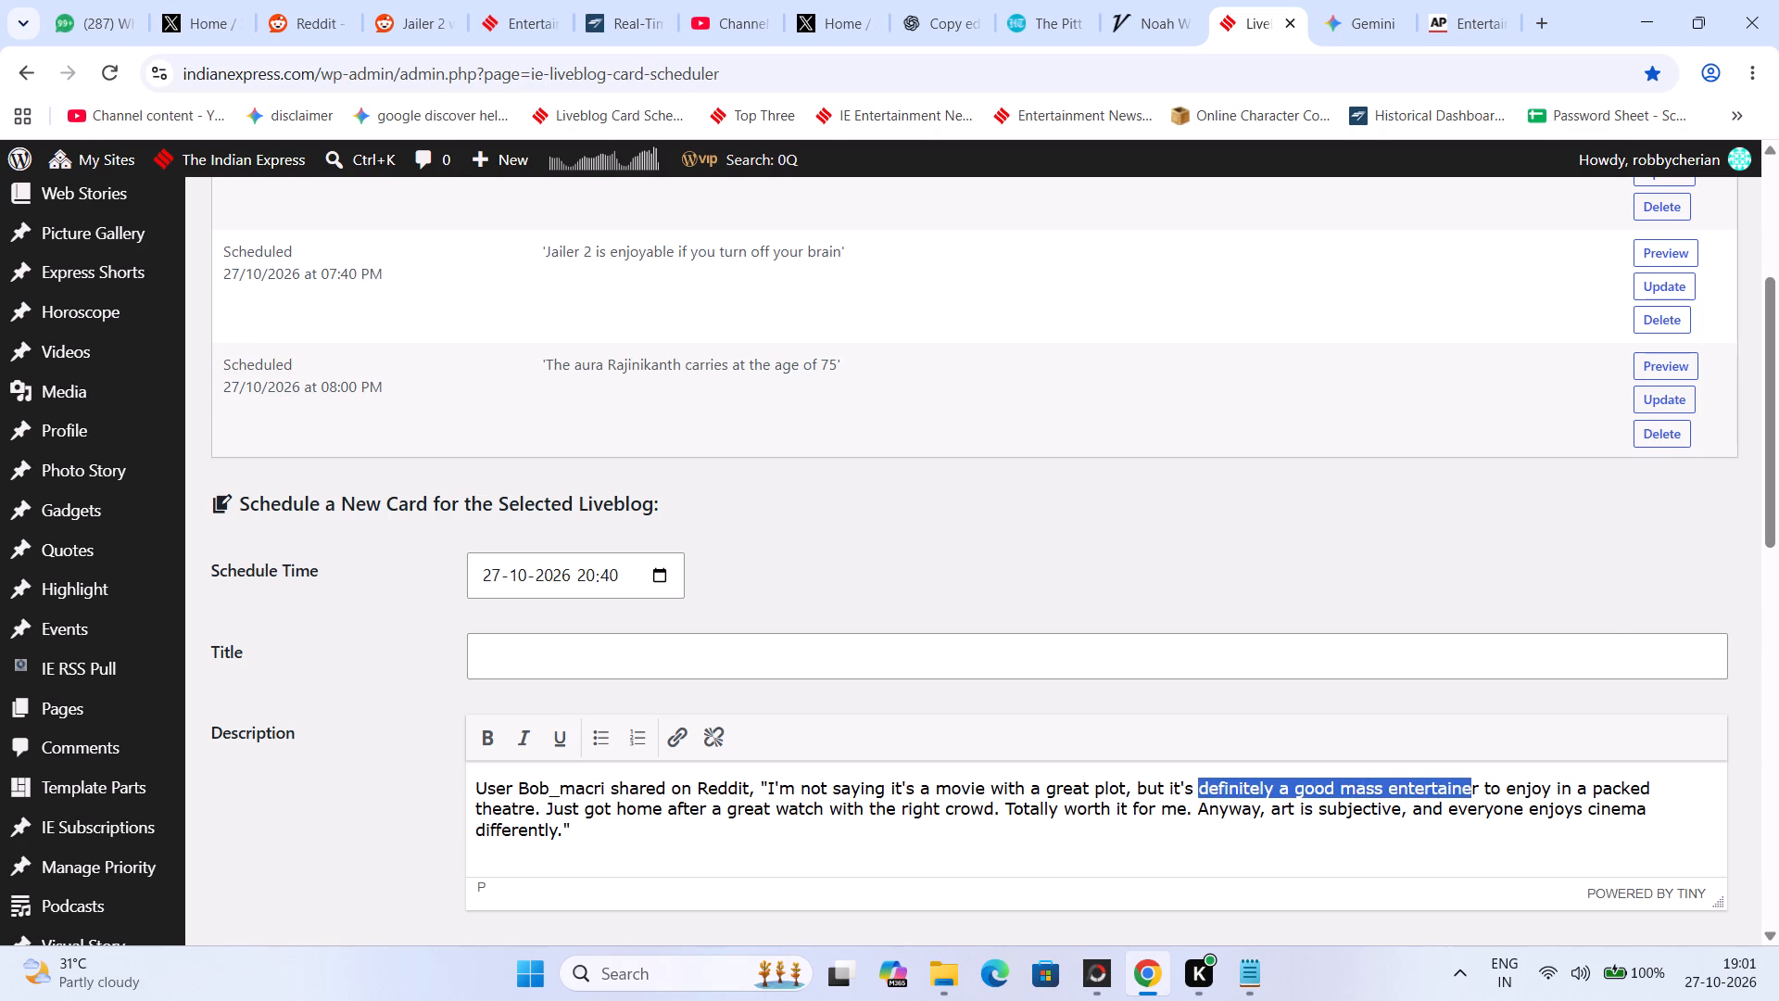
pyautogui.moveTo(1479, 779); pyautogui.dragTo(1478, 783)
pyautogui.hotkey('ctrl', 'c')
pyautogui.click(530, 639)
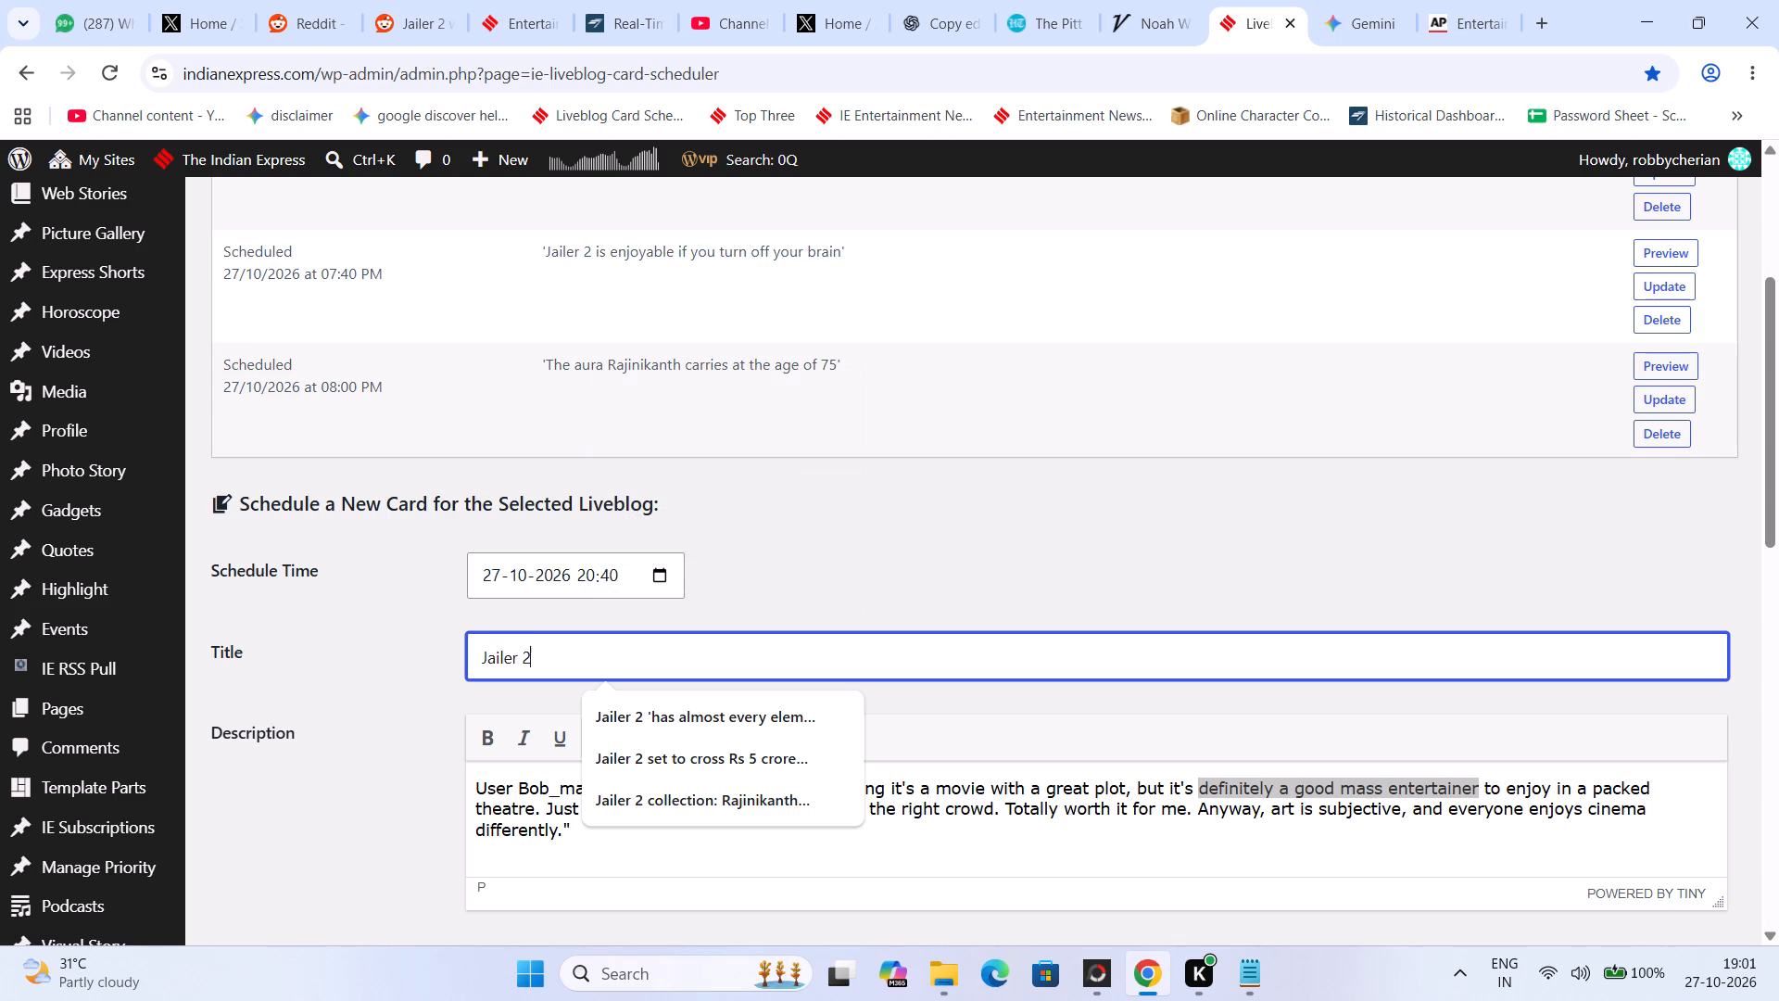
pyautogui.hotkey('ctrl', 'v')
pyautogui.press("'")
pyautogui.press('Left')
pyautogui.press('Left')
pyautogui.press('Left')
pyautogui.press('Left')
pyautogui.press('Left')
pyautogui.press('Left')
pyautogui.press('Left')
pyautogui.press('Left')
pyautogui.press('Left')
pyautogui.press('Left')
pyautogui.press('Left')
pyautogui.press('Left')
pyautogui.press('Left')
pyautogui.press('Left')
pyautogui.press('Left')
pyautogui.press('Left')
pyautogui.press('Left')
pyautogui.press('Left')
pyautogui.press('Left')
pyautogui.press('Left')
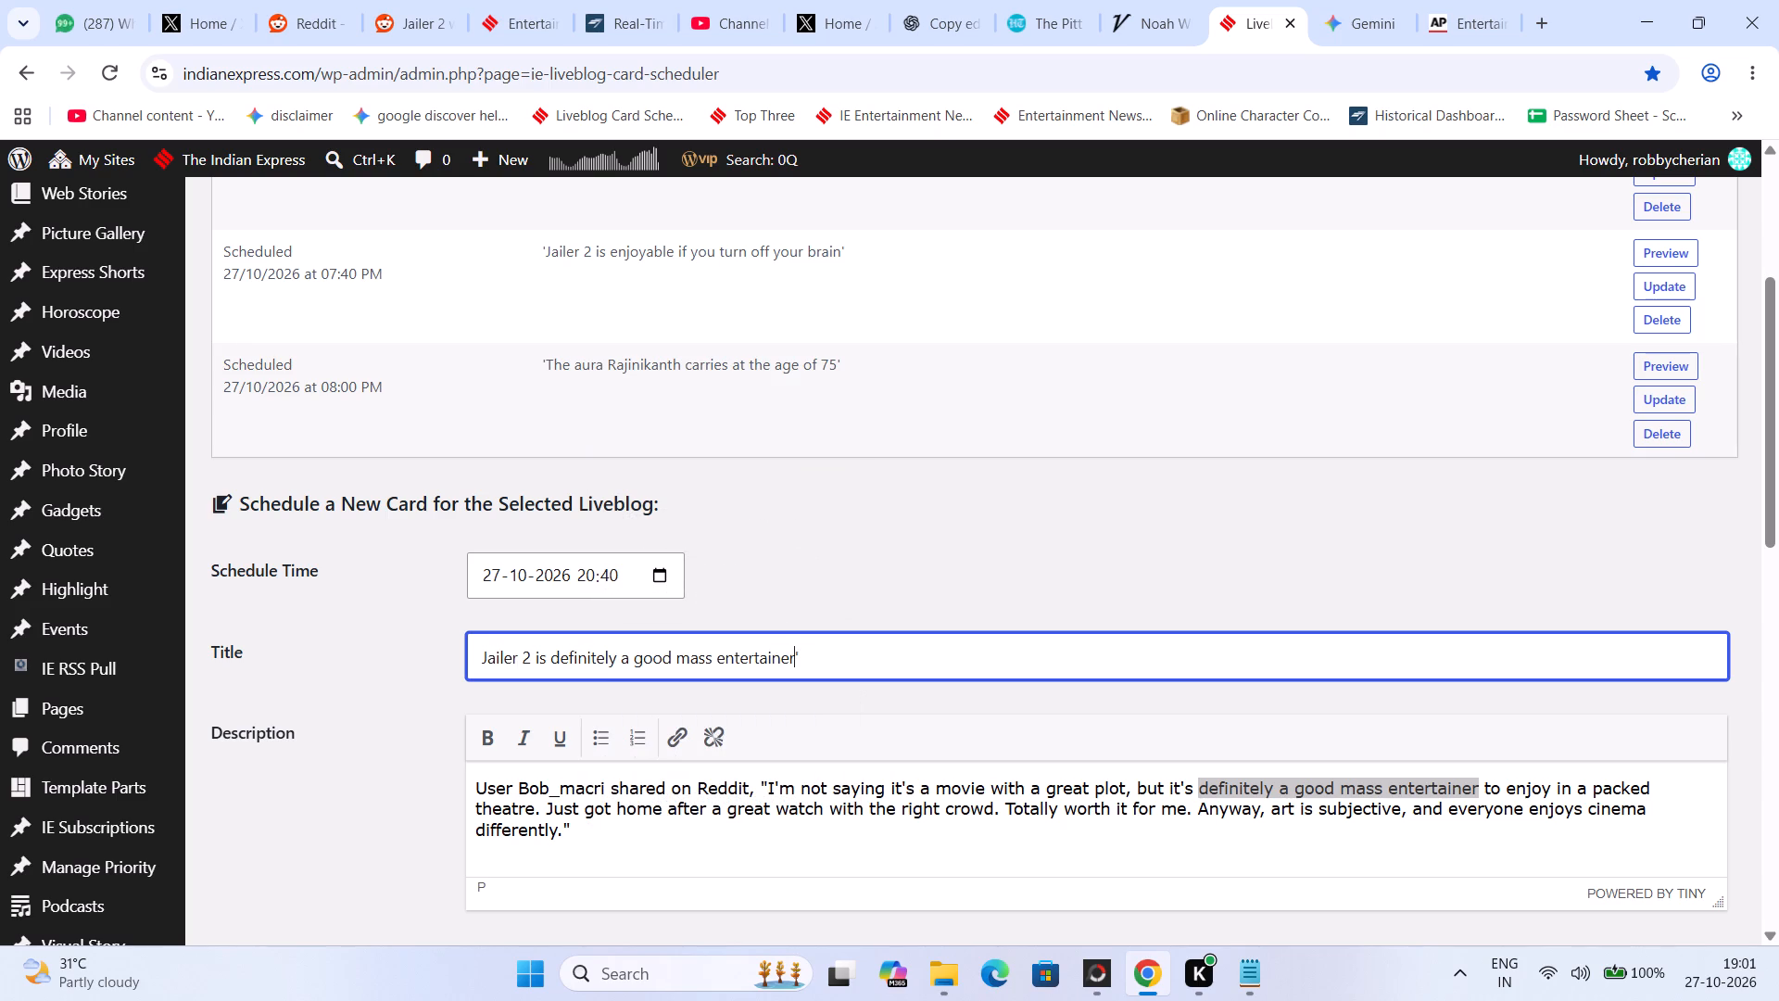
pyautogui.press('Left')
pyautogui.press("'")
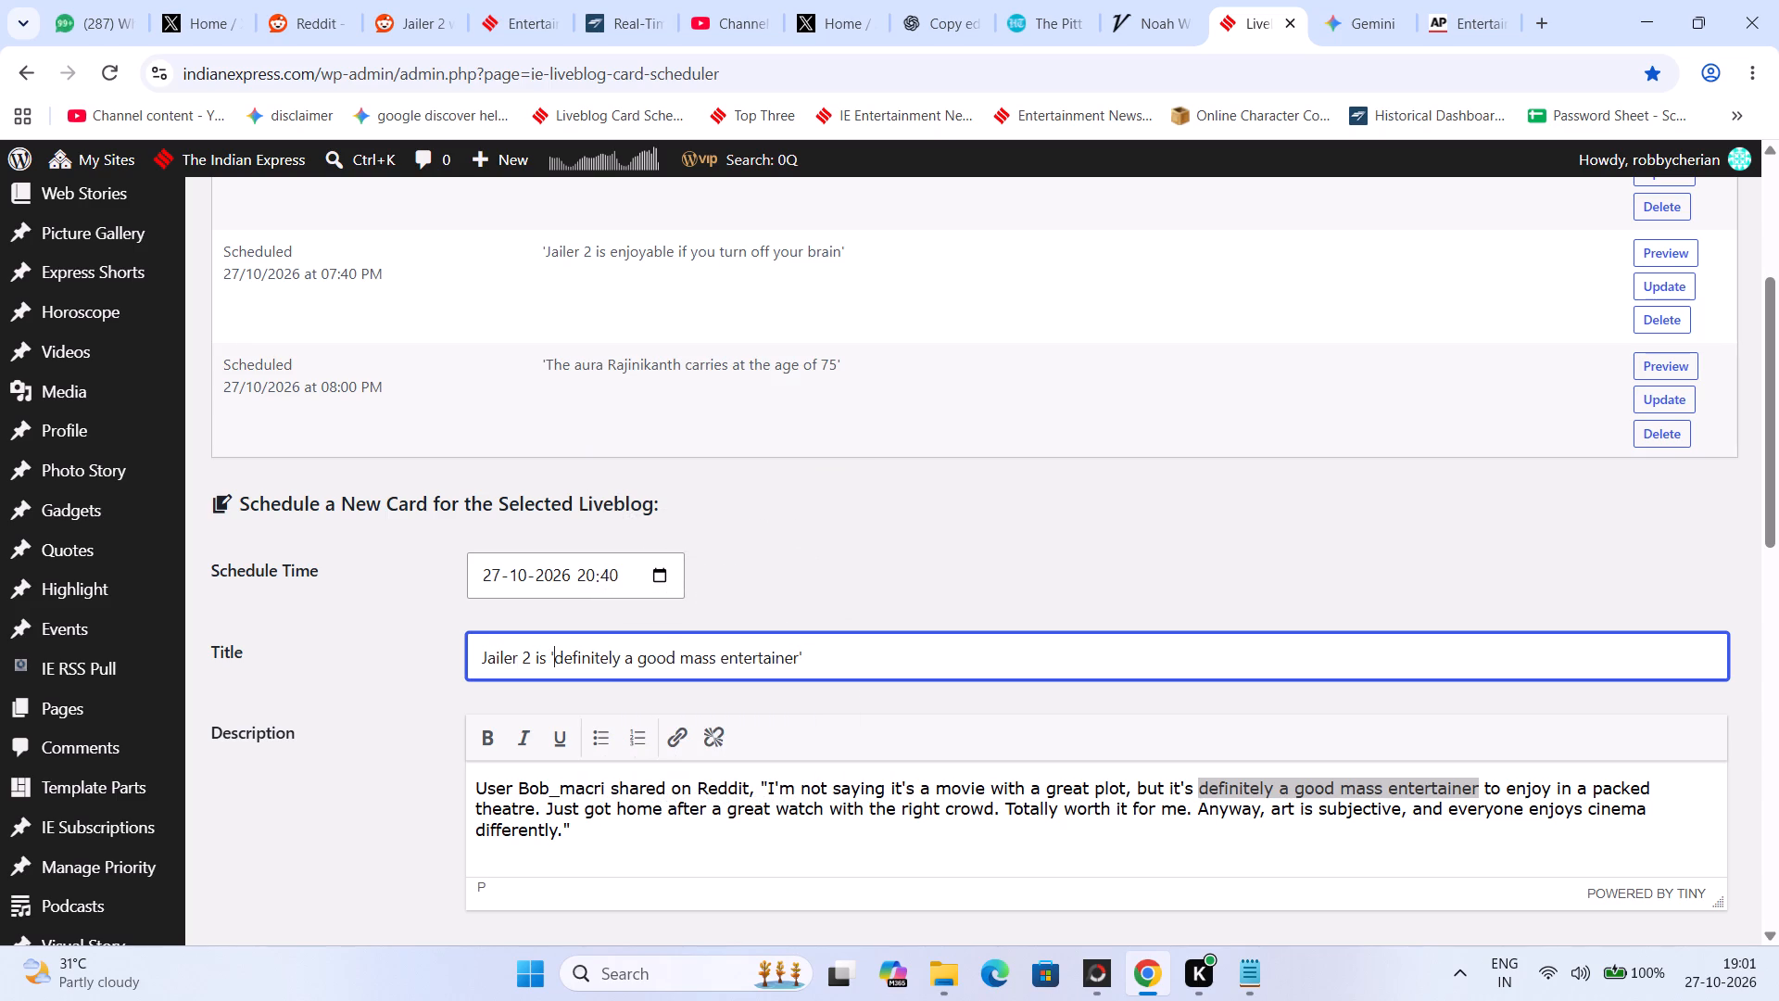
pyautogui.scroll(-2, 628, 874)
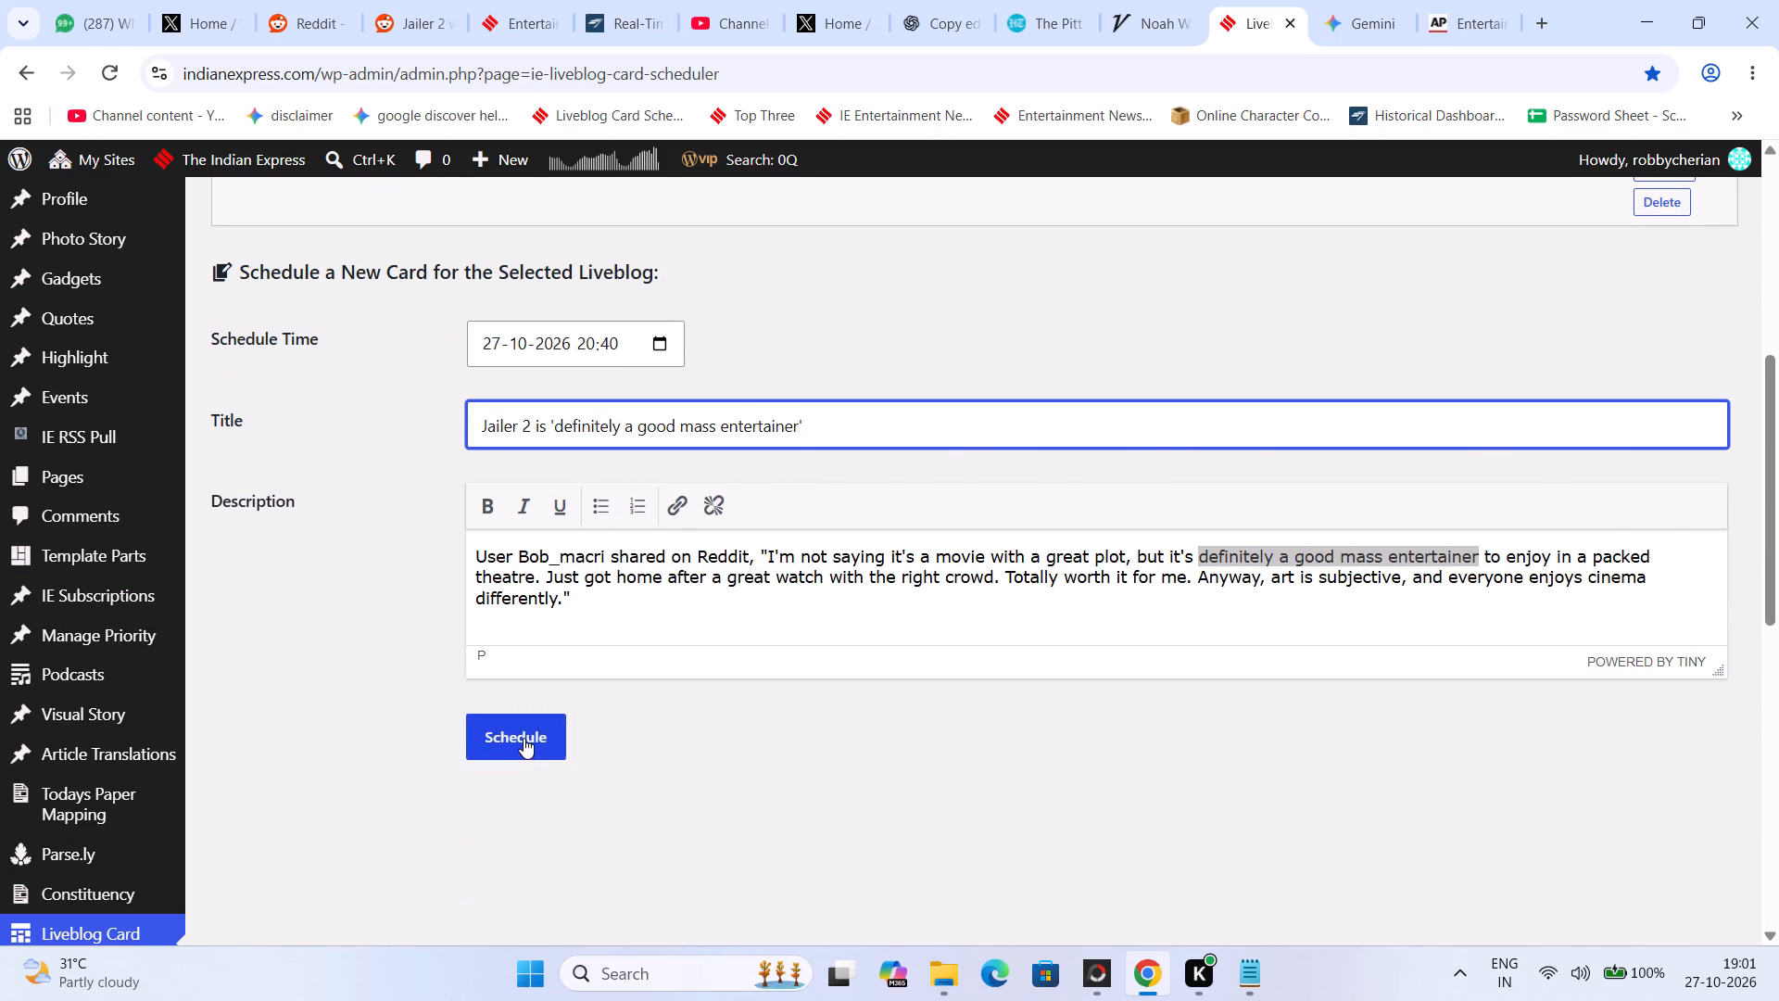
pyautogui.click(524, 738)
# Set the next new card's schedule time to 21:00.
pyautogui.click(577, 417)
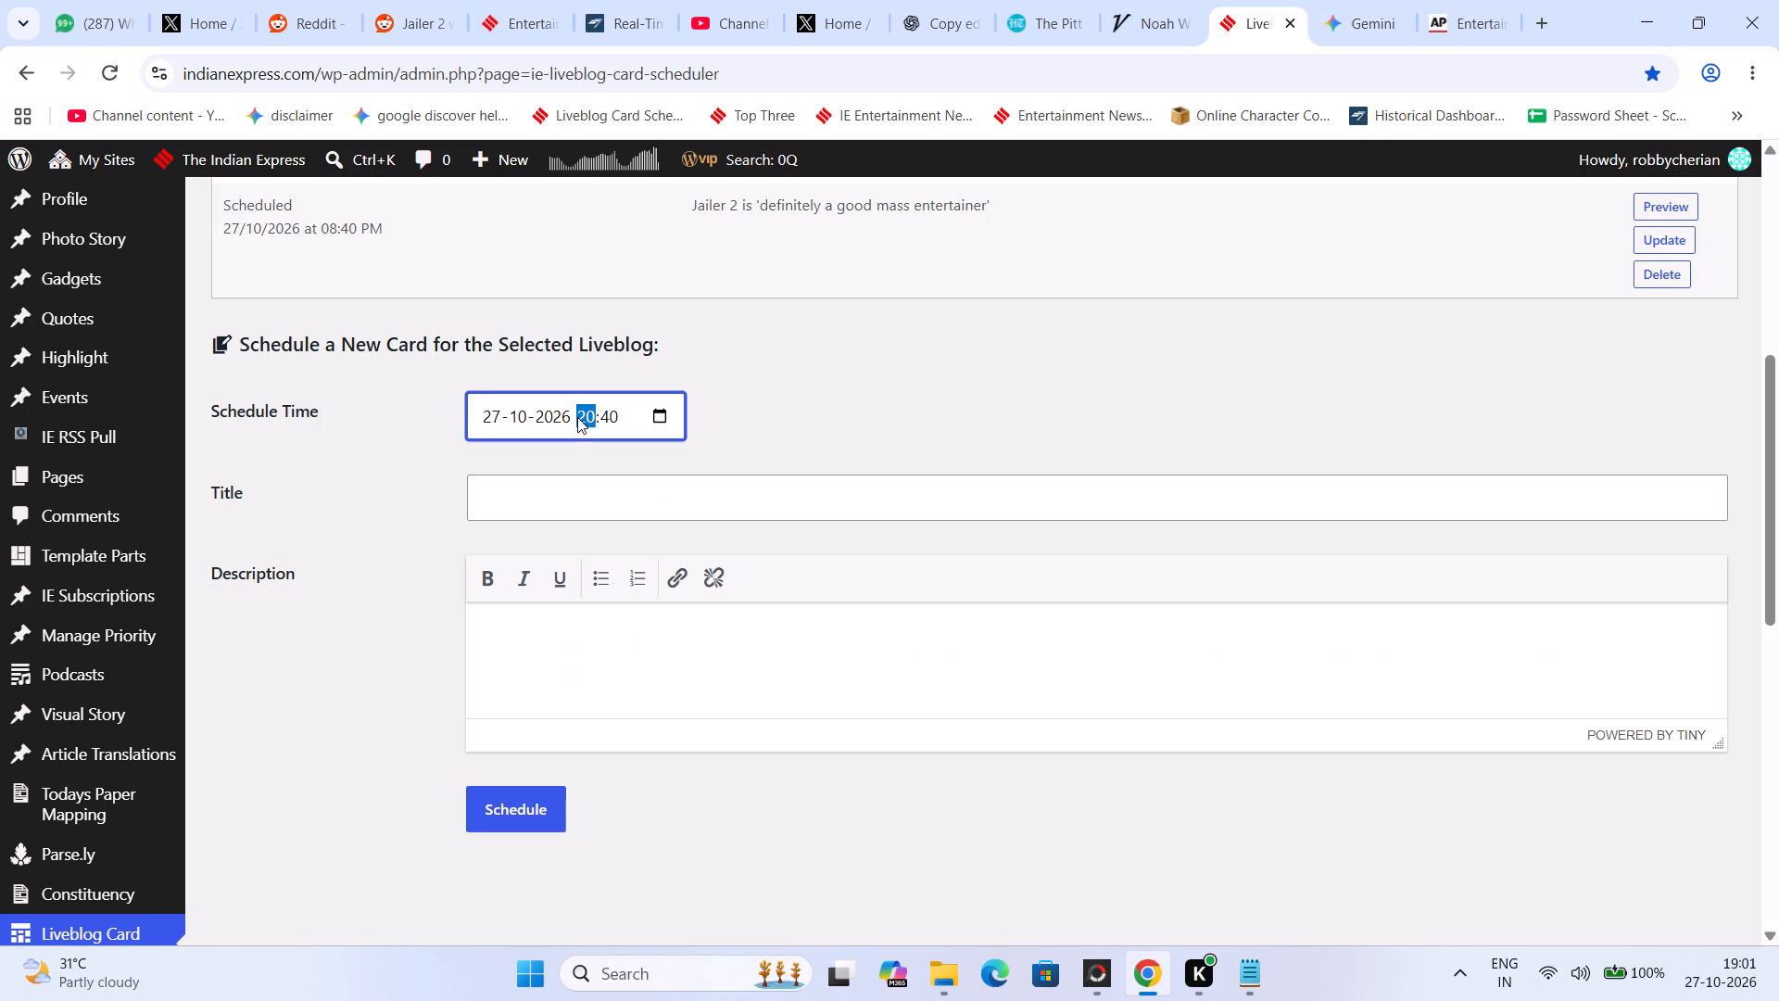
pyautogui.write('21')
pyautogui.write('00')
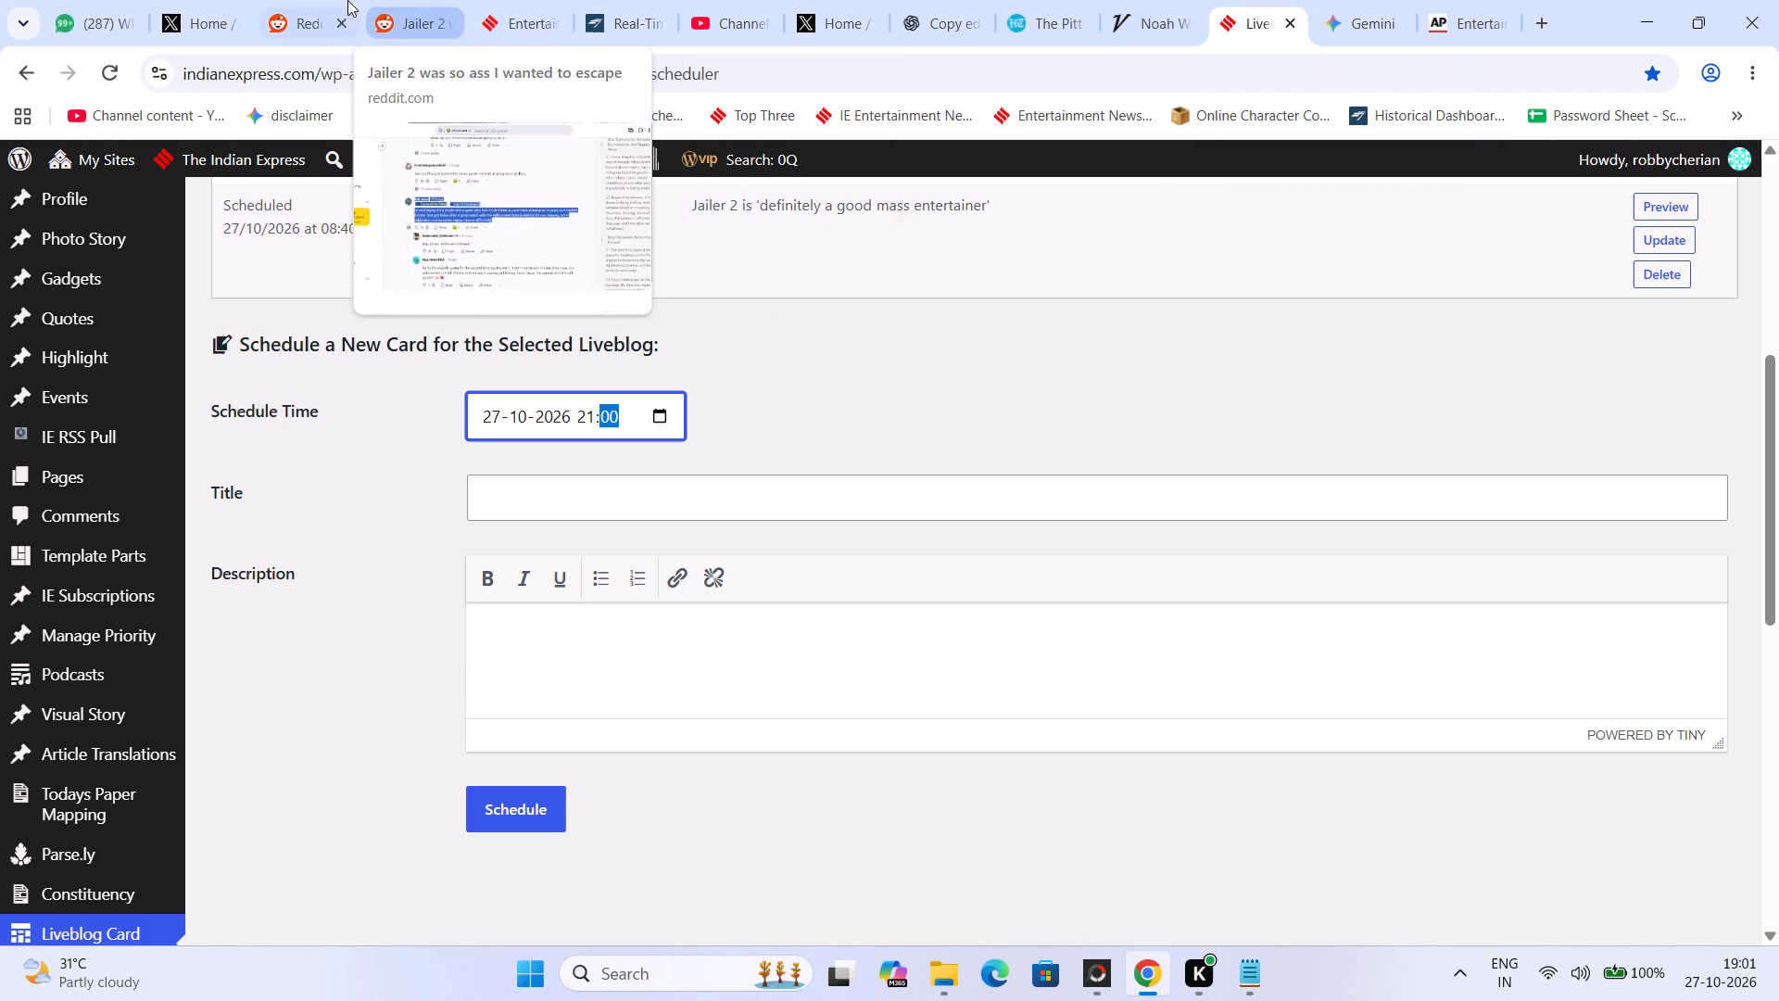
pyautogui.click(410, 0)
pyautogui.scroll(-3, 654, 520)
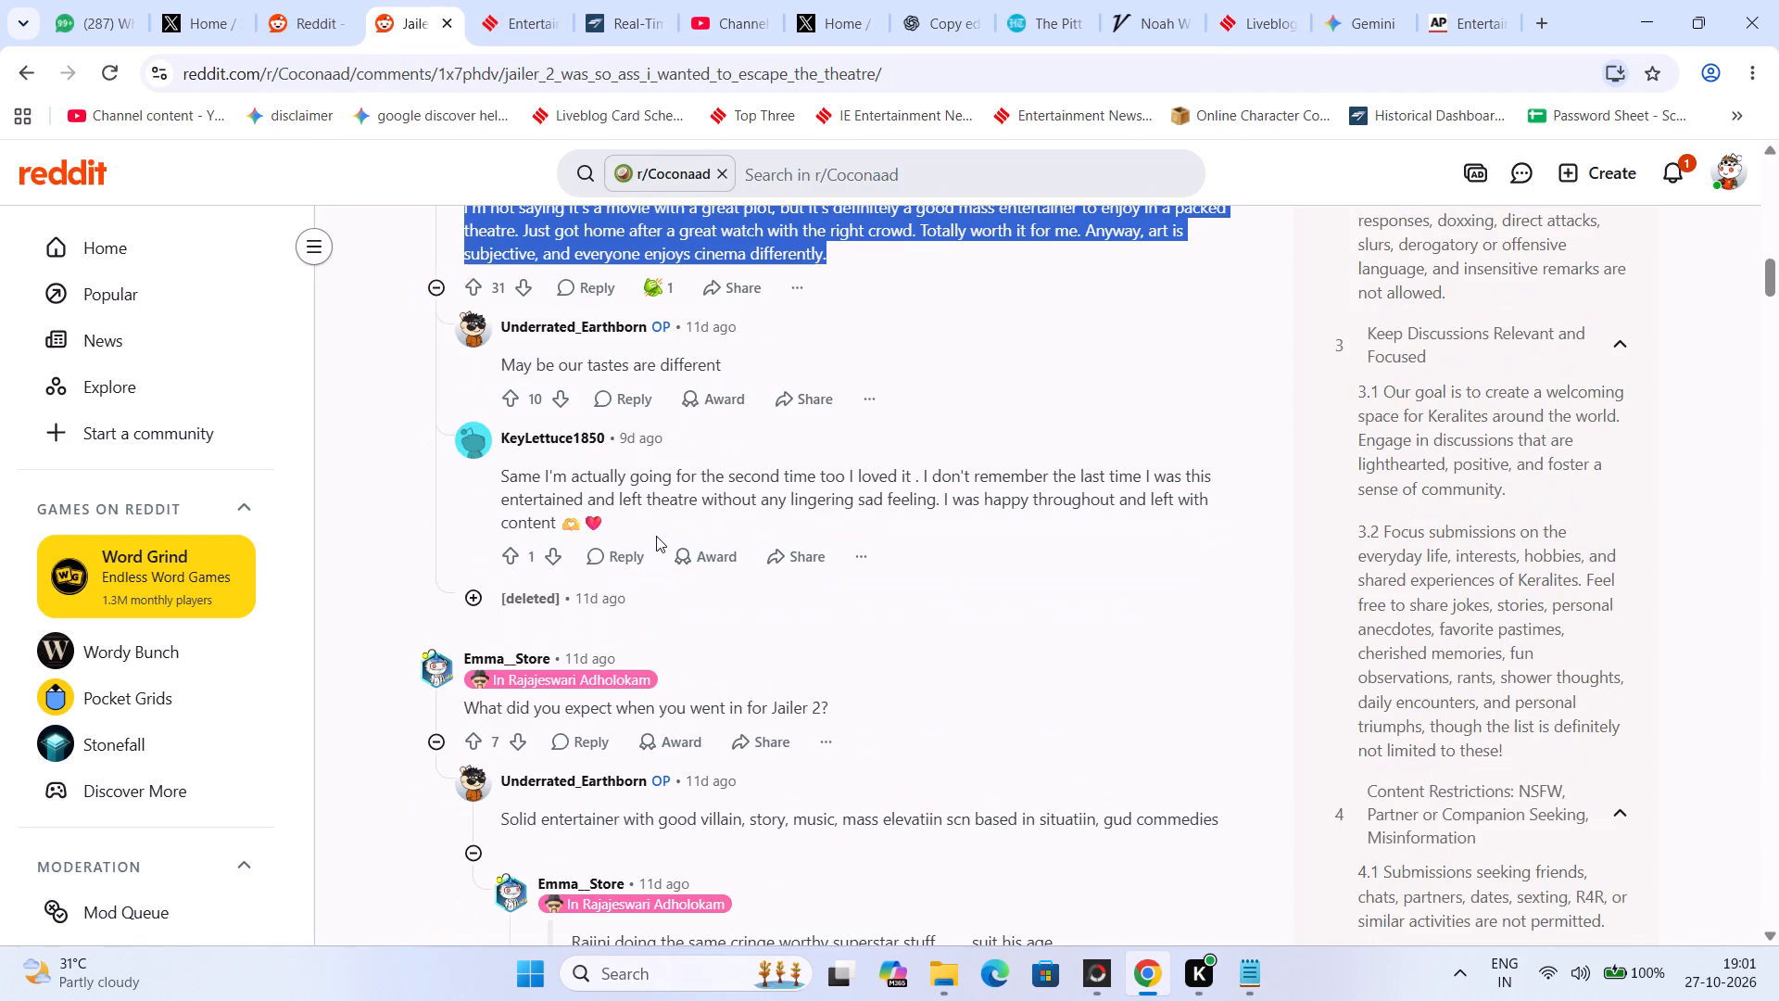
pyautogui.scroll(-3, 656, 536)
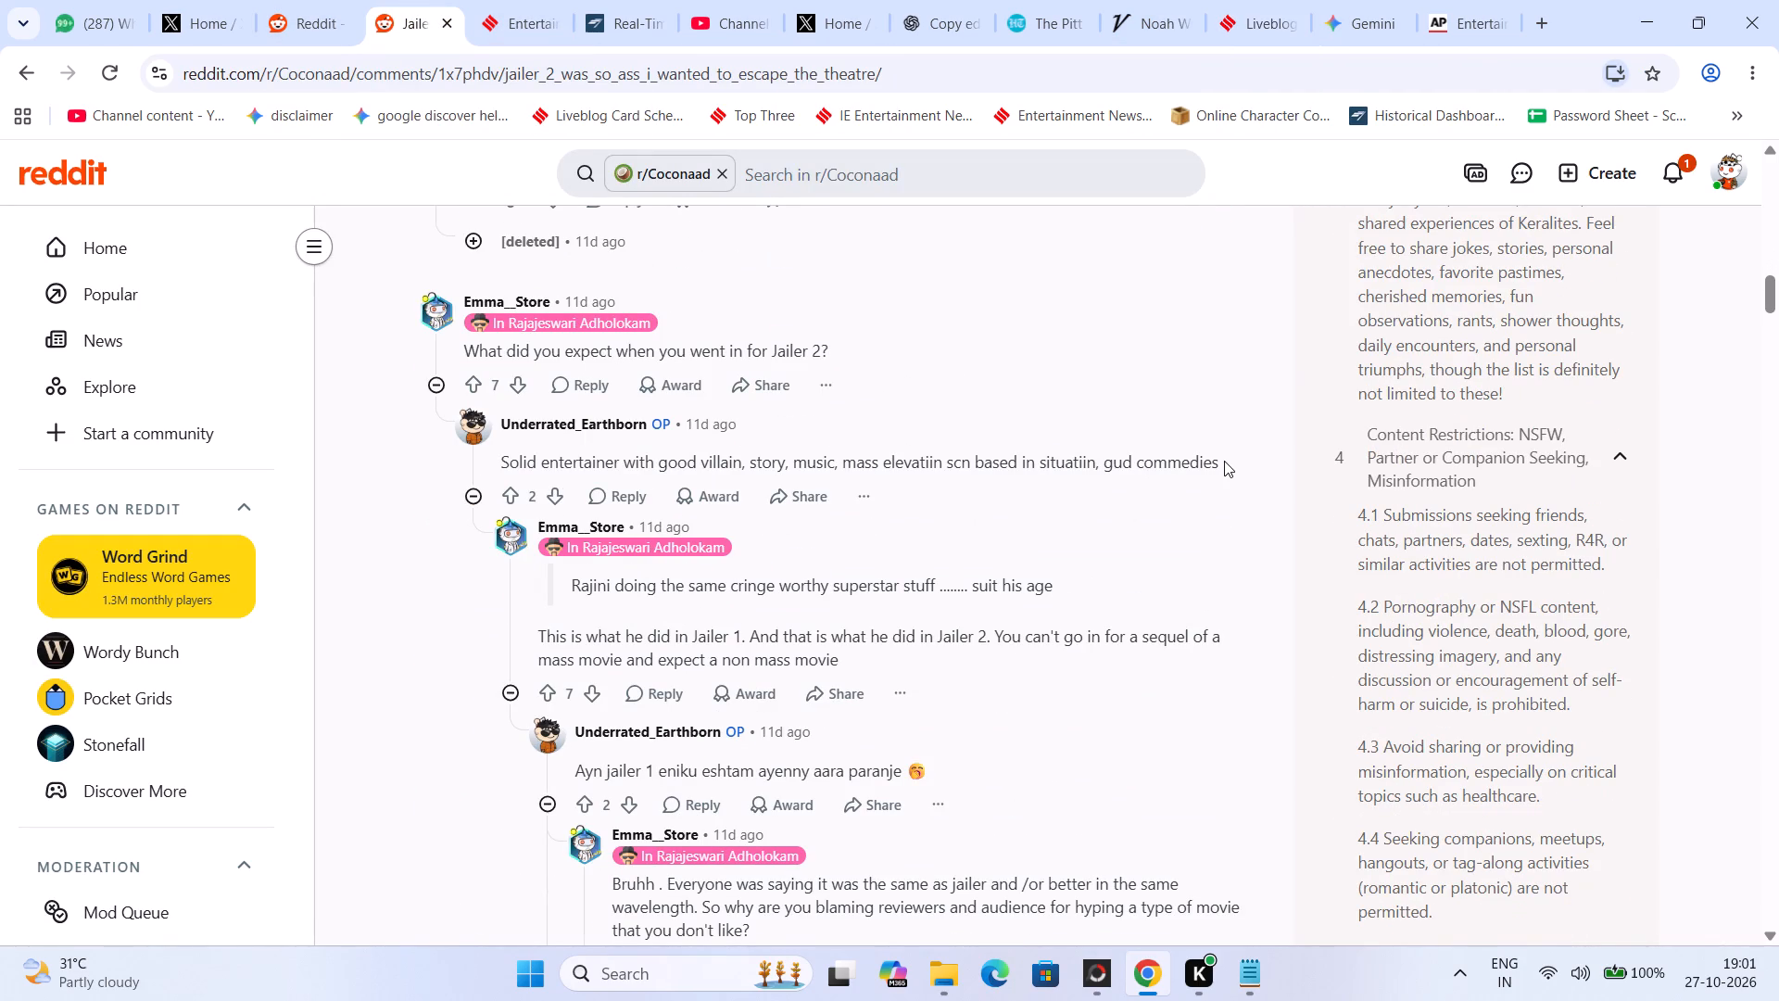
pyautogui.scroll(-4, 1224, 461)
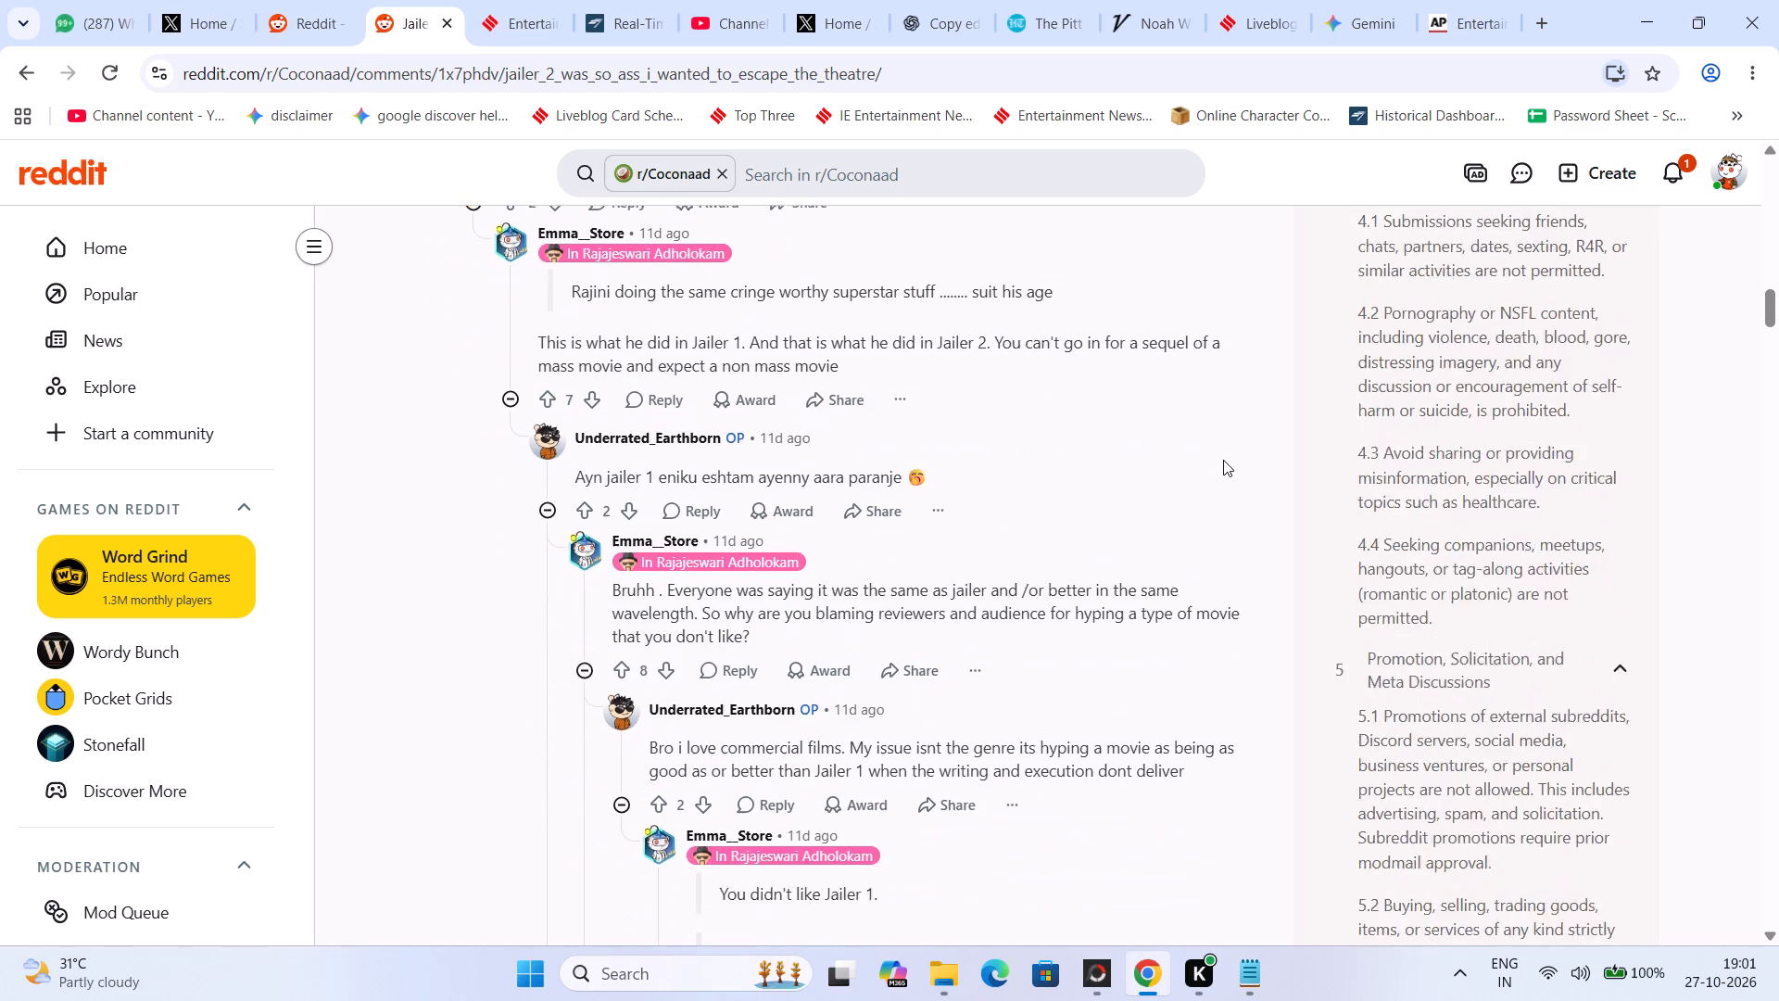
pyautogui.scroll(-3, 1223, 460)
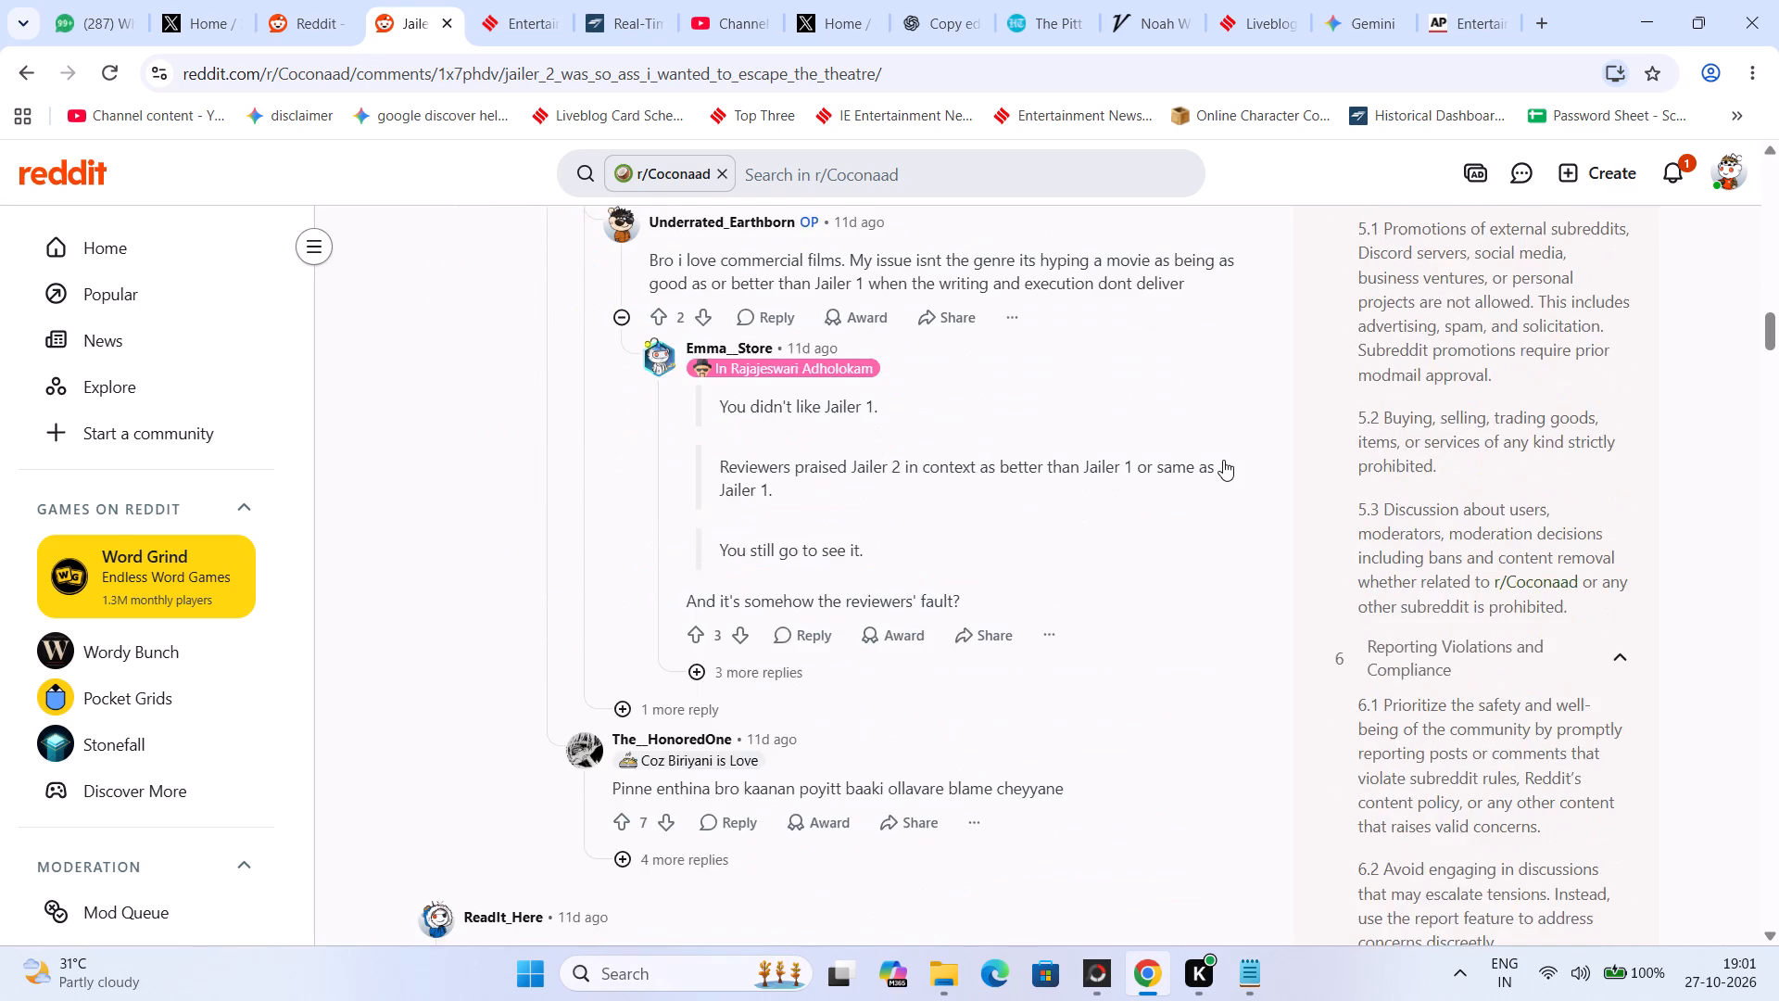
pyautogui.scroll(-2, 1223, 460)
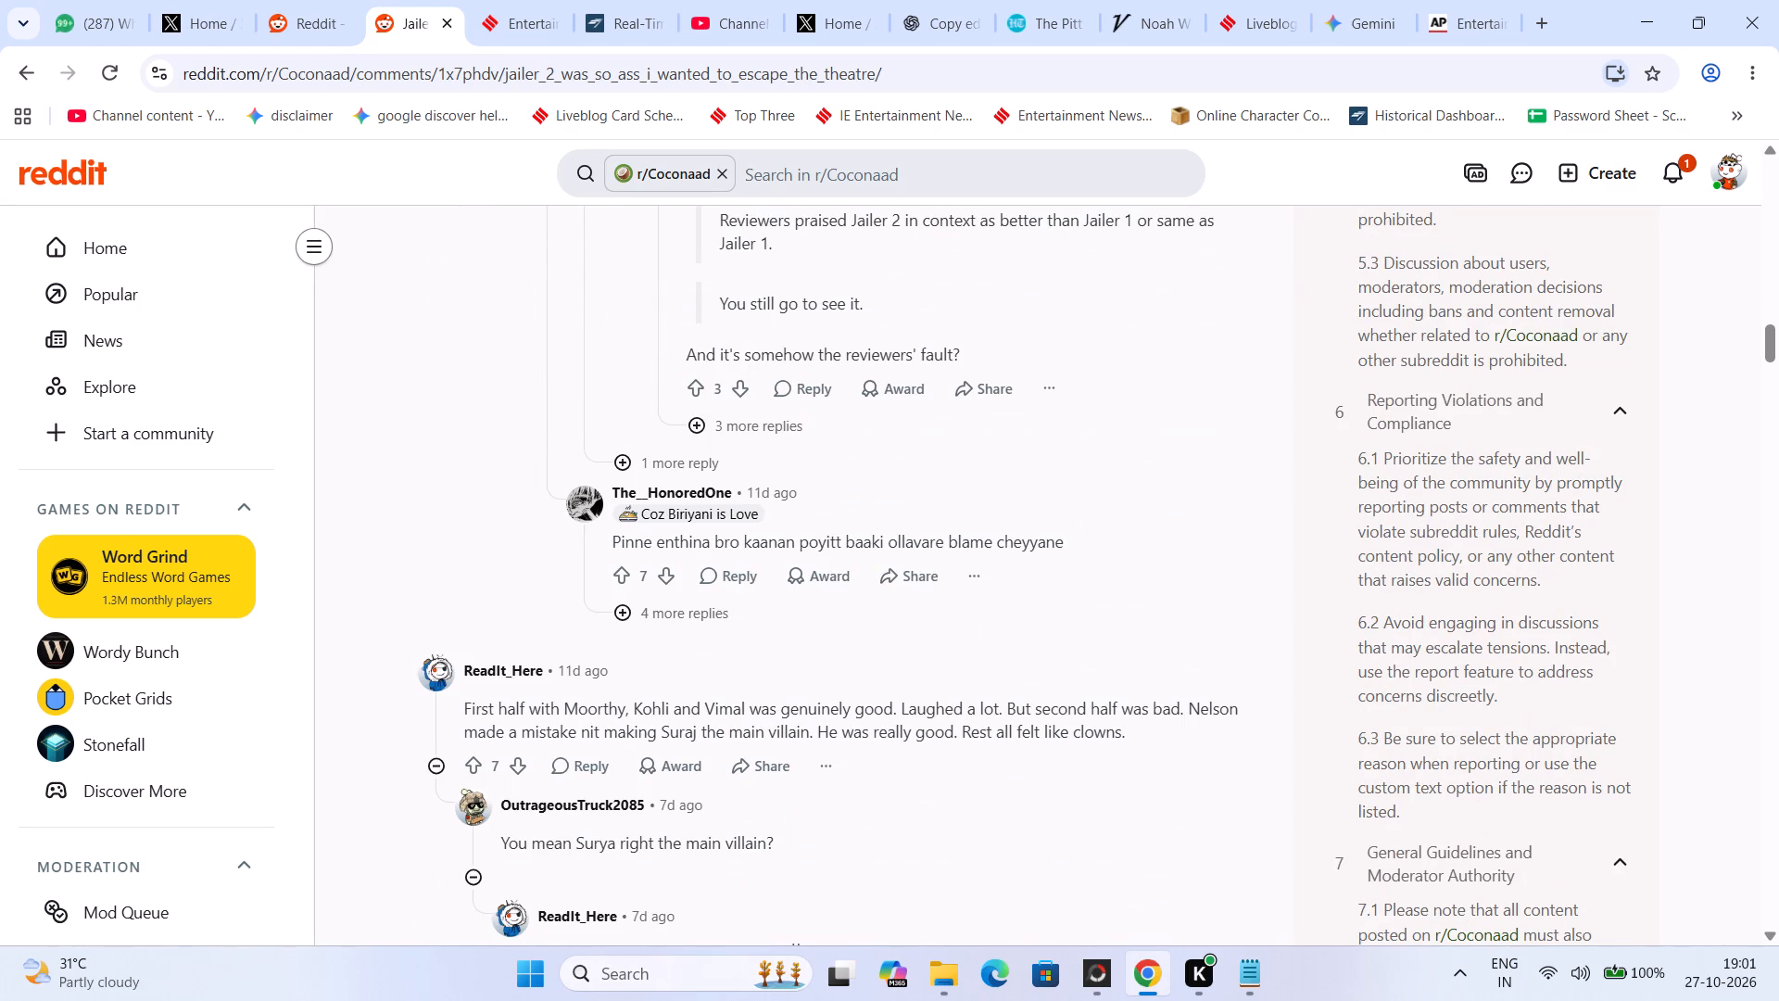
pyautogui.moveTo(1169, 713); pyautogui.dragTo(466, 665)
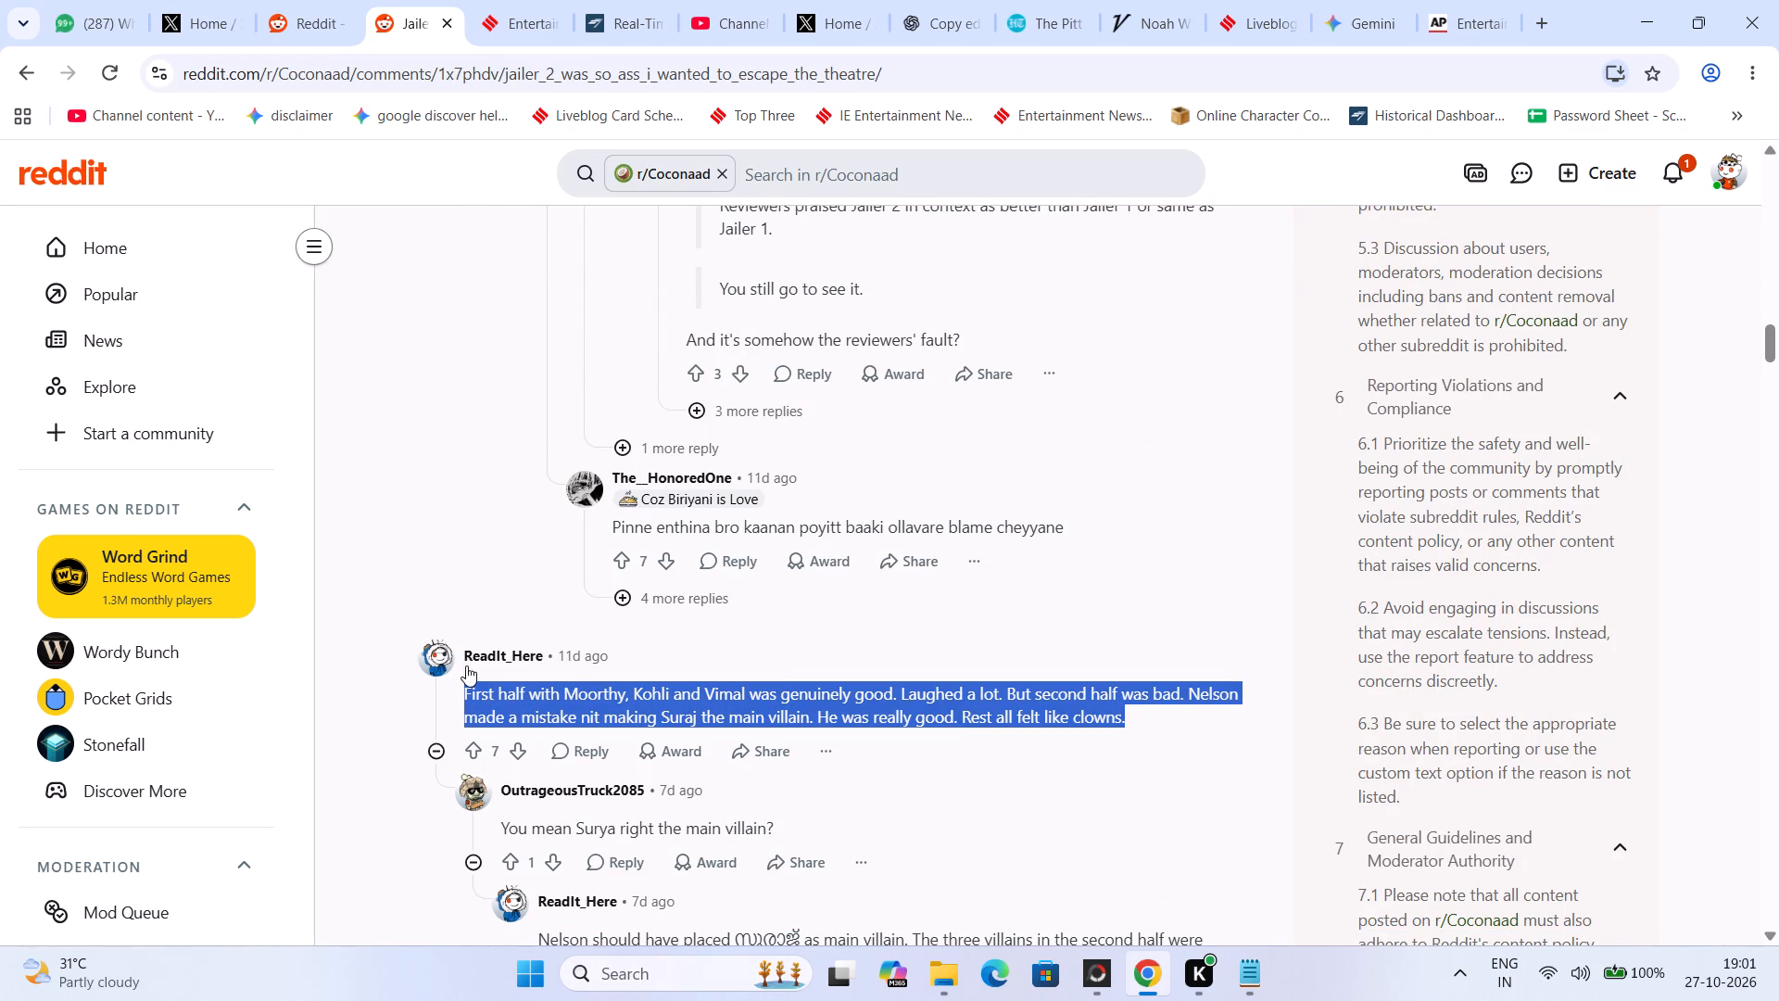
pyautogui.moveTo(466, 665); pyautogui.dragTo(463, 654)
pyautogui.hotkey('ctrl', 'c')
pyautogui.hotkey('ctrl', 'c')
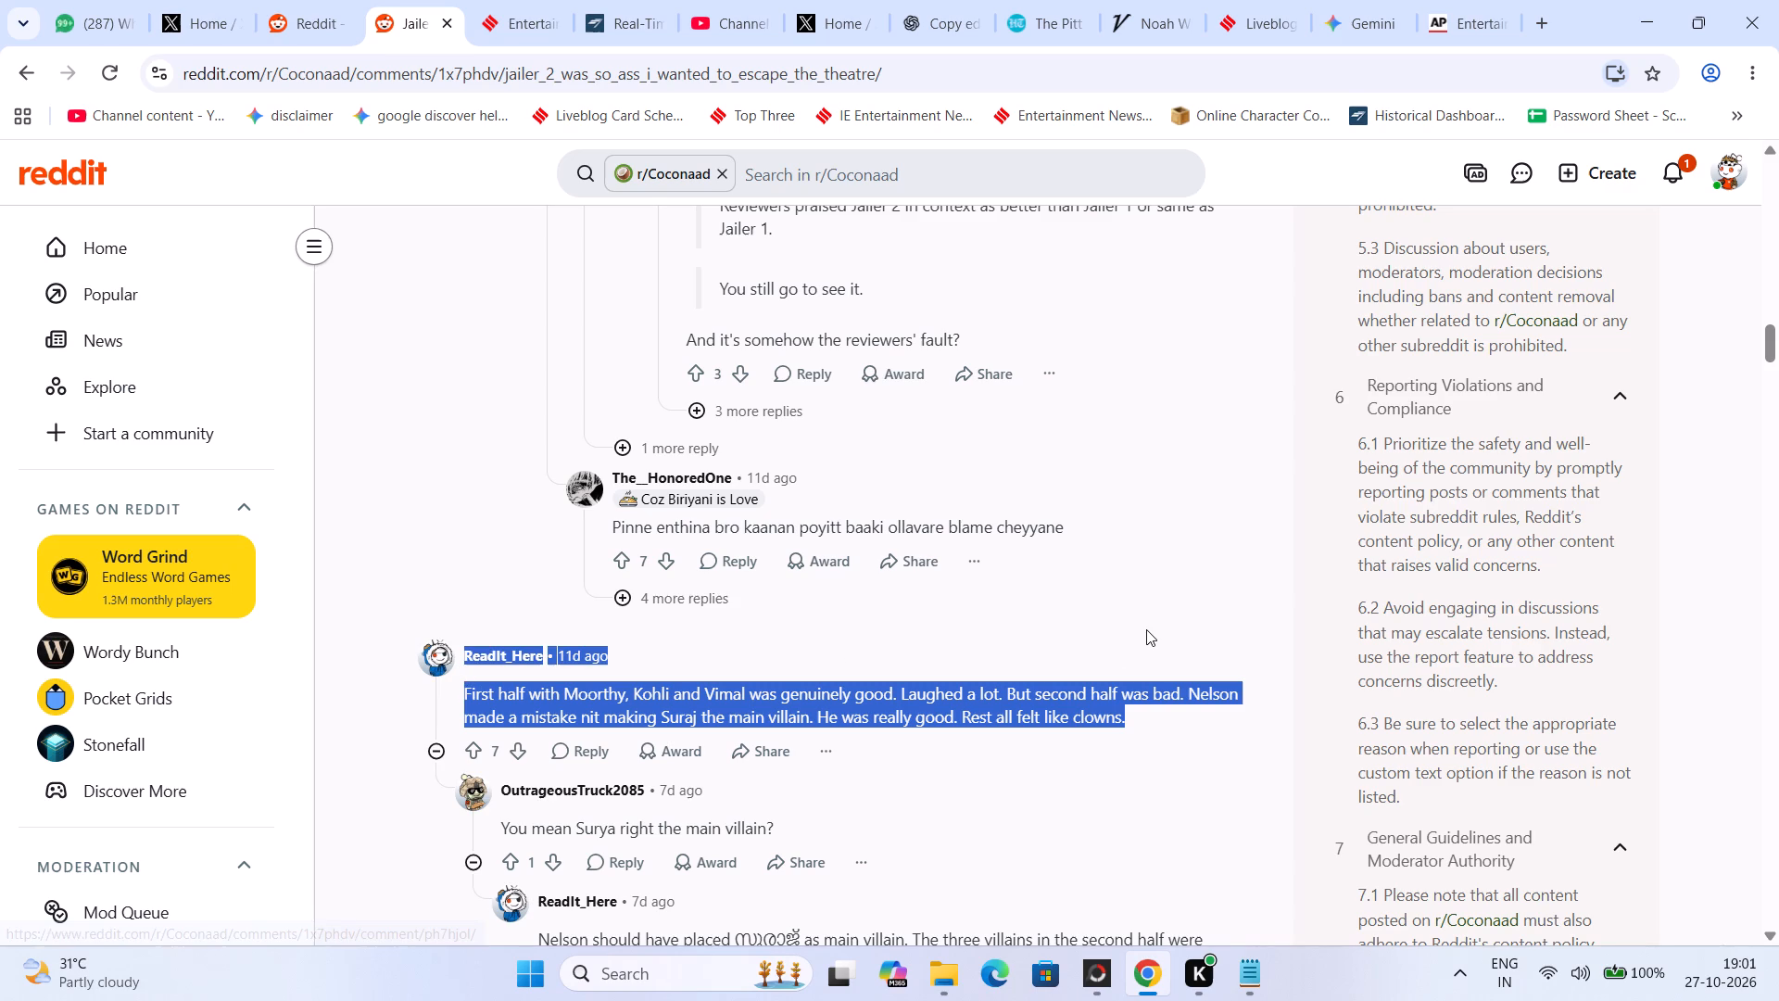
pyautogui.click(1216, 0)
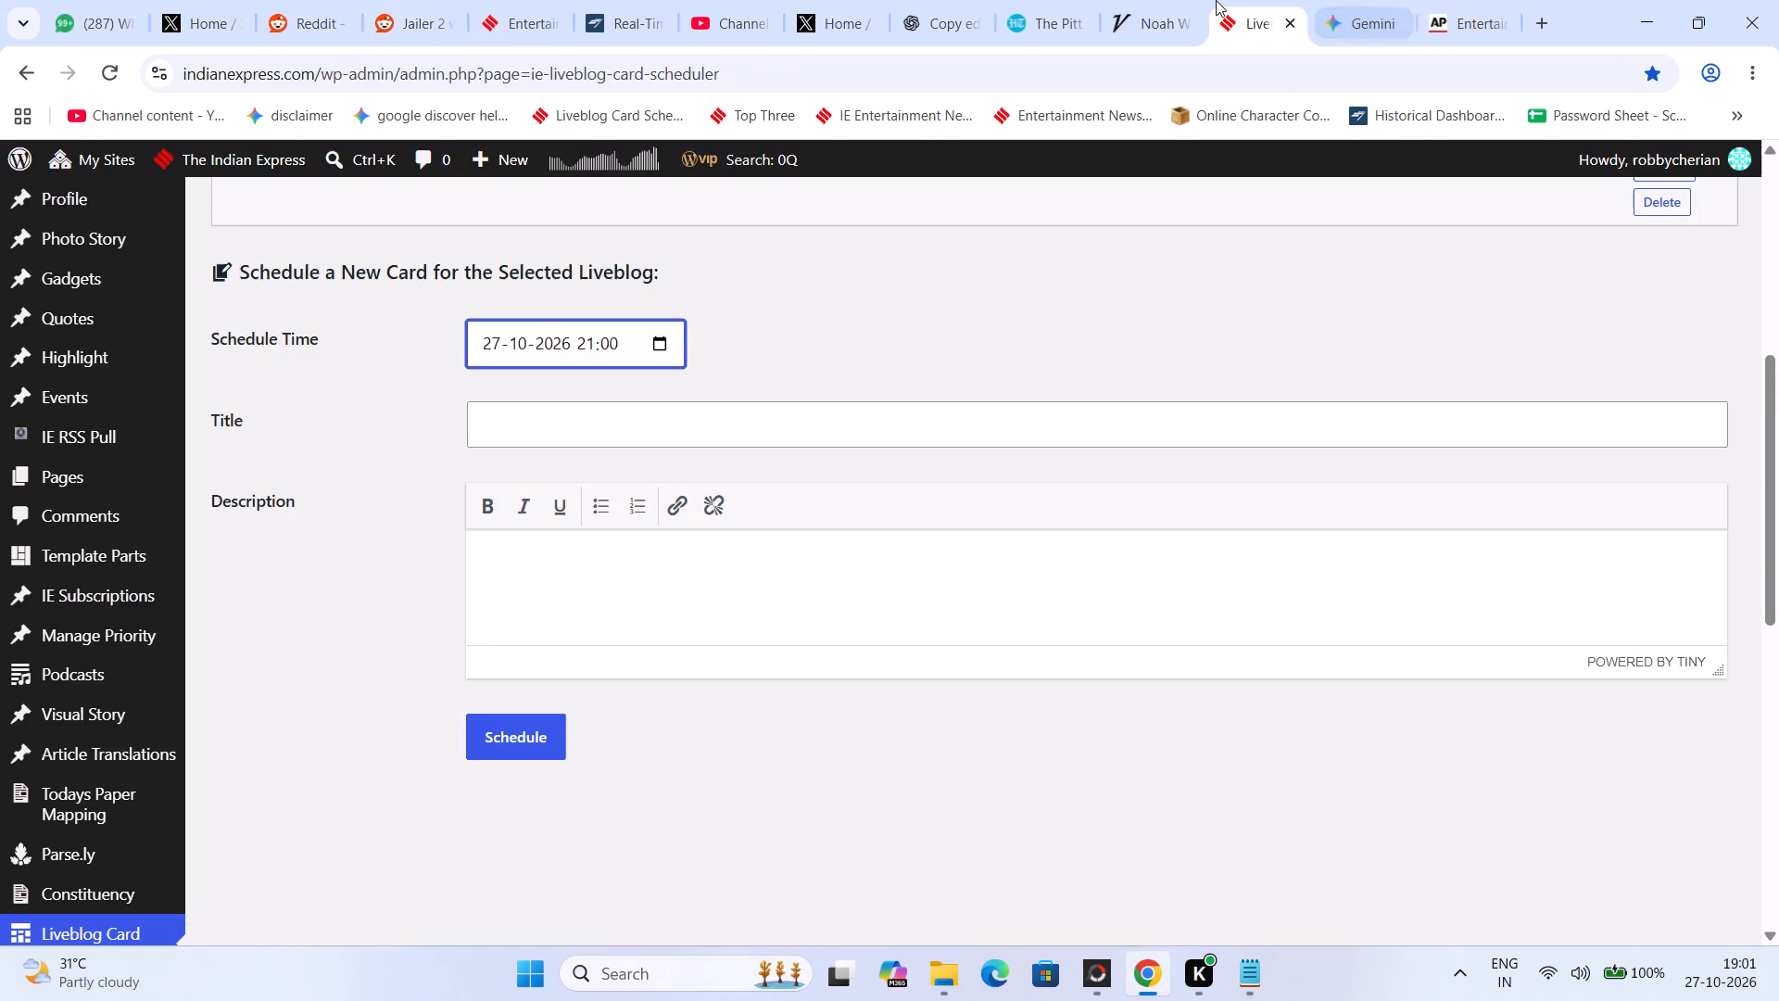
pyautogui.click(561, 600)
pyautogui.moveTo(534, 577); pyautogui.dragTo(522, 568, button='right')
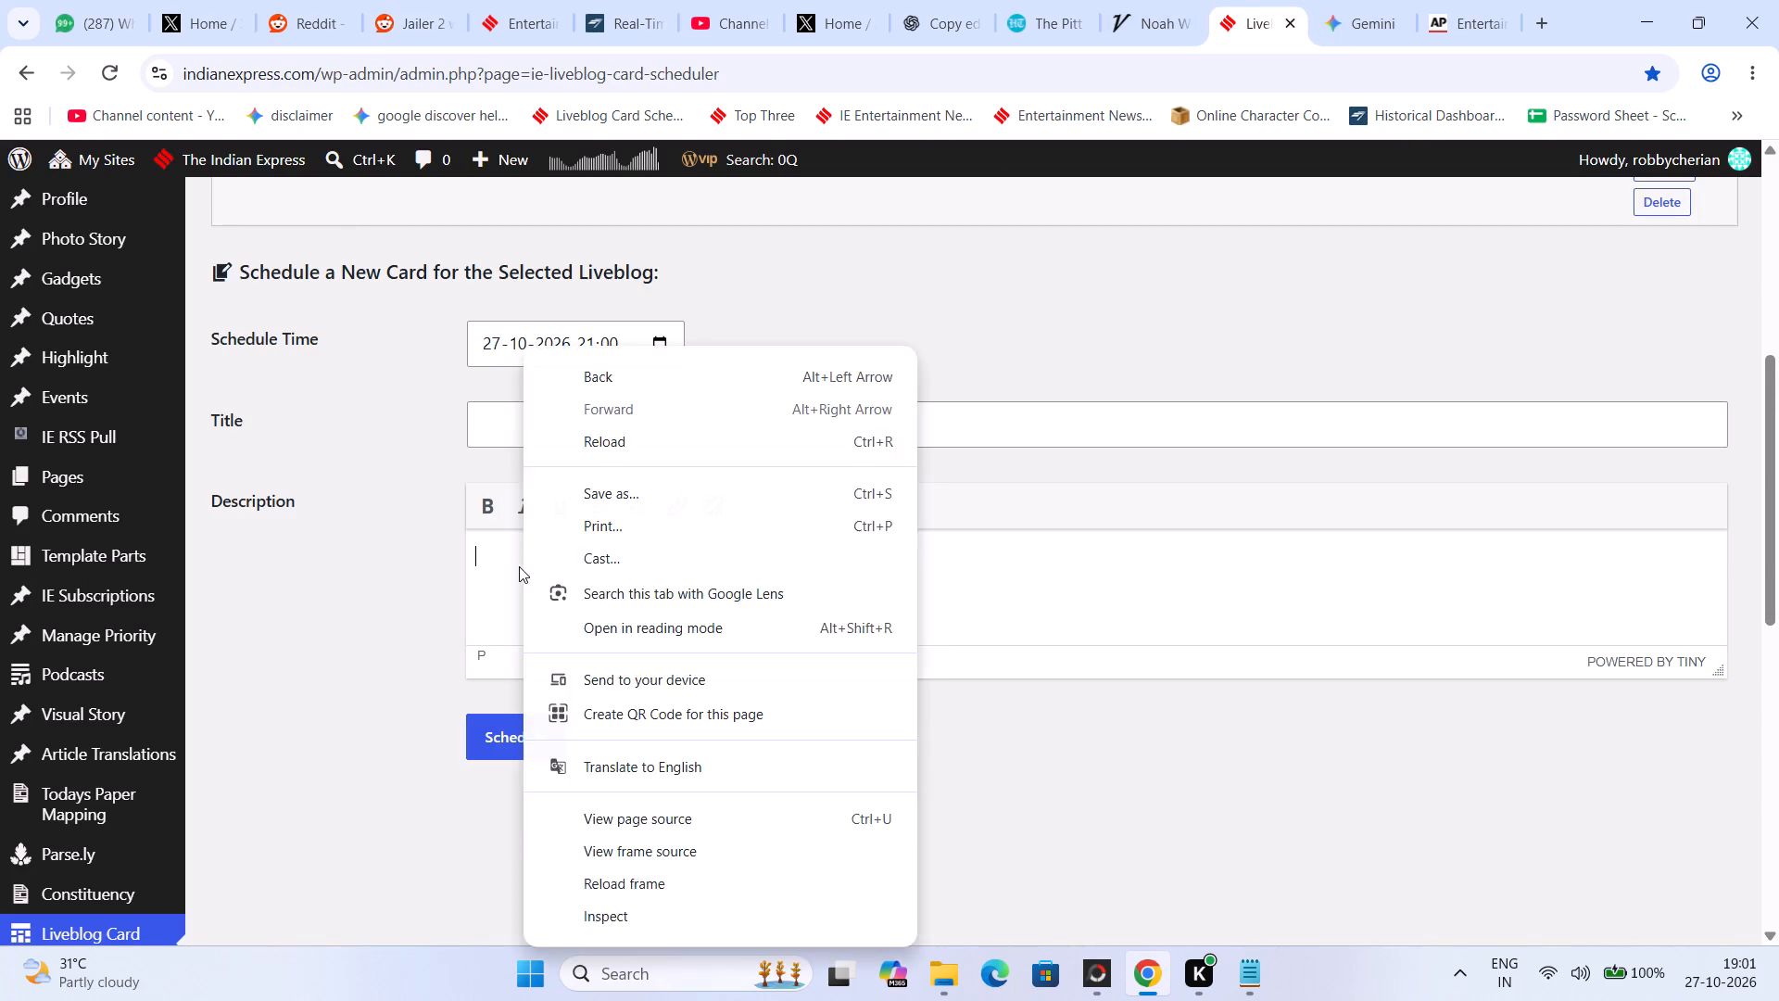
pyautogui.rightClick(496, 561)
pyautogui.click(573, 324)
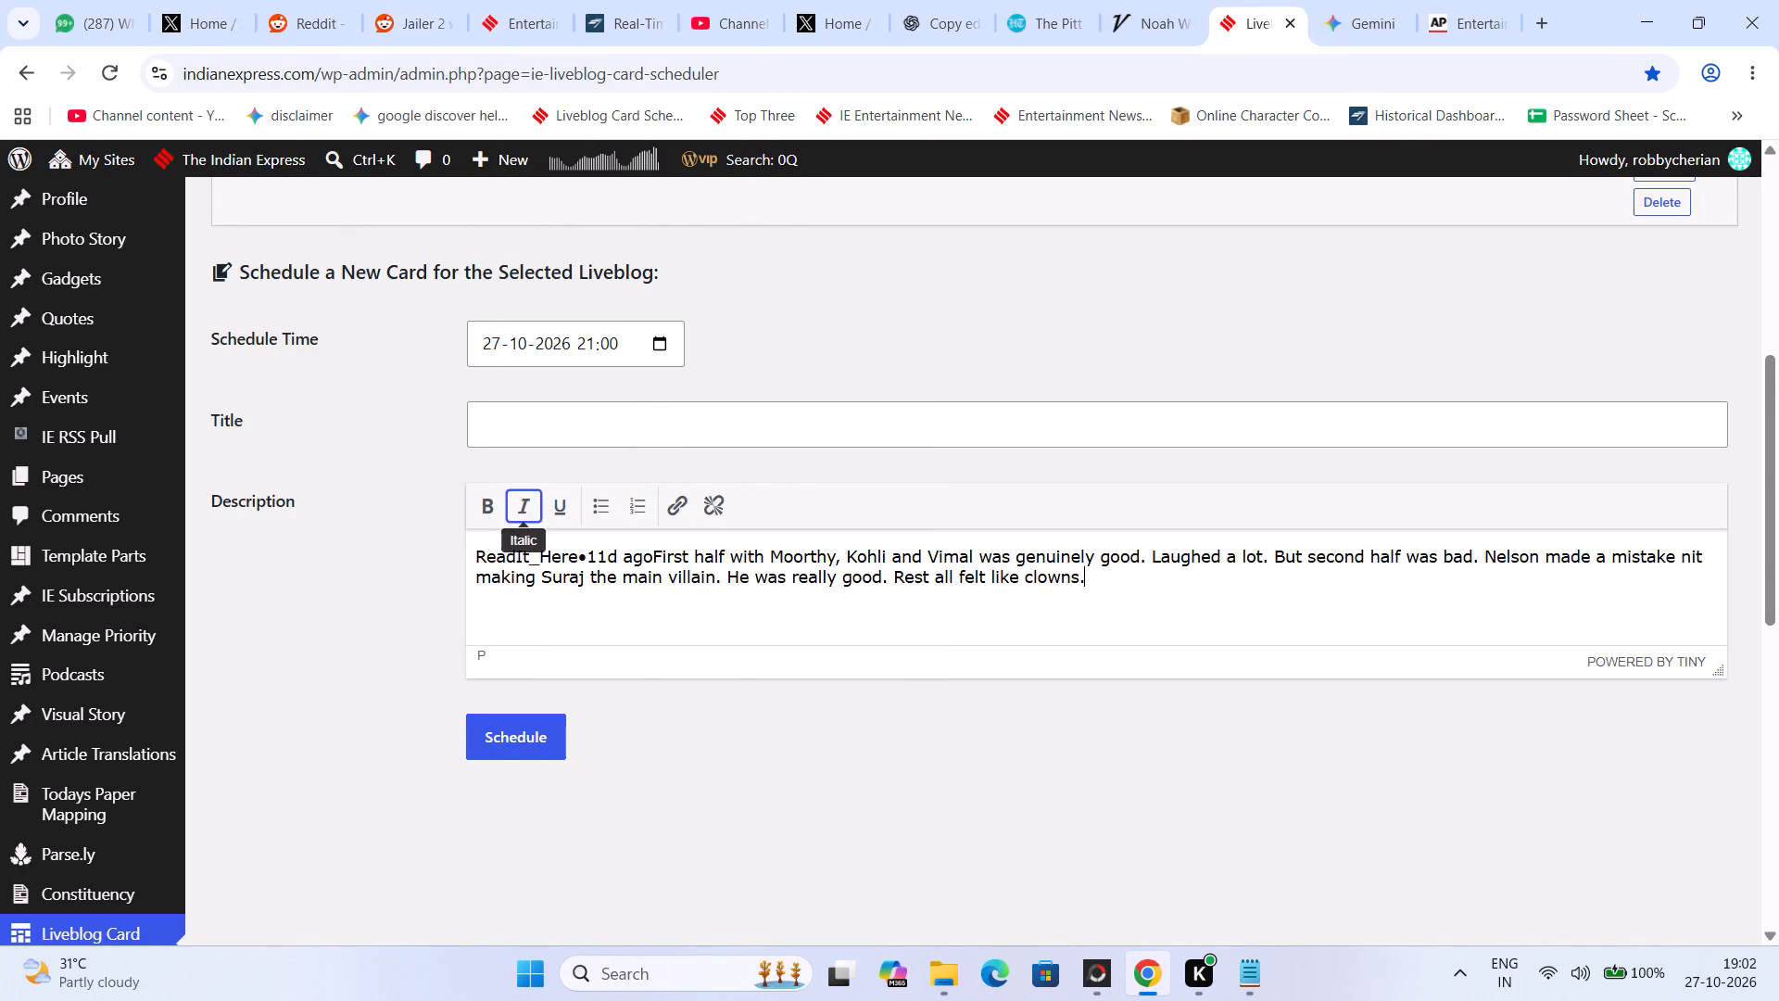
pyautogui.press('space')
pyautogui.write('posted by')
pyautogui.press('space')
pyautogui.press('Left')
pyautogui.press('Left')
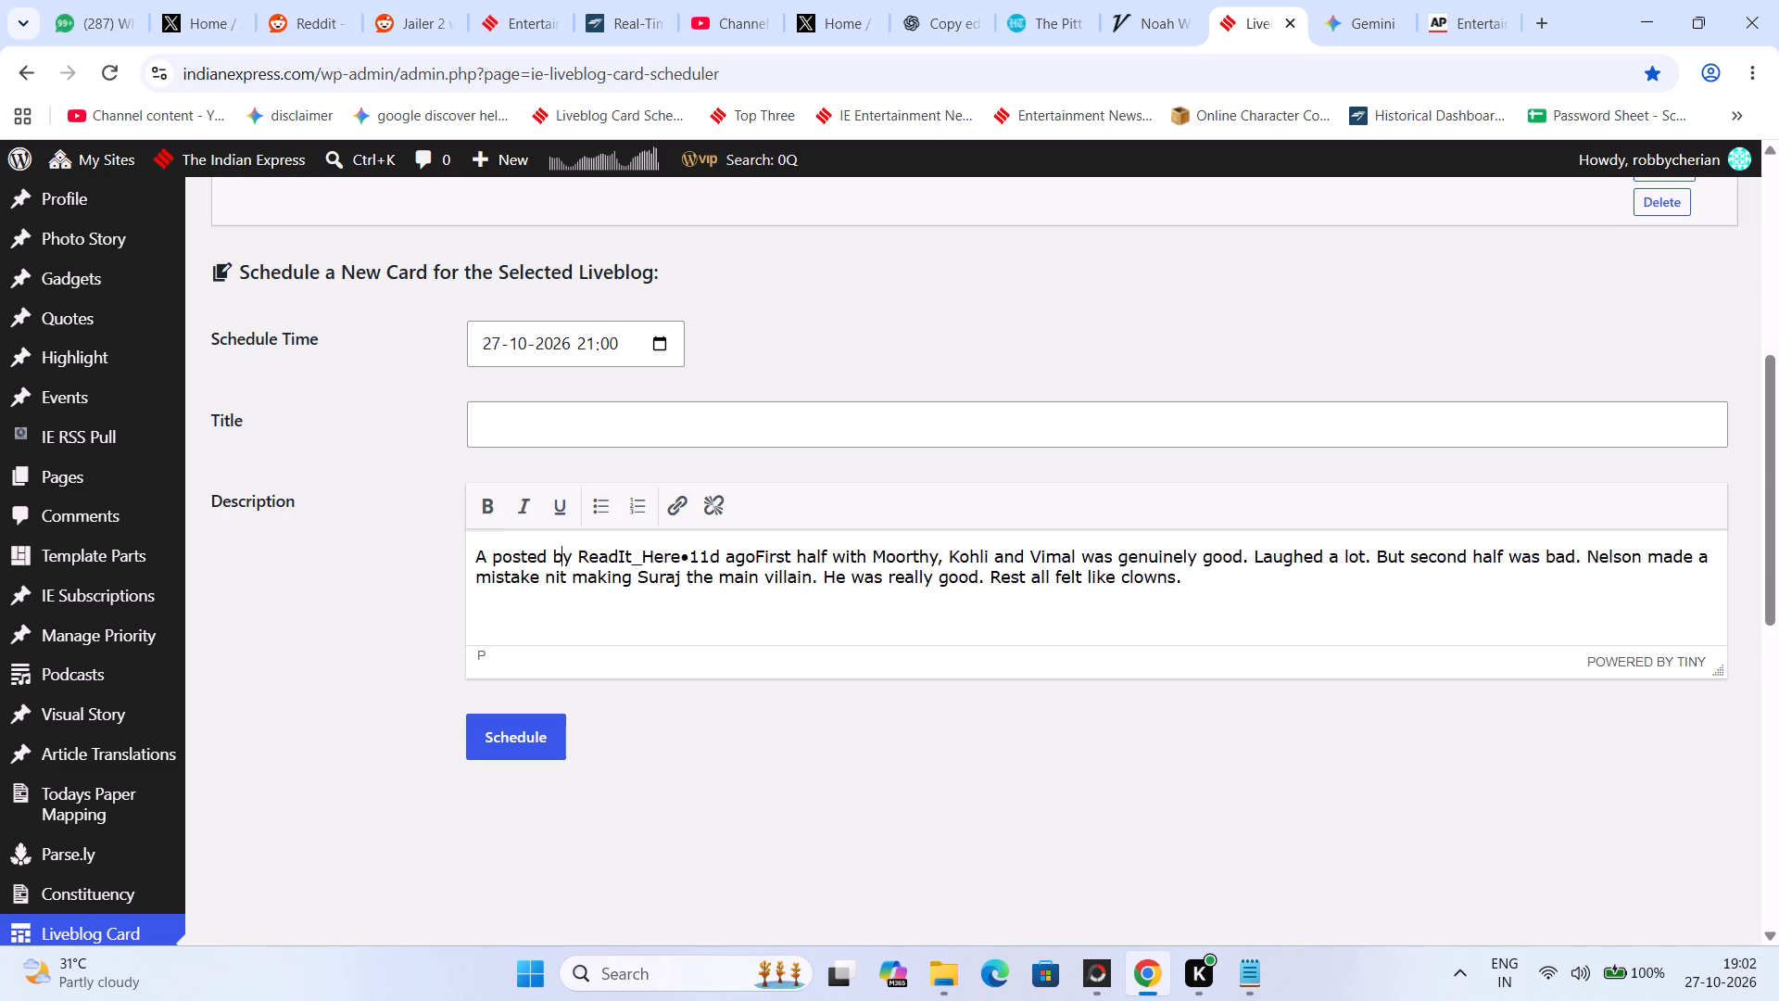
pyautogui.press('Left')
pyautogui.press('Left')
pyautogui.press('BackSpace')
pyautogui.press('BackSpace')
pyautogui.press('Right')
pyautogui.press('Right')
pyautogui.press('Right')
pyautogui.press('Right')
pyautogui.write('user')
pyautogui.press('space')
pyautogui.press('Right')
pyautogui.press('Right')
pyautogui.press('Right')
pyautogui.press('Right')
pyautogui.press('Right')
pyautogui.press('Right')
pyautogui.press('Right')
pyautogui.press('Right')
pyautogui.press('Right')
pyautogui.press('Right')
pyautogui.press('Right')
pyautogui.press('Right')
pyautogui.press('Right')
pyautogui.press('Right')
pyautogui.press('Right')
pyautogui.press('Right')
pyautogui.press('Right')
pyautogui.press('Right')
pyautogui.press('Right')
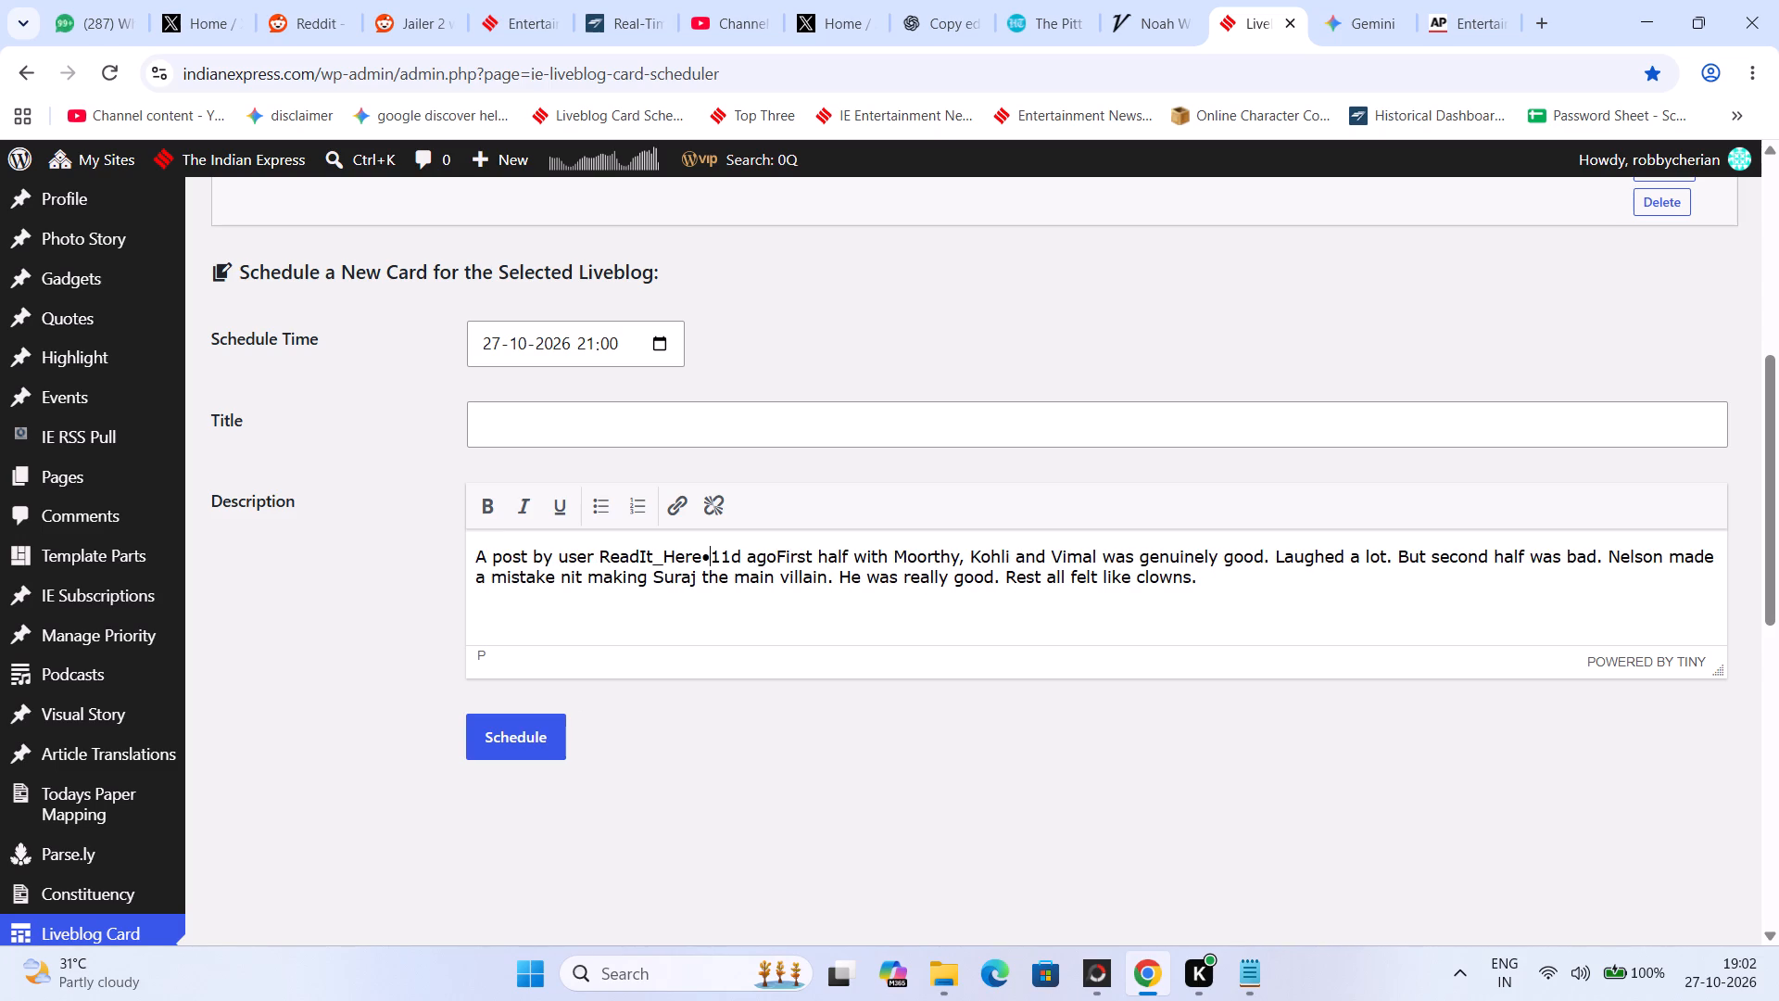
pyautogui.press('BackSpace')
pyautogui.press('BackSpace')
pyautogui.press('BackSpace')
pyautogui.press('BackSpace')
pyautogui.press('BackSpace')
pyautogui.press('BackSpace')
pyautogui.press('BackSpace')
pyautogui.press('BackSpace')
pyautogui.press('space')
pyautogui.write('read, "')
pyautogui.press('Down')
pyautogui.press('Down')
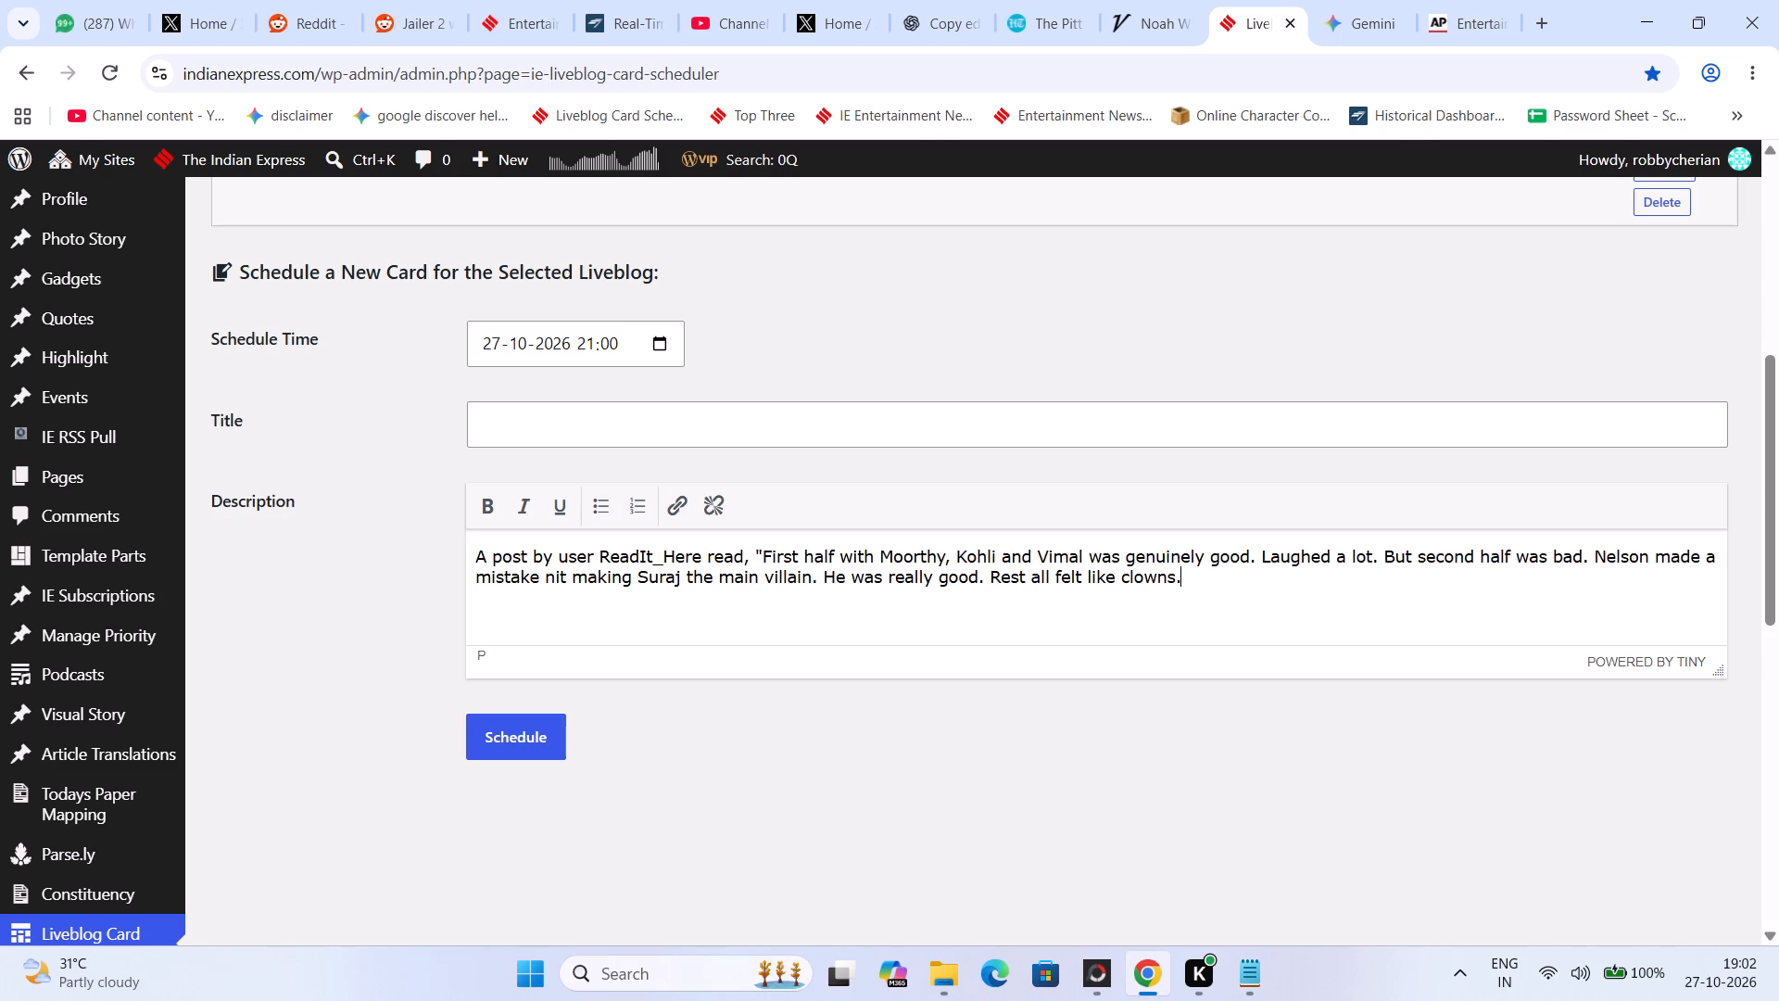
pyautogui.hotkey('shift', '"')
# Copy "Nelson made a mistake nit making Suraj the main villain" from the description into the card's title.
pyautogui.moveTo(809, 579); pyautogui.dragTo(1631, 550)
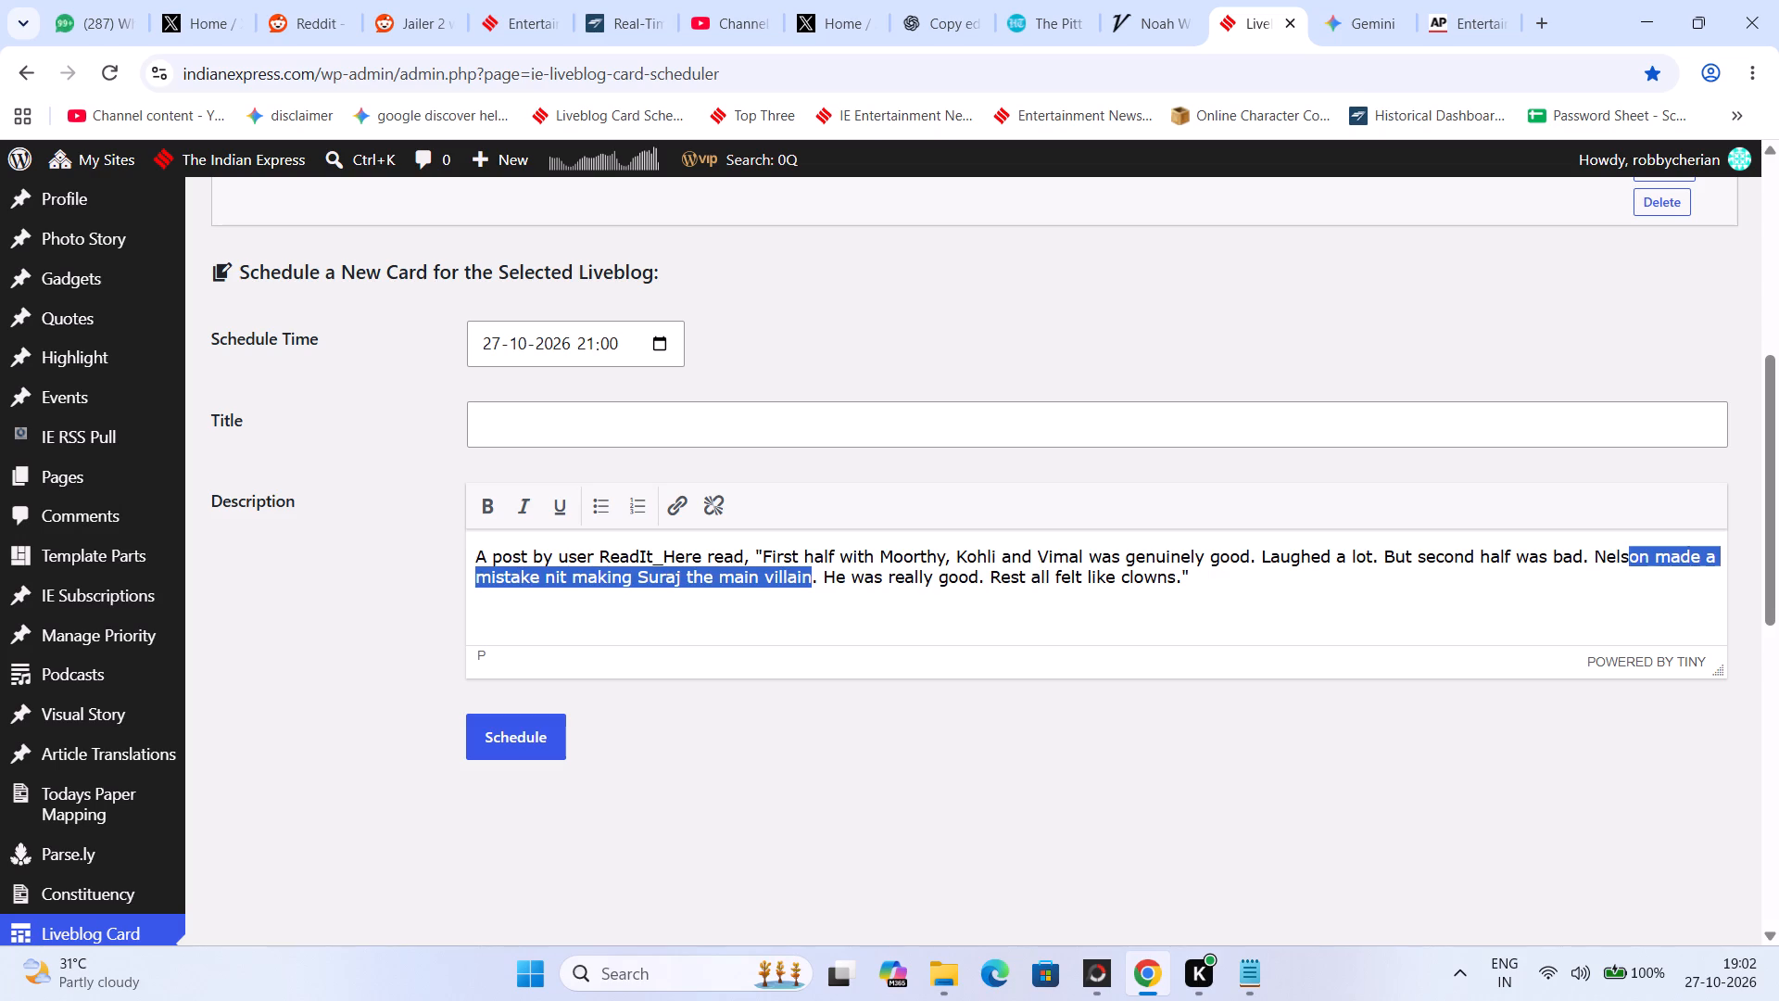
pyautogui.moveTo(1631, 550); pyautogui.dragTo(1597, 548)
pyautogui.hotkey('ctrl', 'c')
pyautogui.click(747, 437)
pyautogui.hotkey('ctrl', 'v')
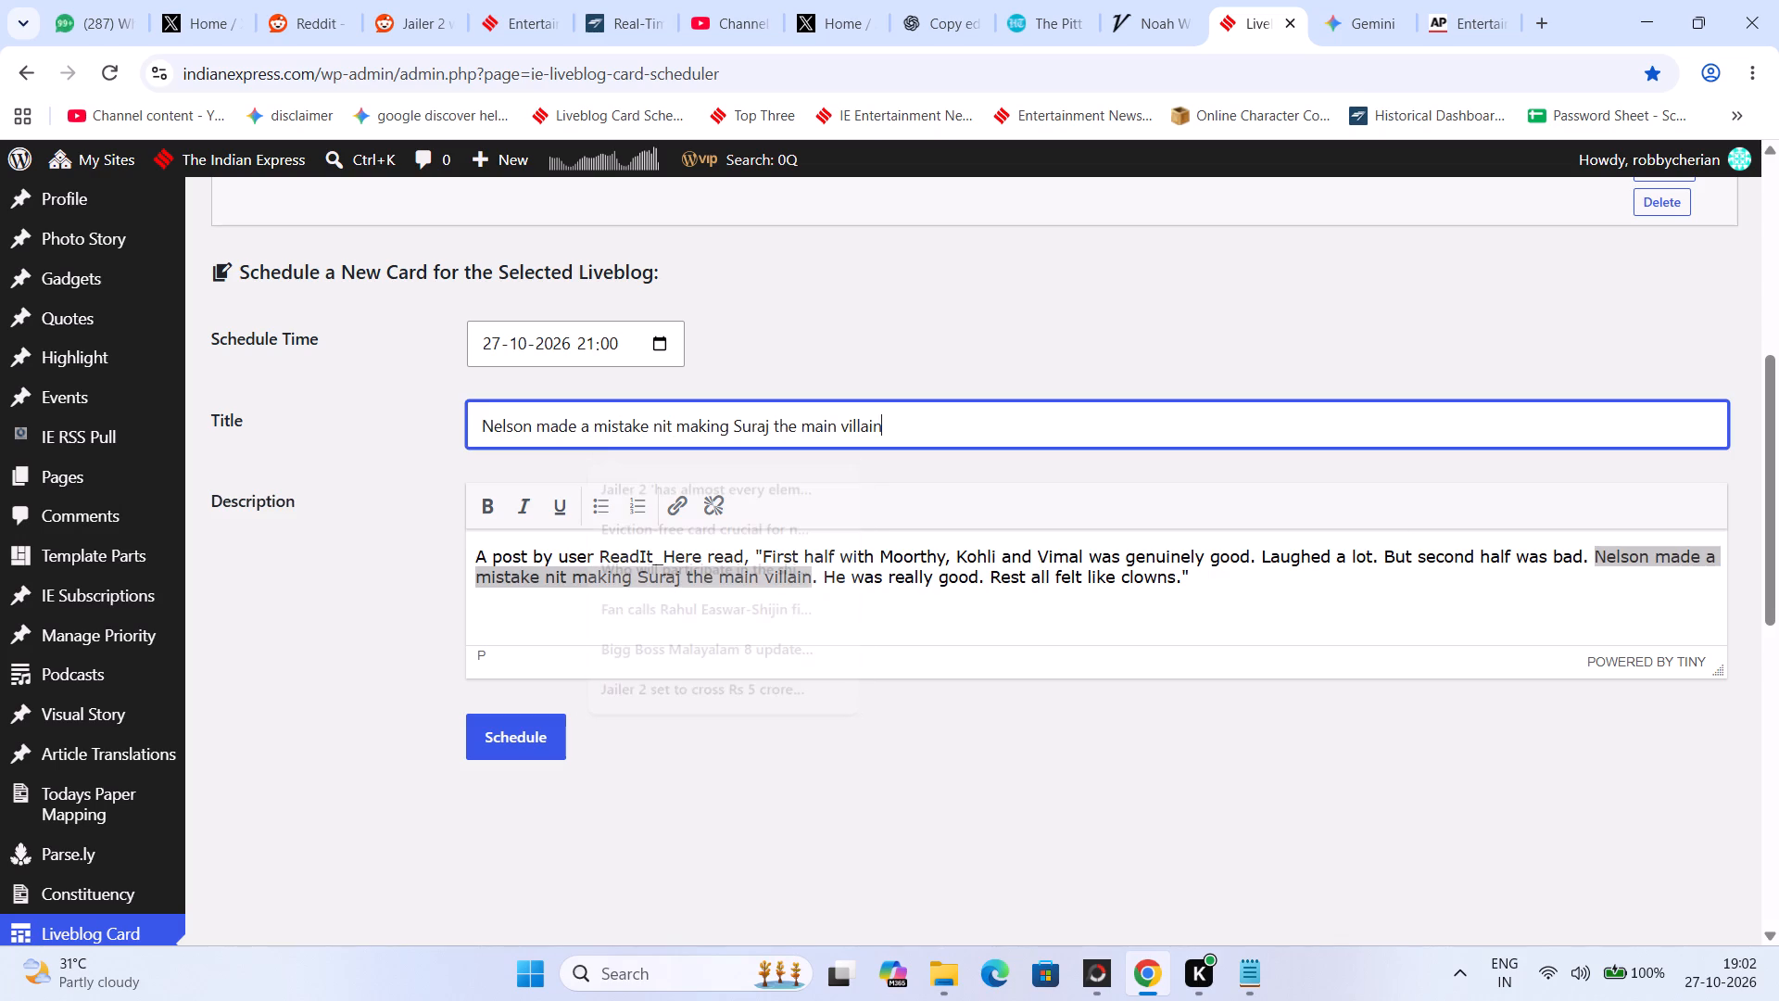
# Edit the title to read 'Nelson made a mistake not making Suraj the main villain', enclosed in single quotes, and schedule the 21:00 card.
pyautogui.click(662, 425)
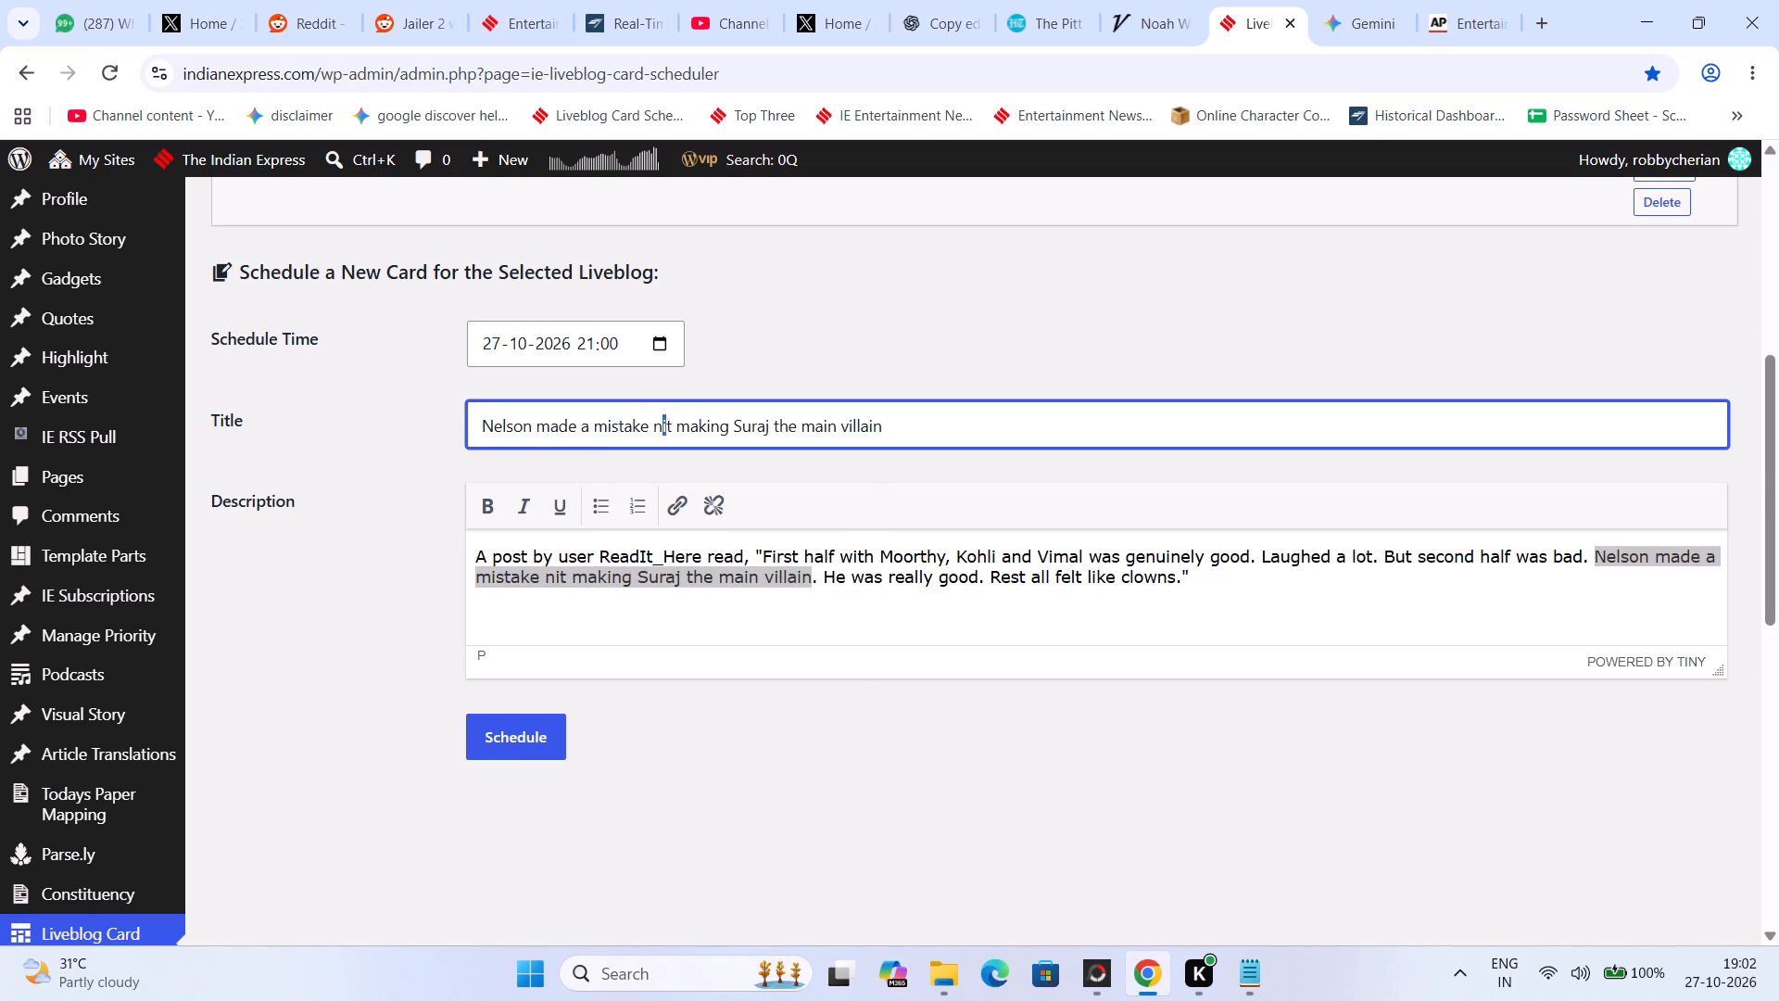
pyautogui.press('o')
pyautogui.click(1014, 402)
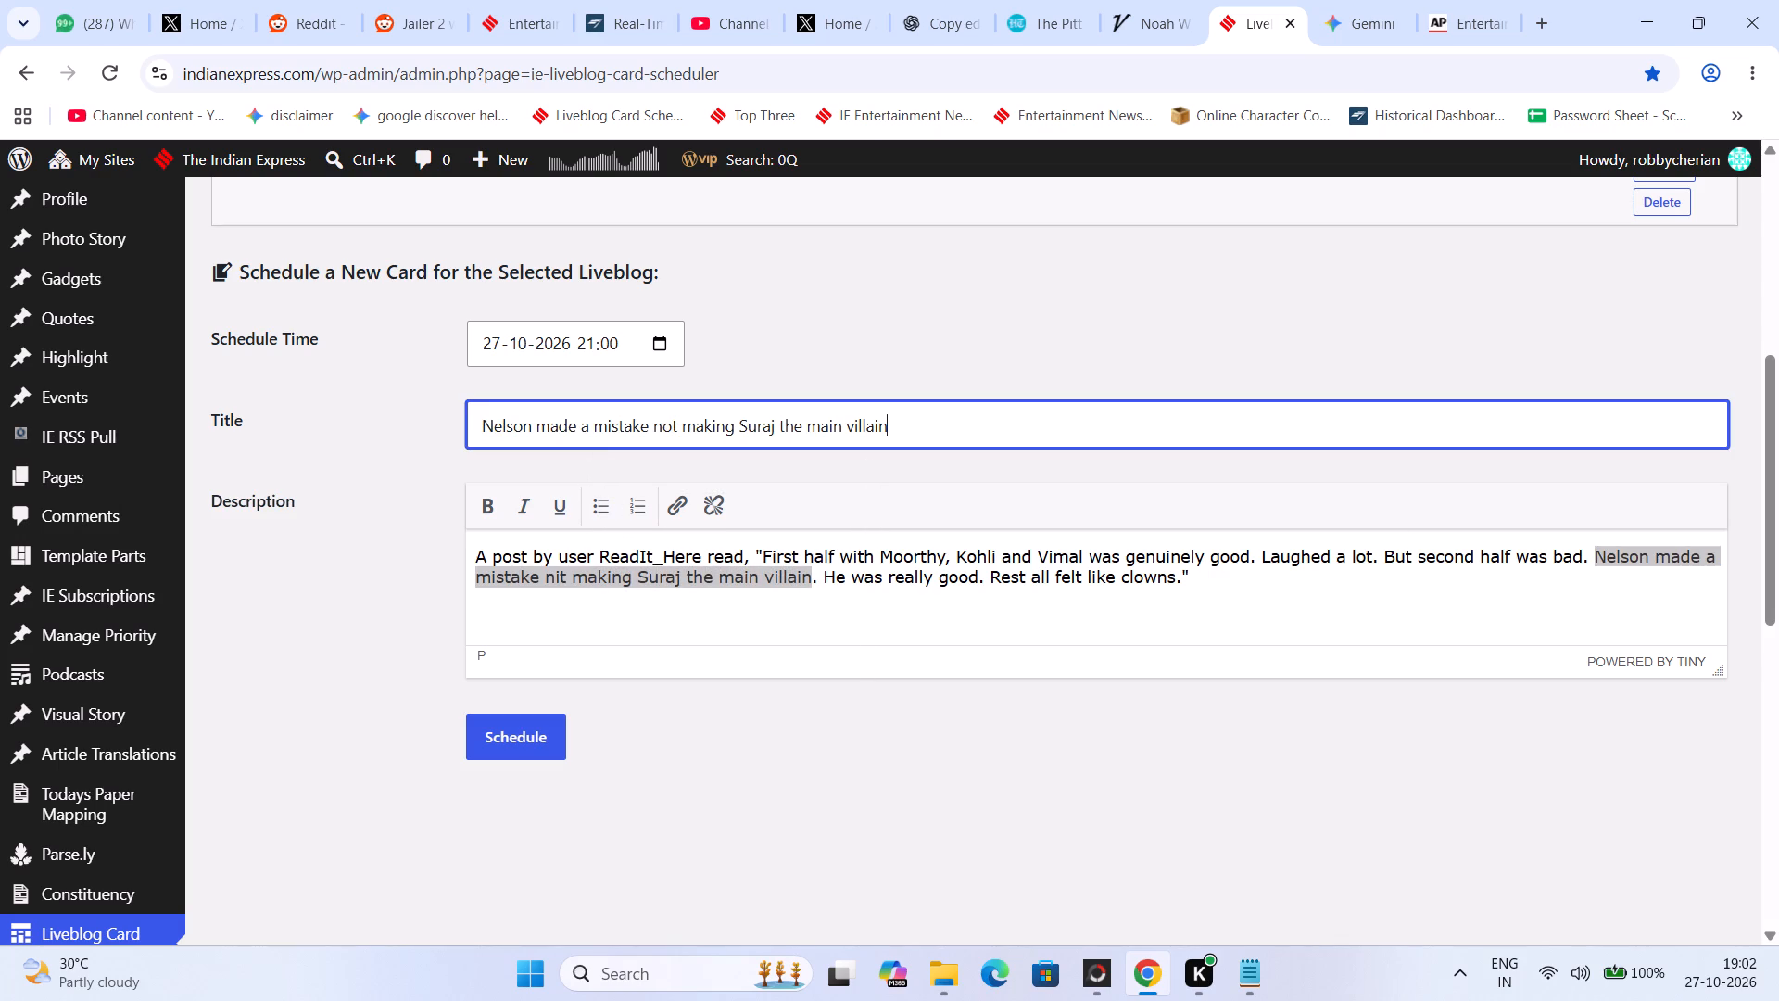
pyautogui.press("'")
pyautogui.click(479, 427)
pyautogui.press("'")
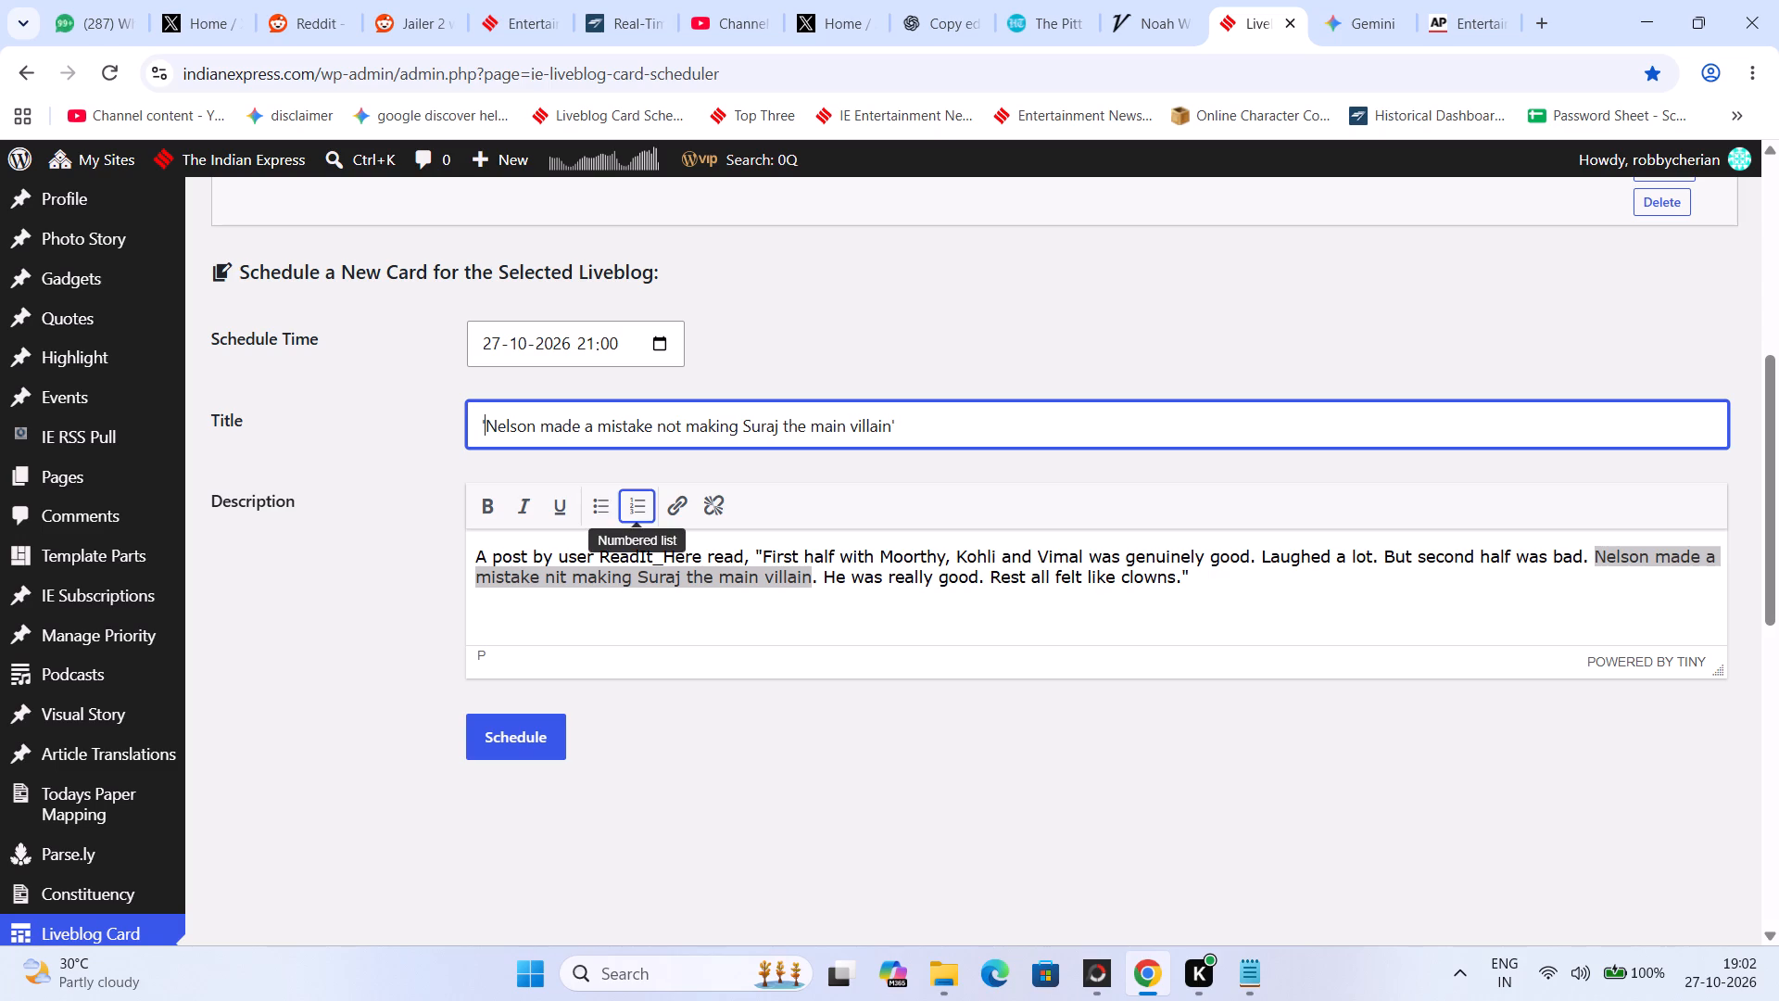
pyautogui.click(509, 748)
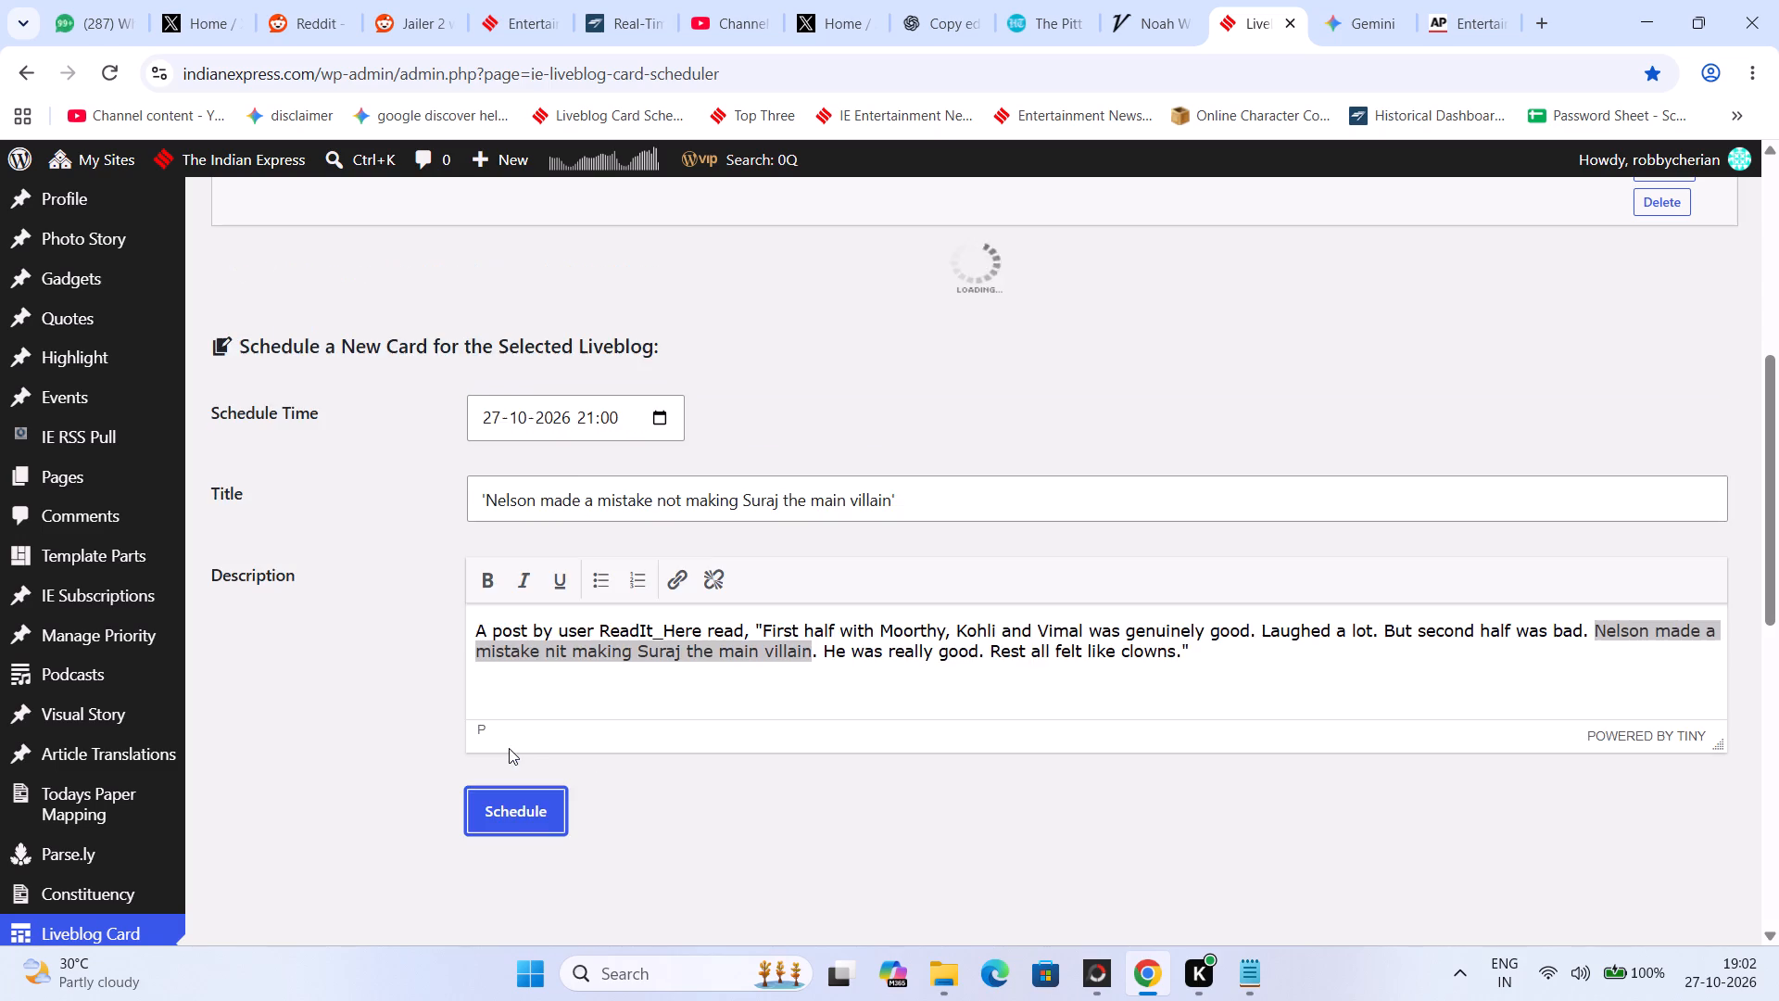
# Set the next new card's schedule time to 21:40.
pyautogui.click(606, 513)
pyautogui.click(608, 531)
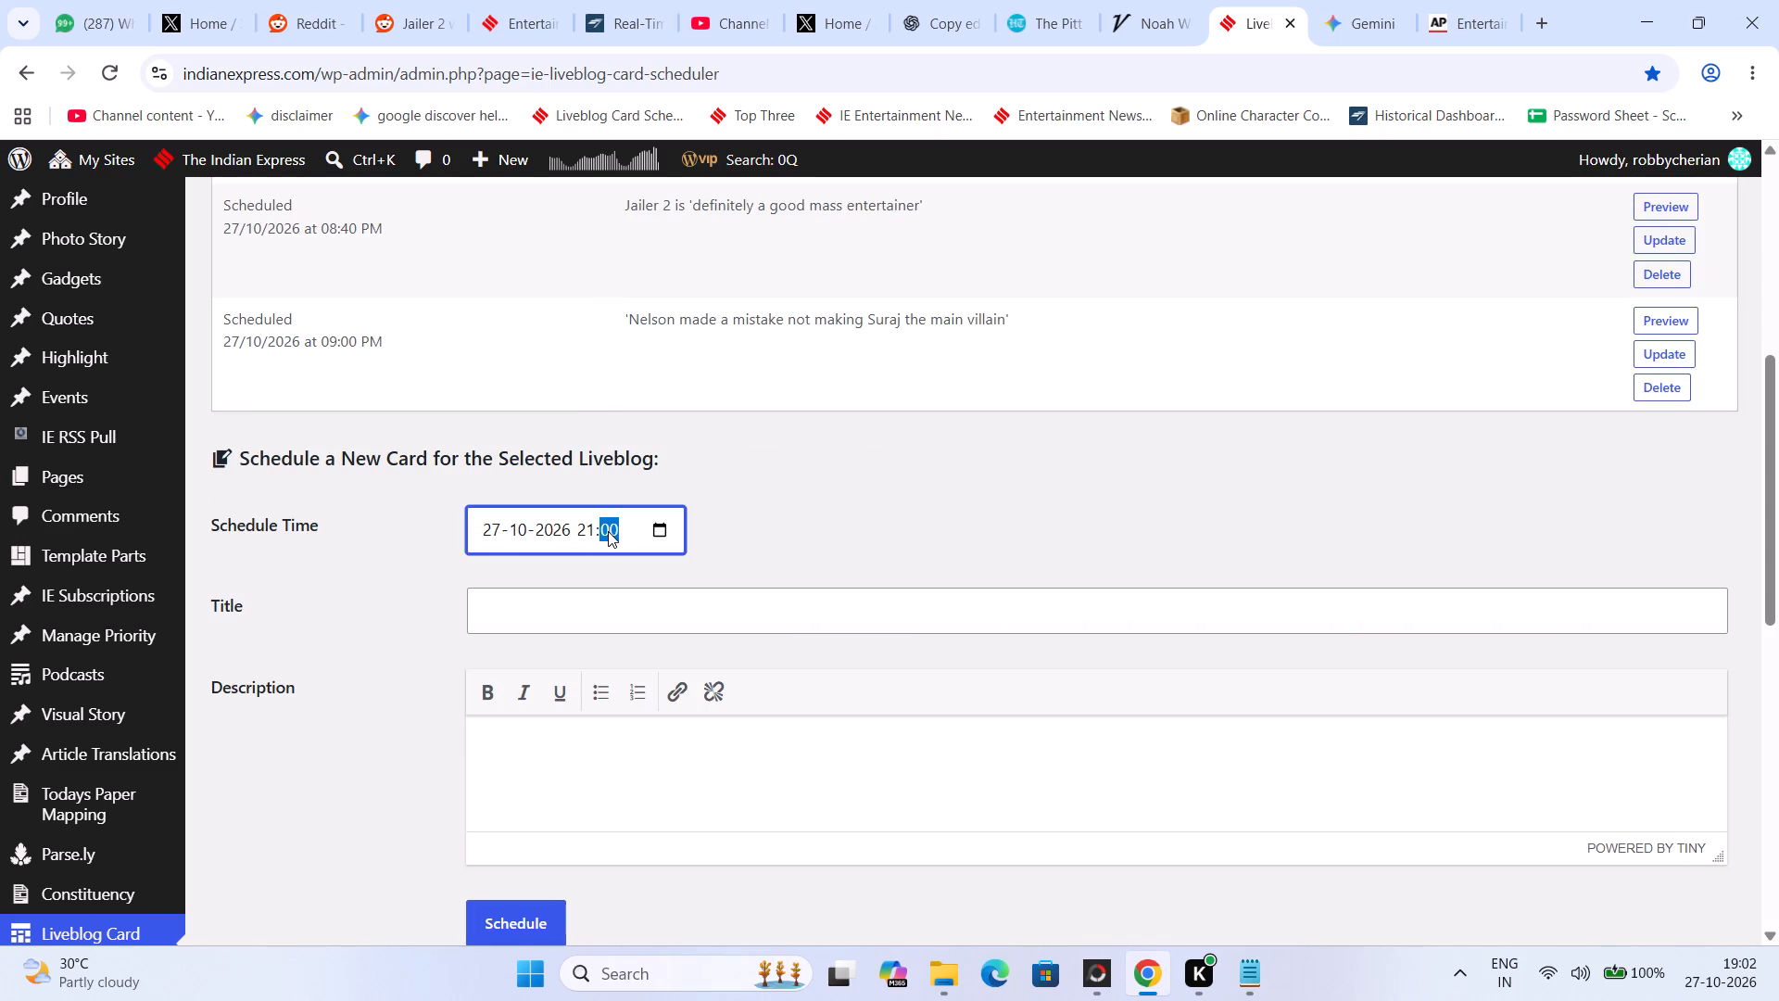
pyautogui.write('40')
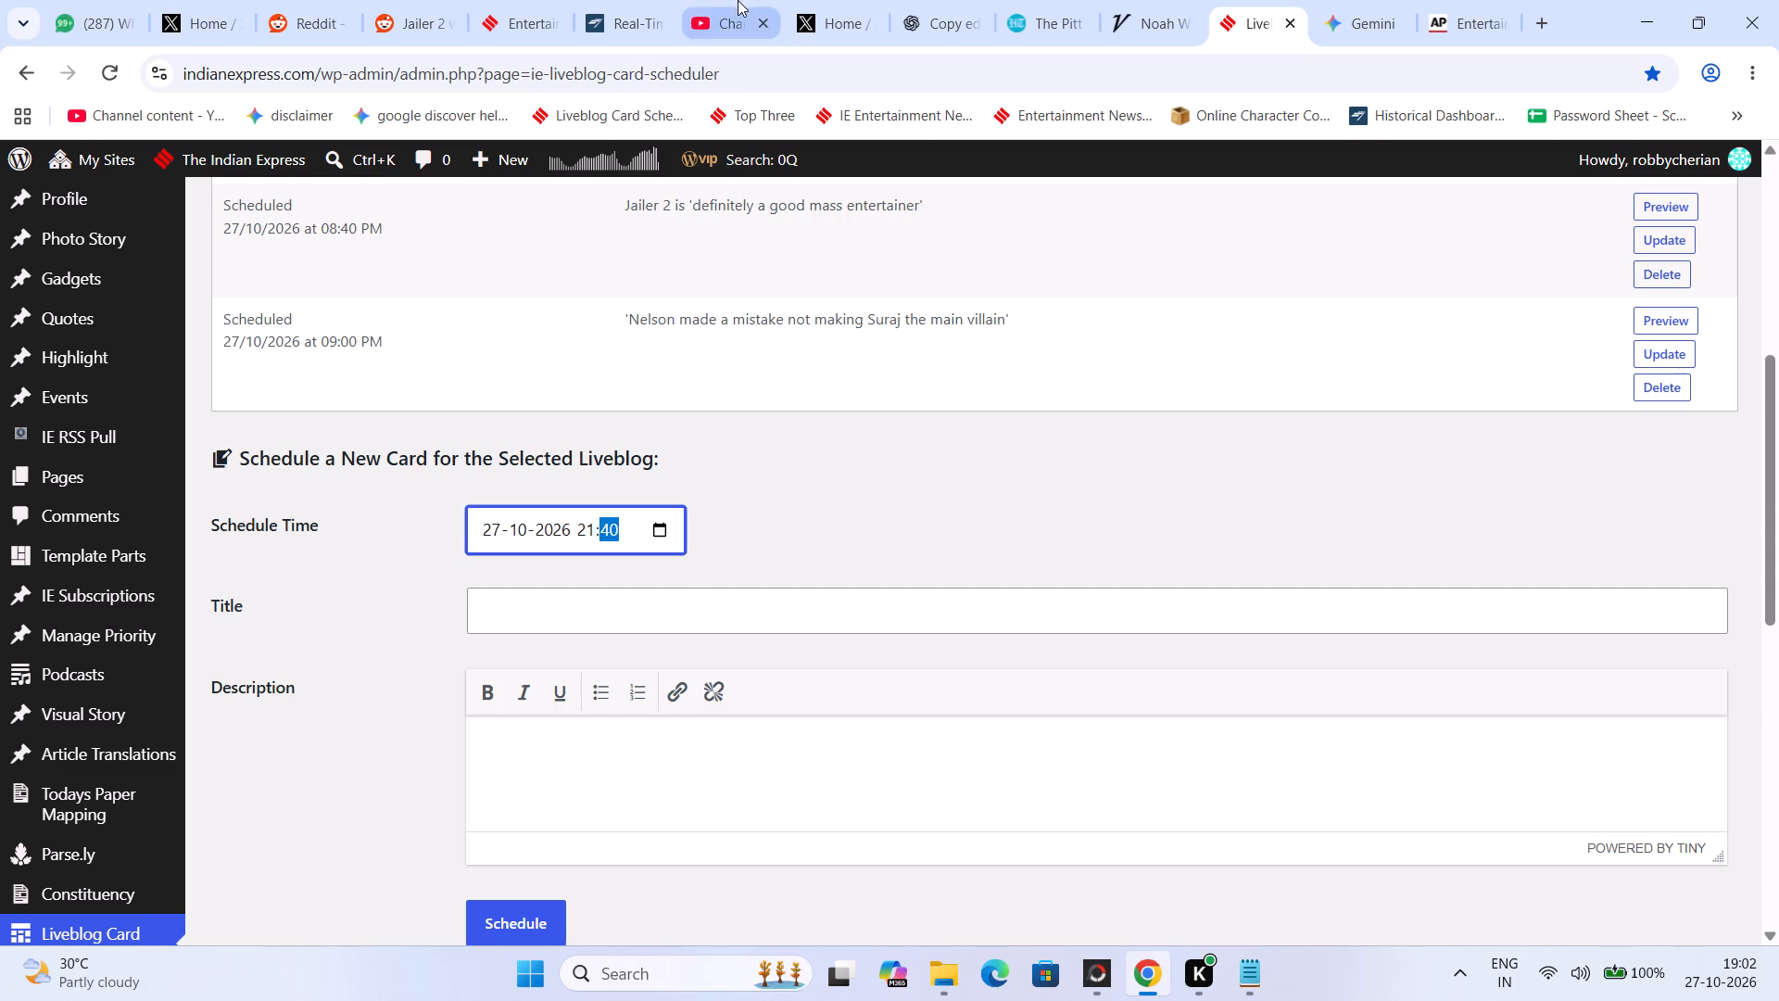
pyautogui.click(423, 0)
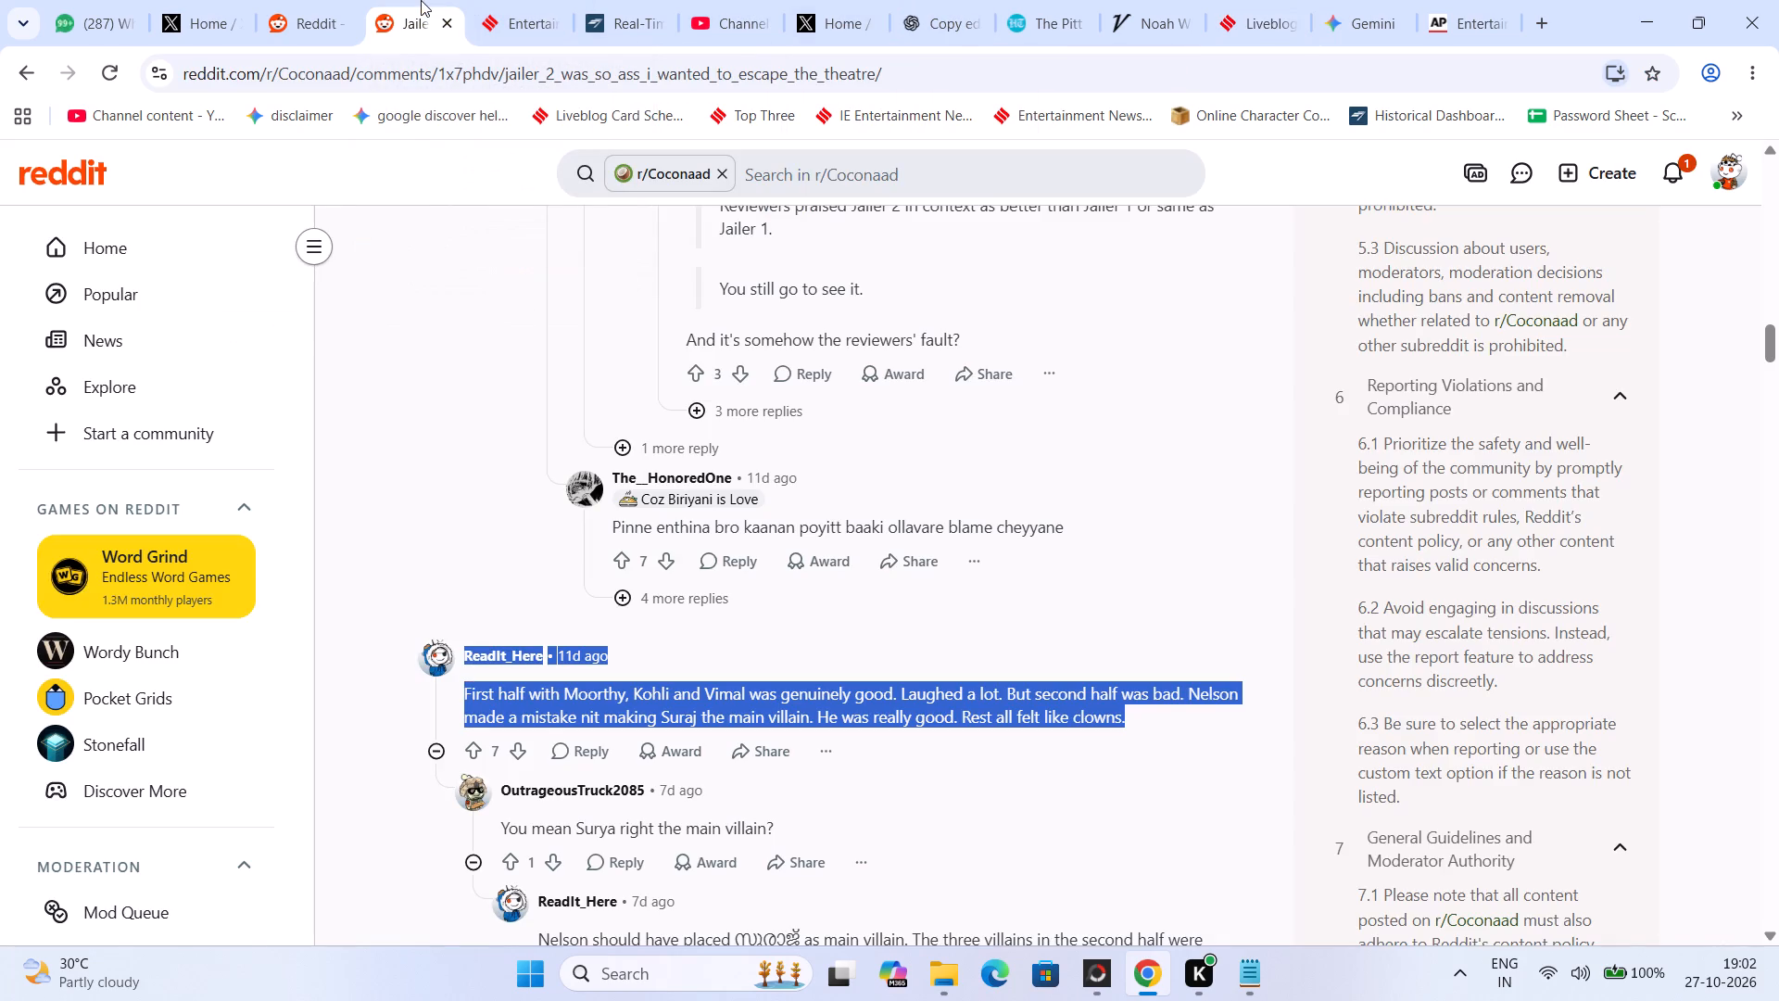
pyautogui.scroll(-6, 518, 430)
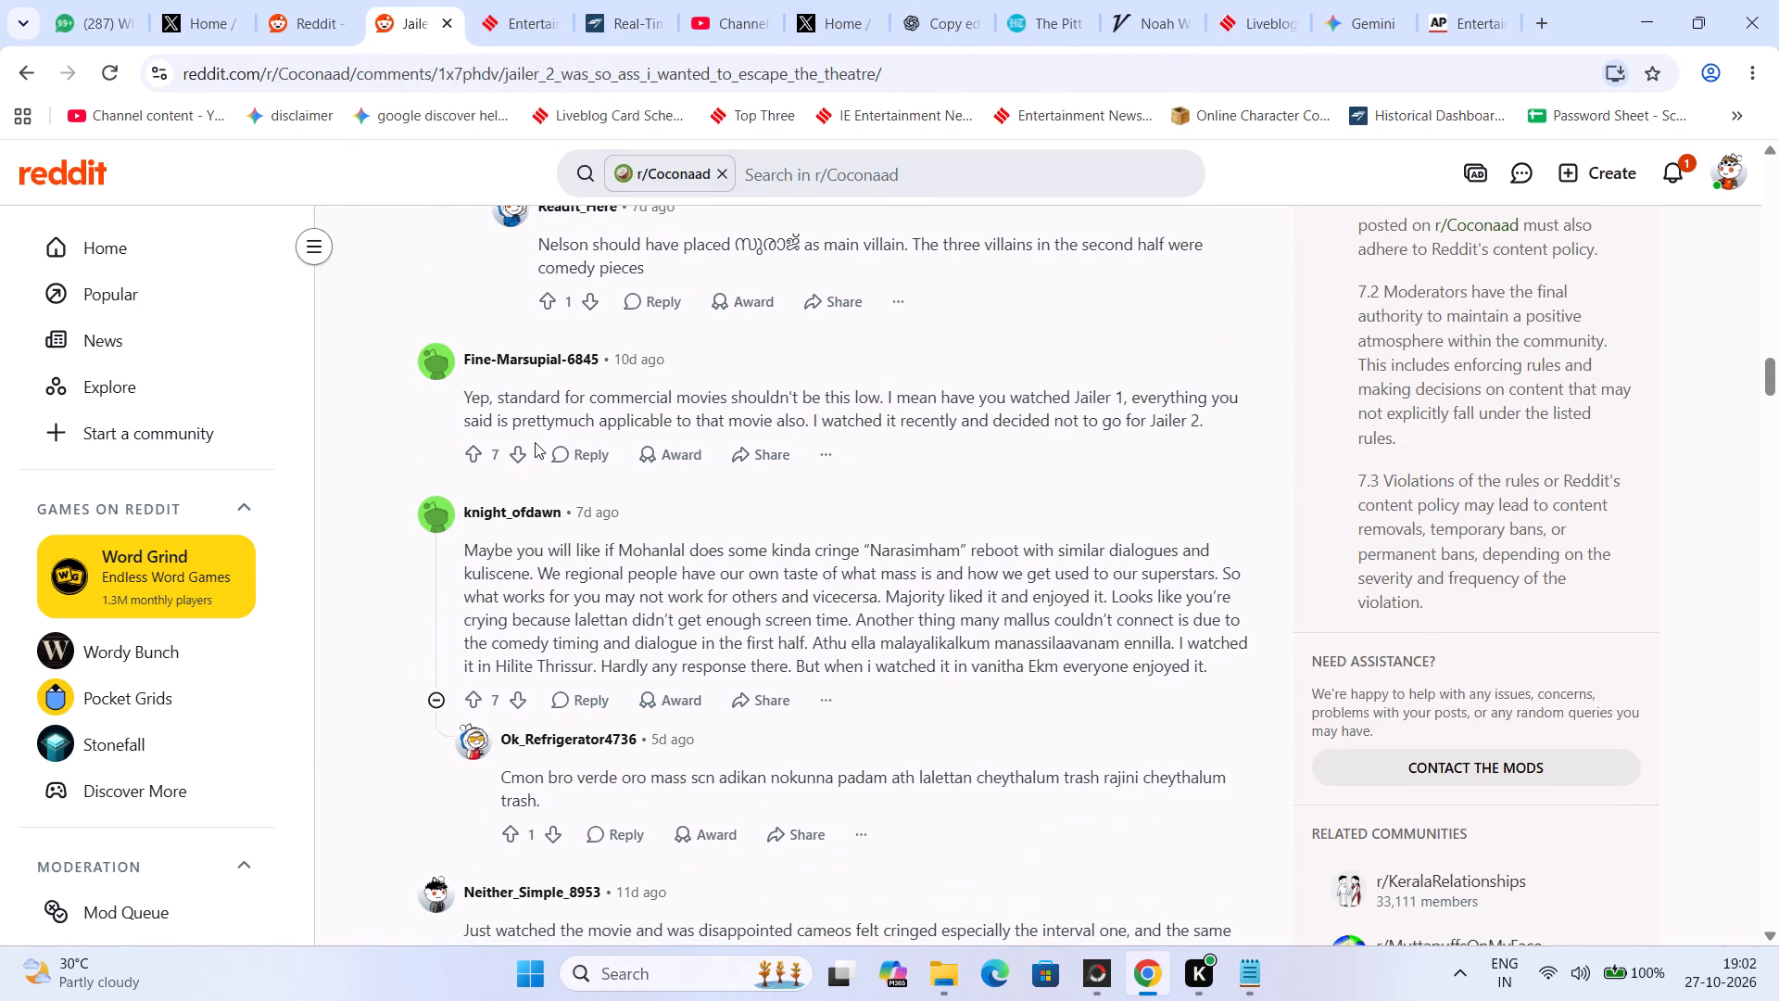
pyautogui.scroll(-3, 535, 442)
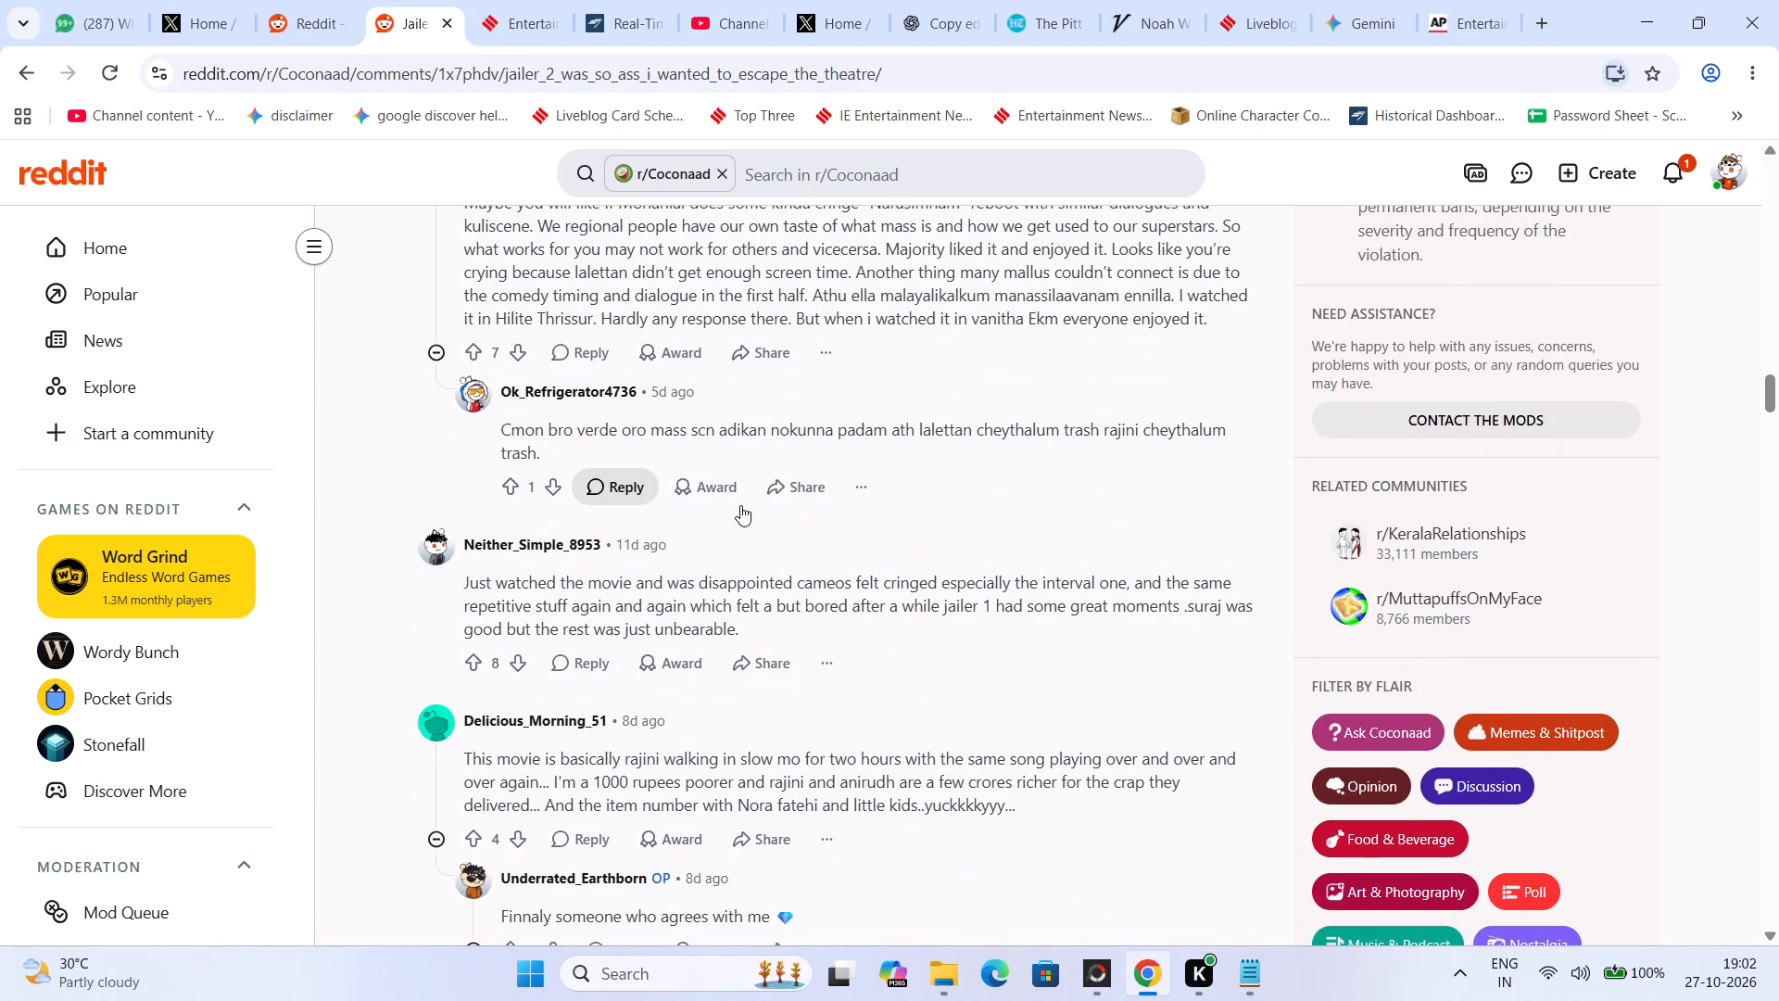
pyautogui.moveTo(811, 640); pyautogui.dragTo(724, 640)
pyautogui.scroll(-1, 724, 640)
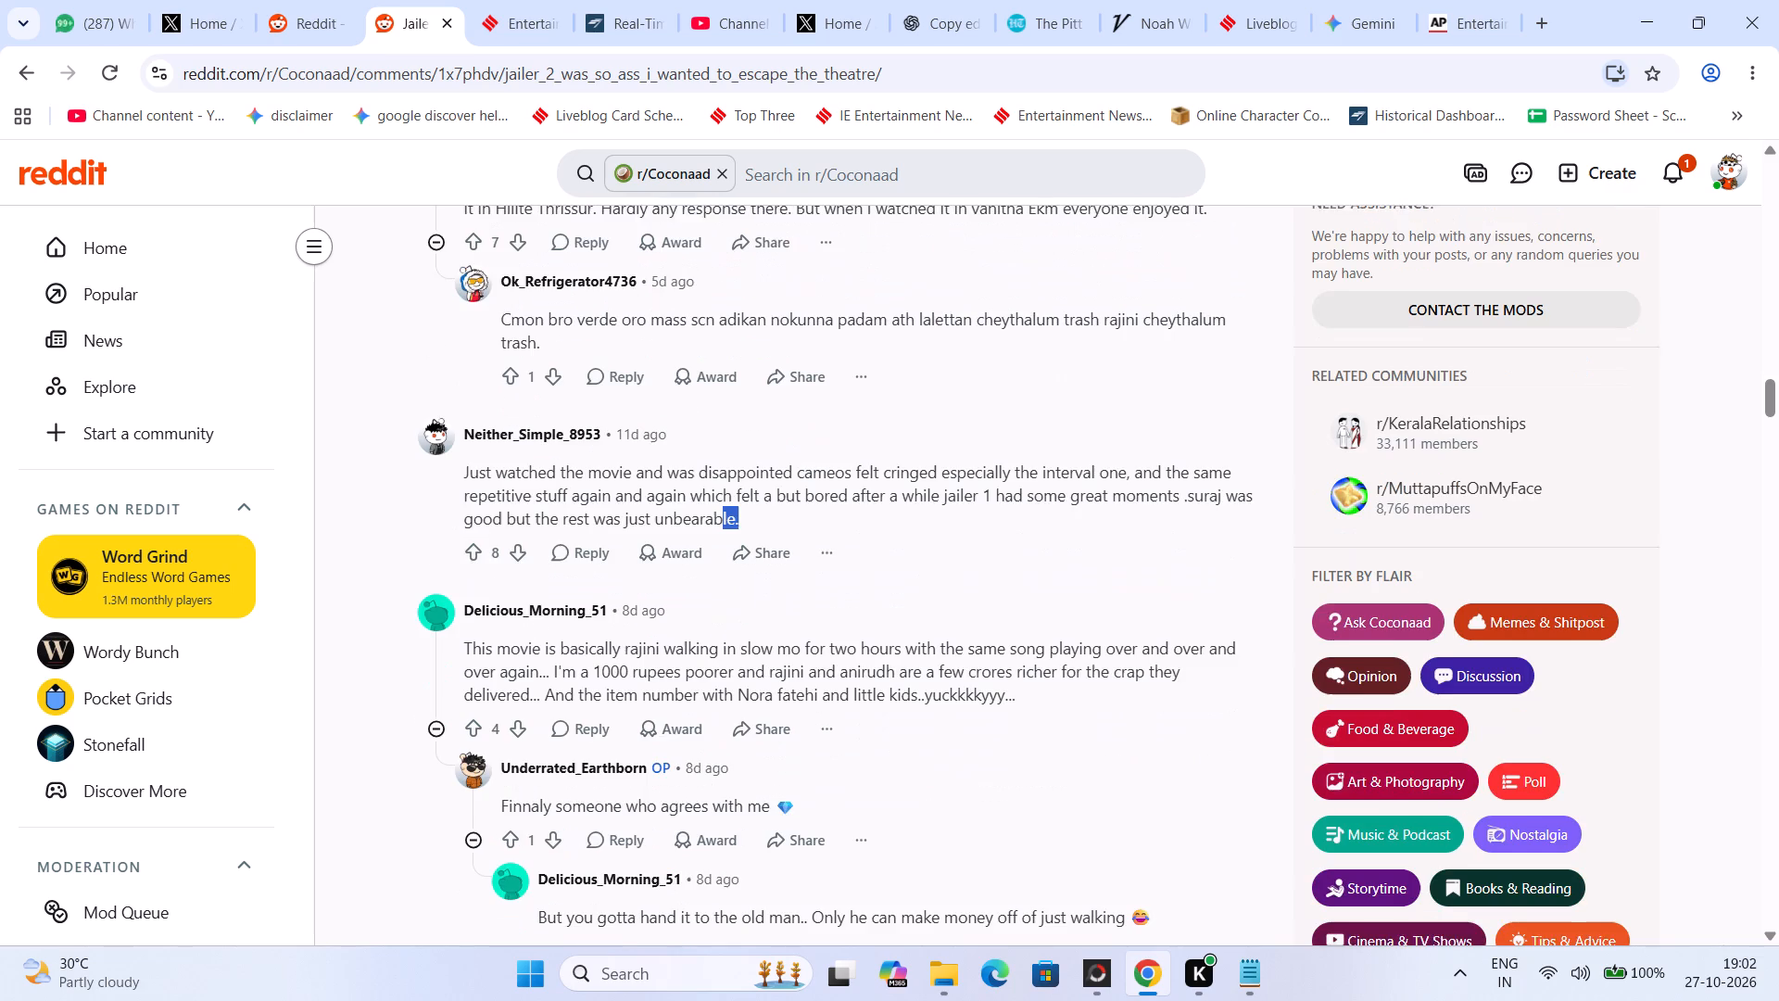
pyautogui.moveTo(1026, 694); pyautogui.dragTo(457, 617)
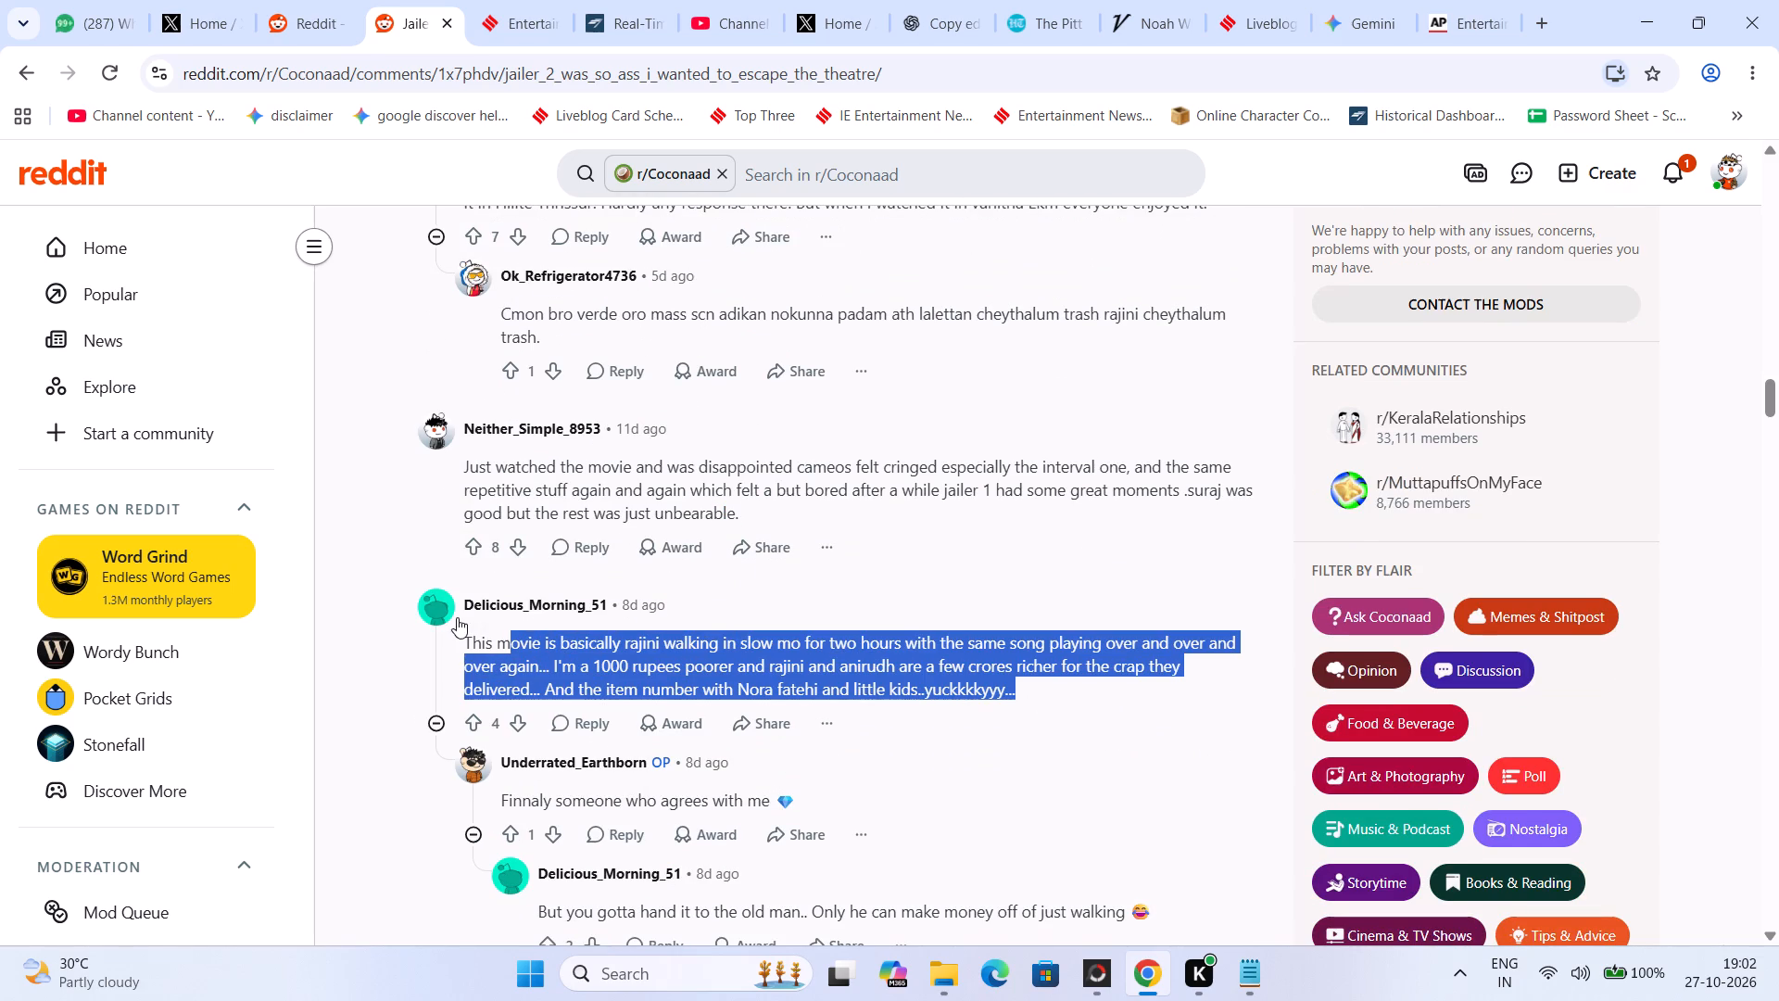
pyautogui.moveTo(457, 617); pyautogui.dragTo(462, 597)
pyautogui.hotkey('ctrl', 'c')
pyautogui.hotkey('ctrl', 'c')
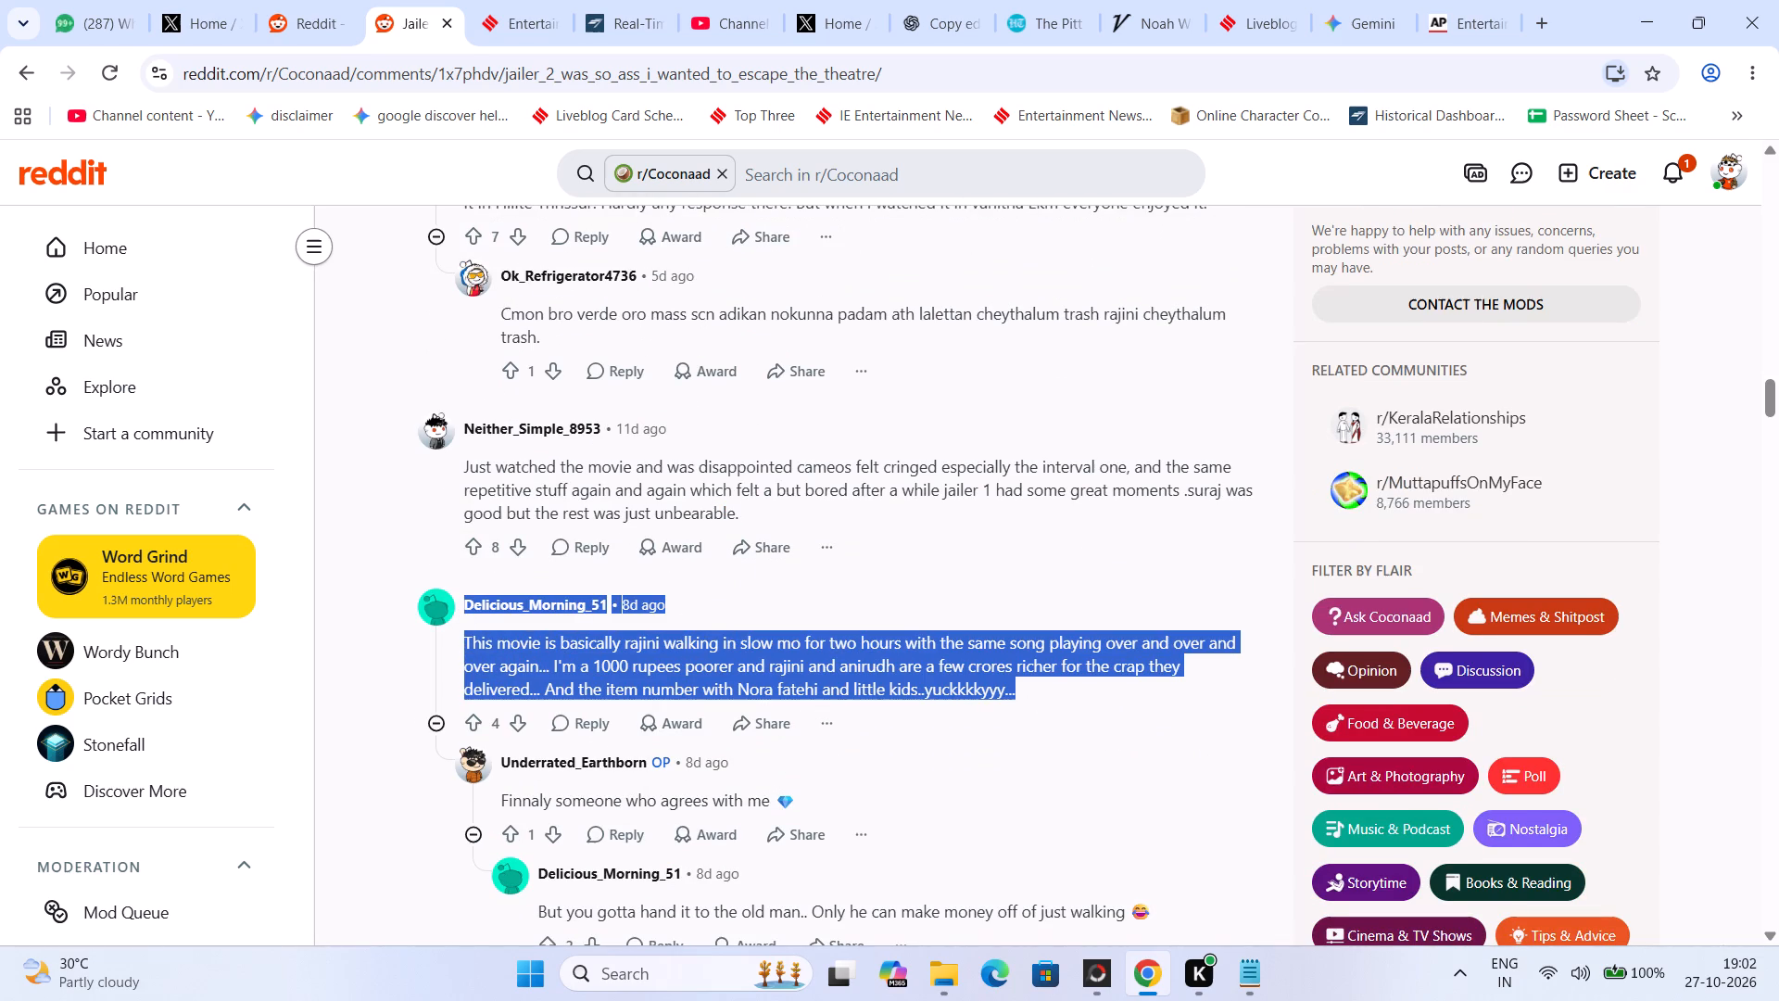
pyautogui.hotkey('ctrl', 'c')
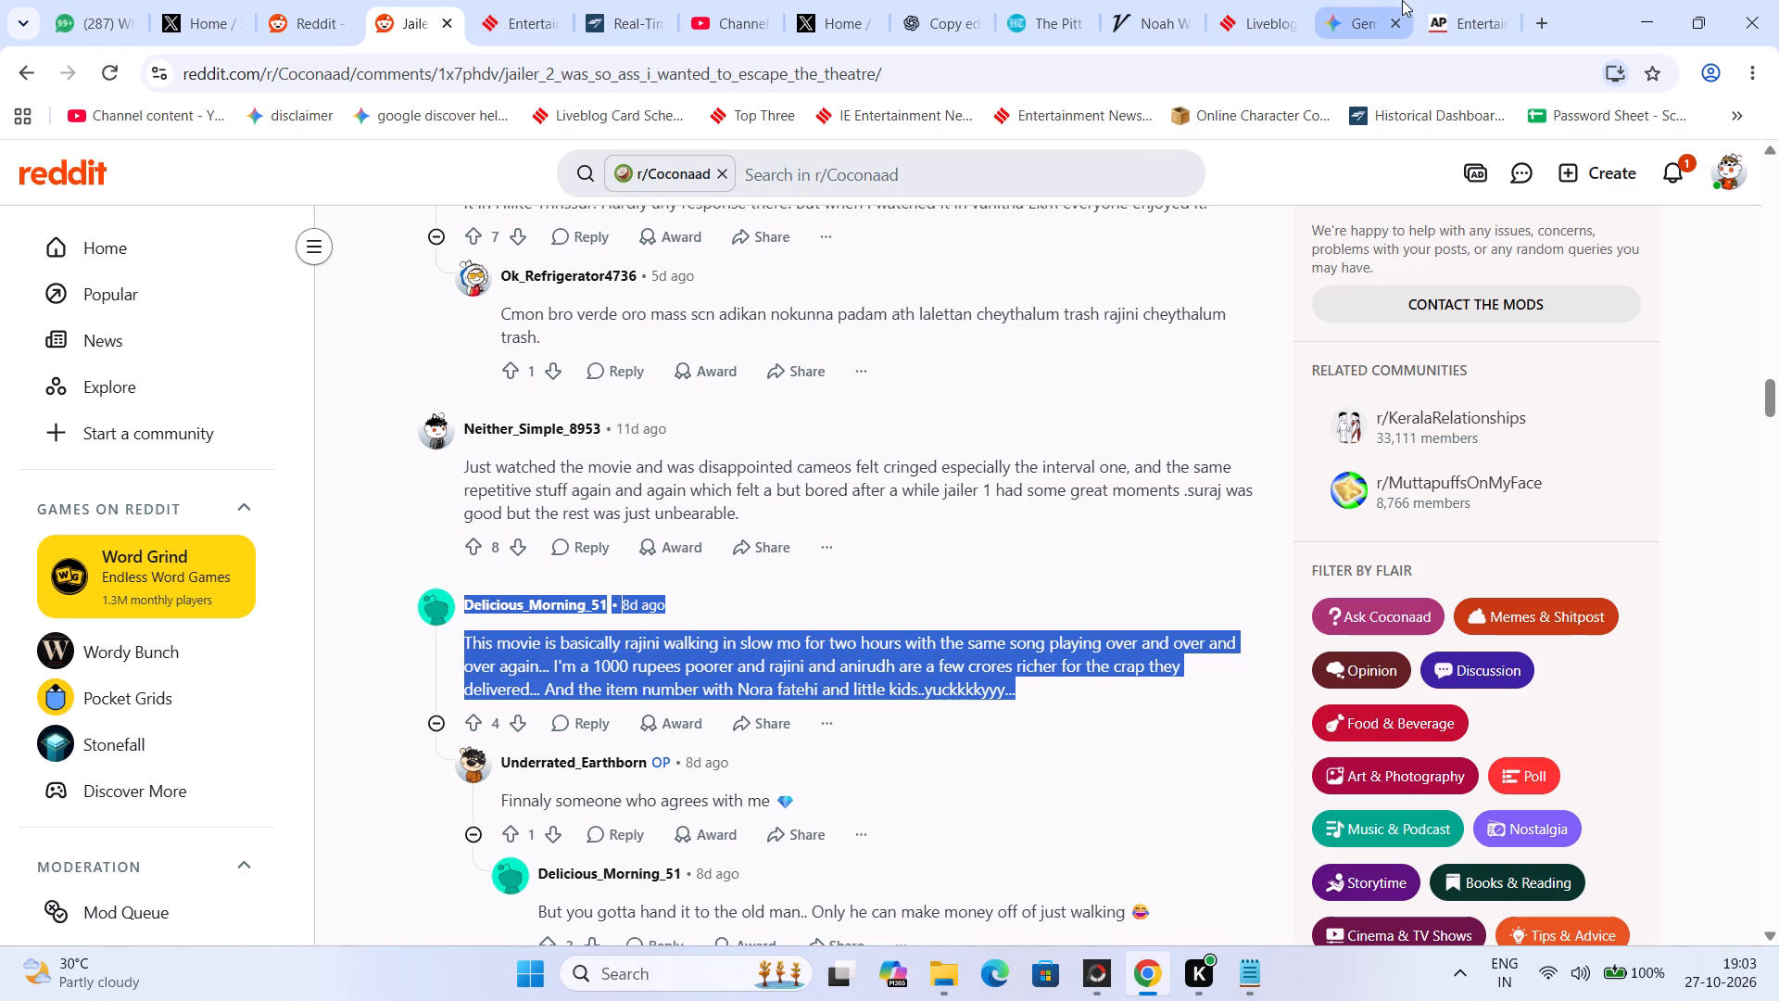
pyautogui.click(1276, 0)
pyautogui.click(538, 688)
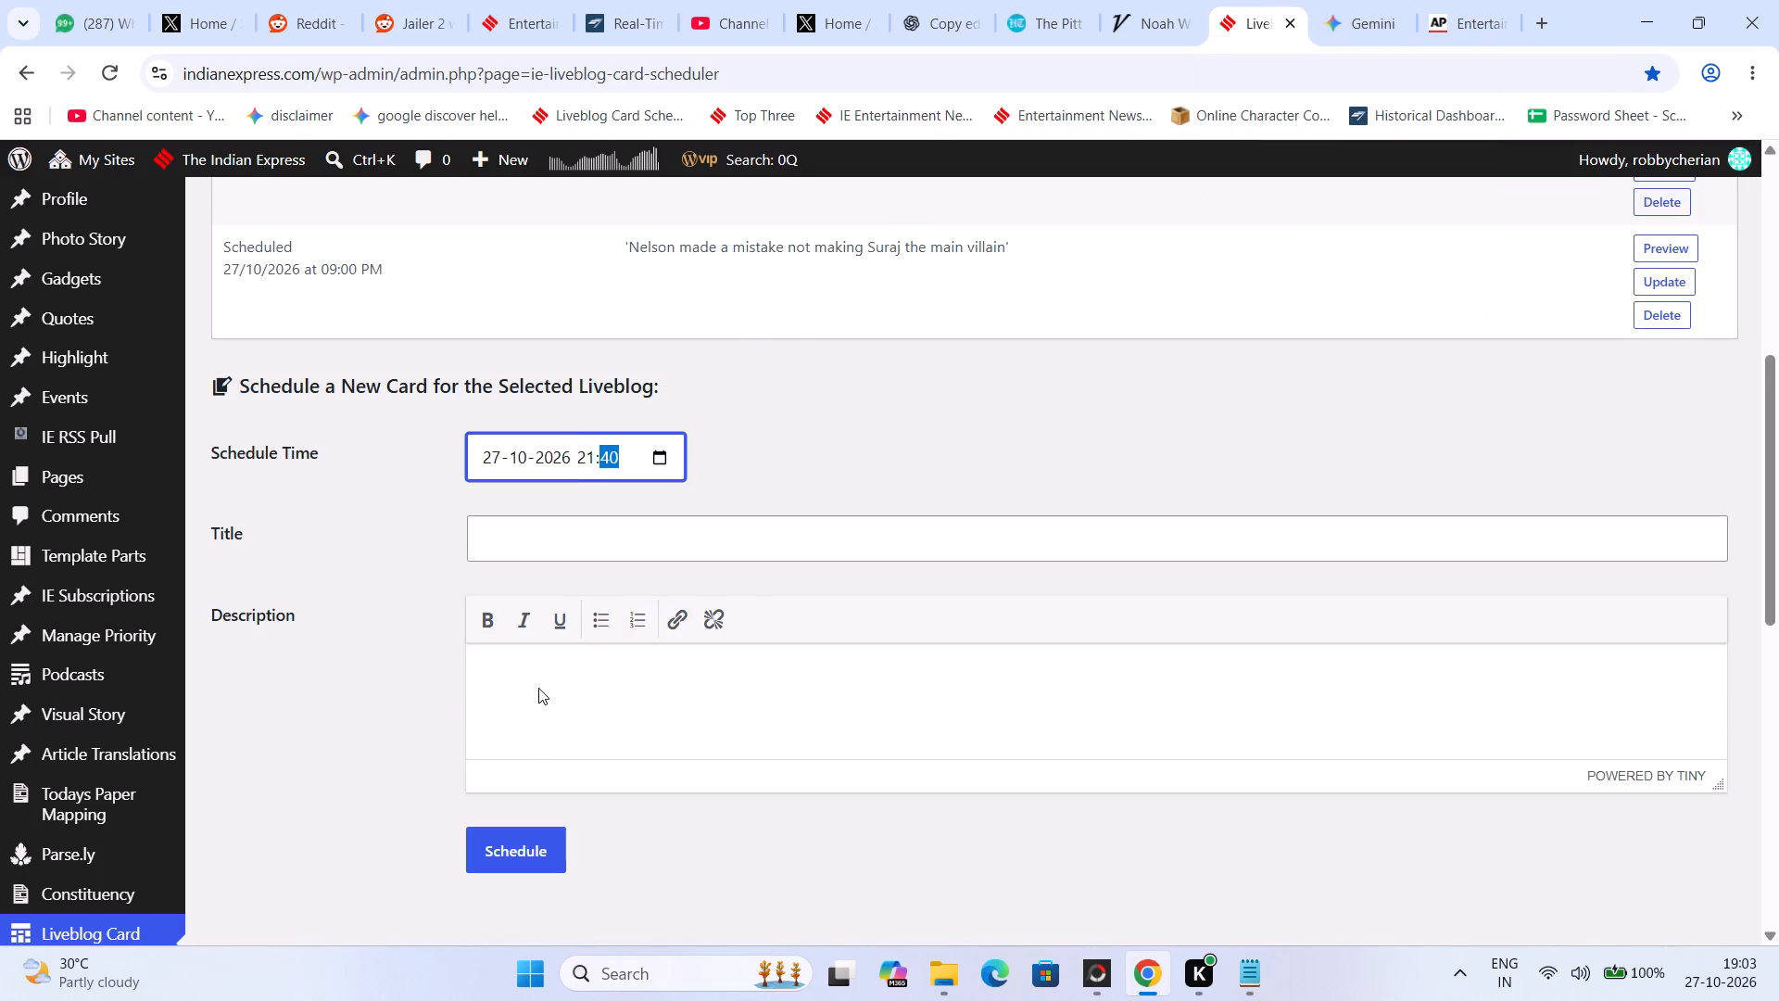
pyautogui.rightClick(522, 667)
pyautogui.click(590, 445)
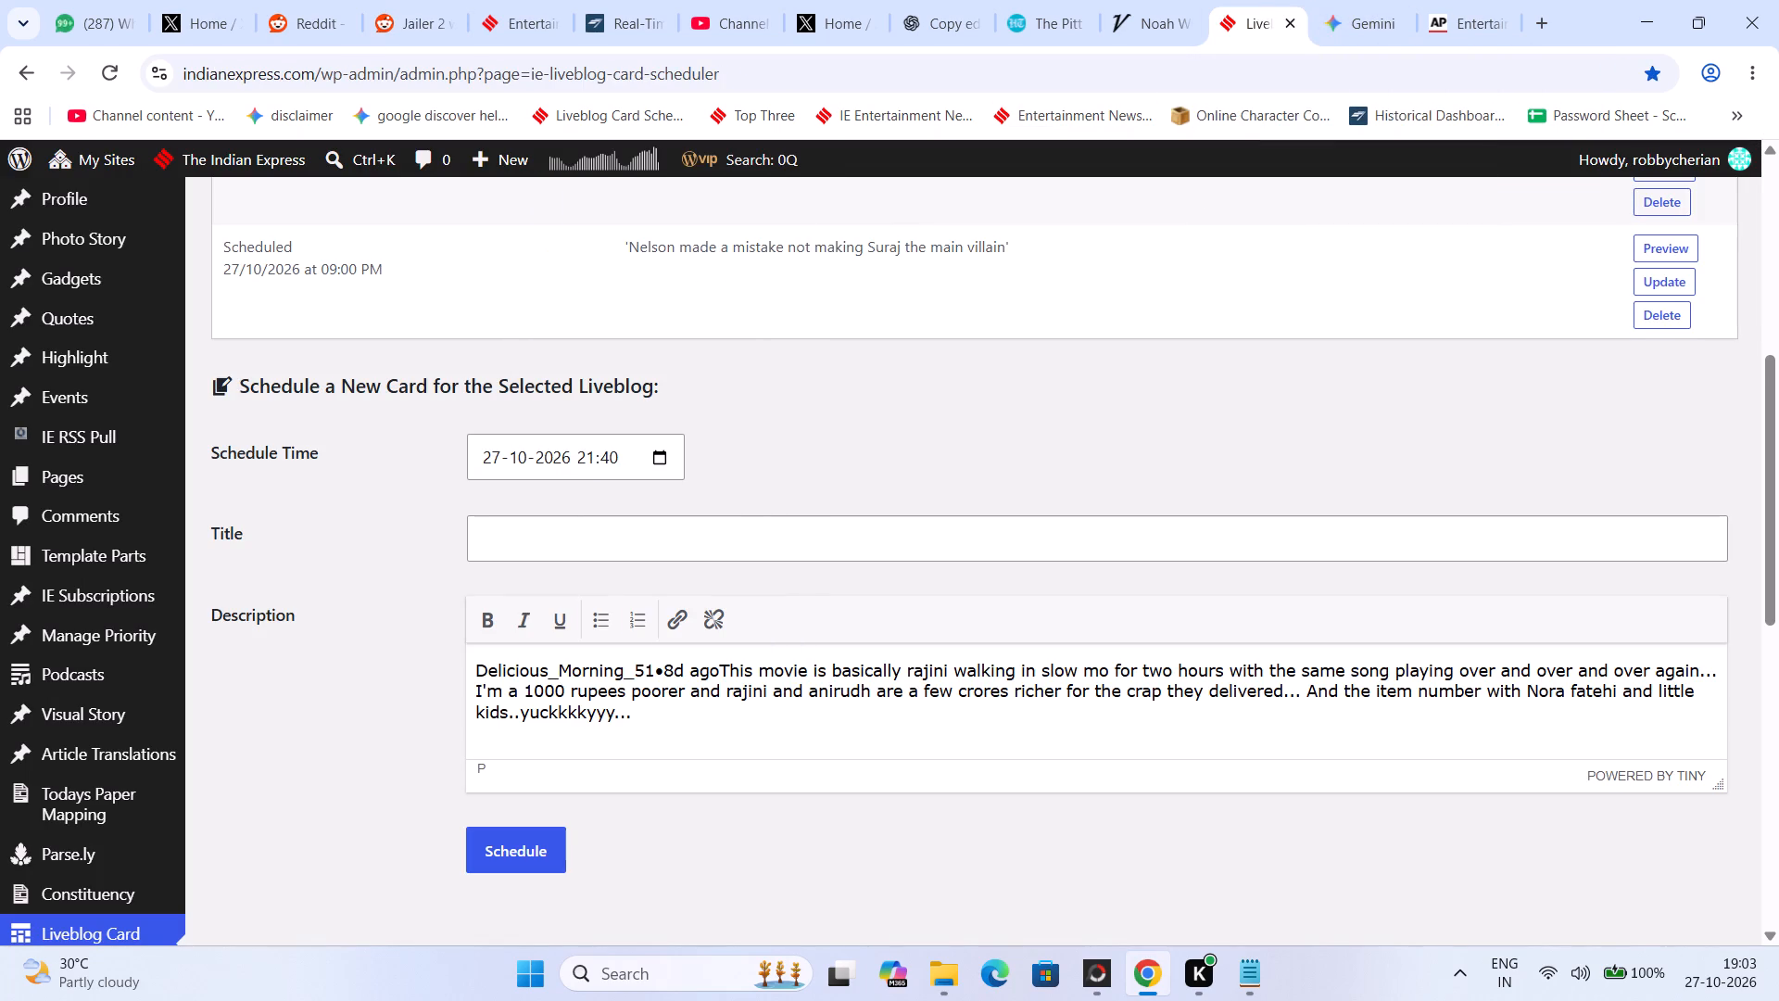
# Replace the bullet and "8d ago" with "posted on Reddit," and enclose the comment in double quotes, cutting its final ellipsis to one period.
pyautogui.moveTo(658, 671); pyautogui.dragTo(718, 669)
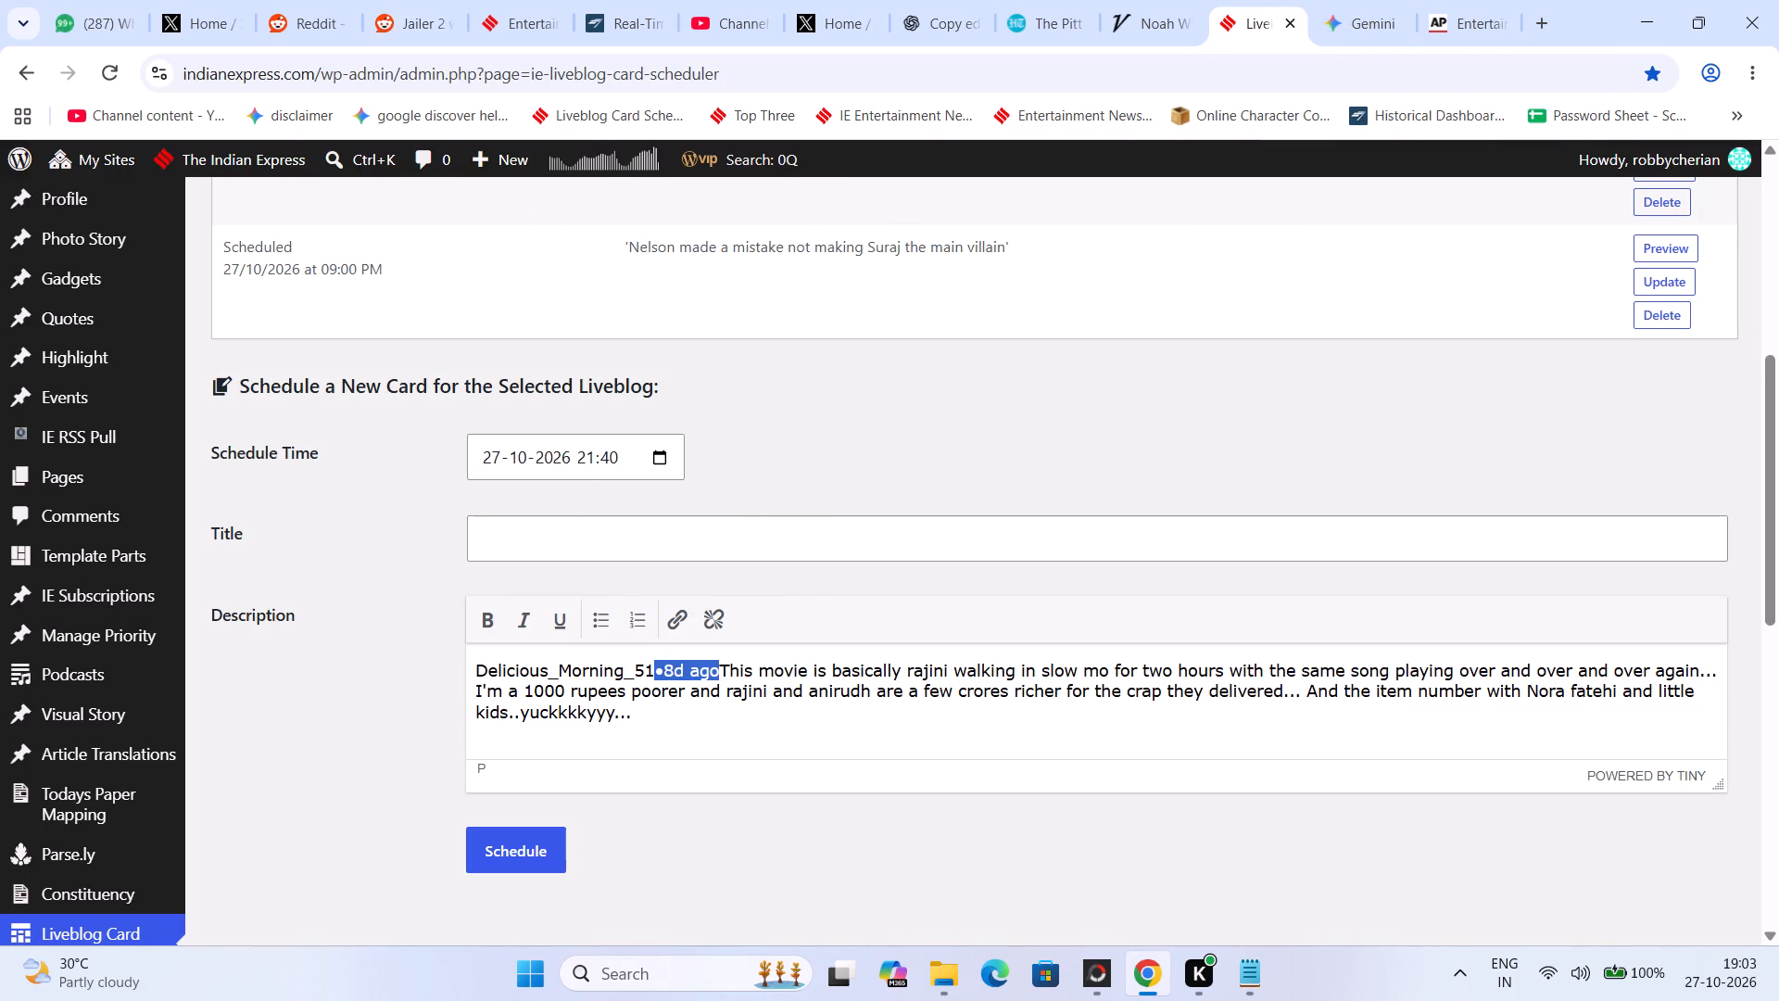
pyautogui.moveTo(718, 669); pyautogui.dragTo(718, 668)
pyautogui.press('space')
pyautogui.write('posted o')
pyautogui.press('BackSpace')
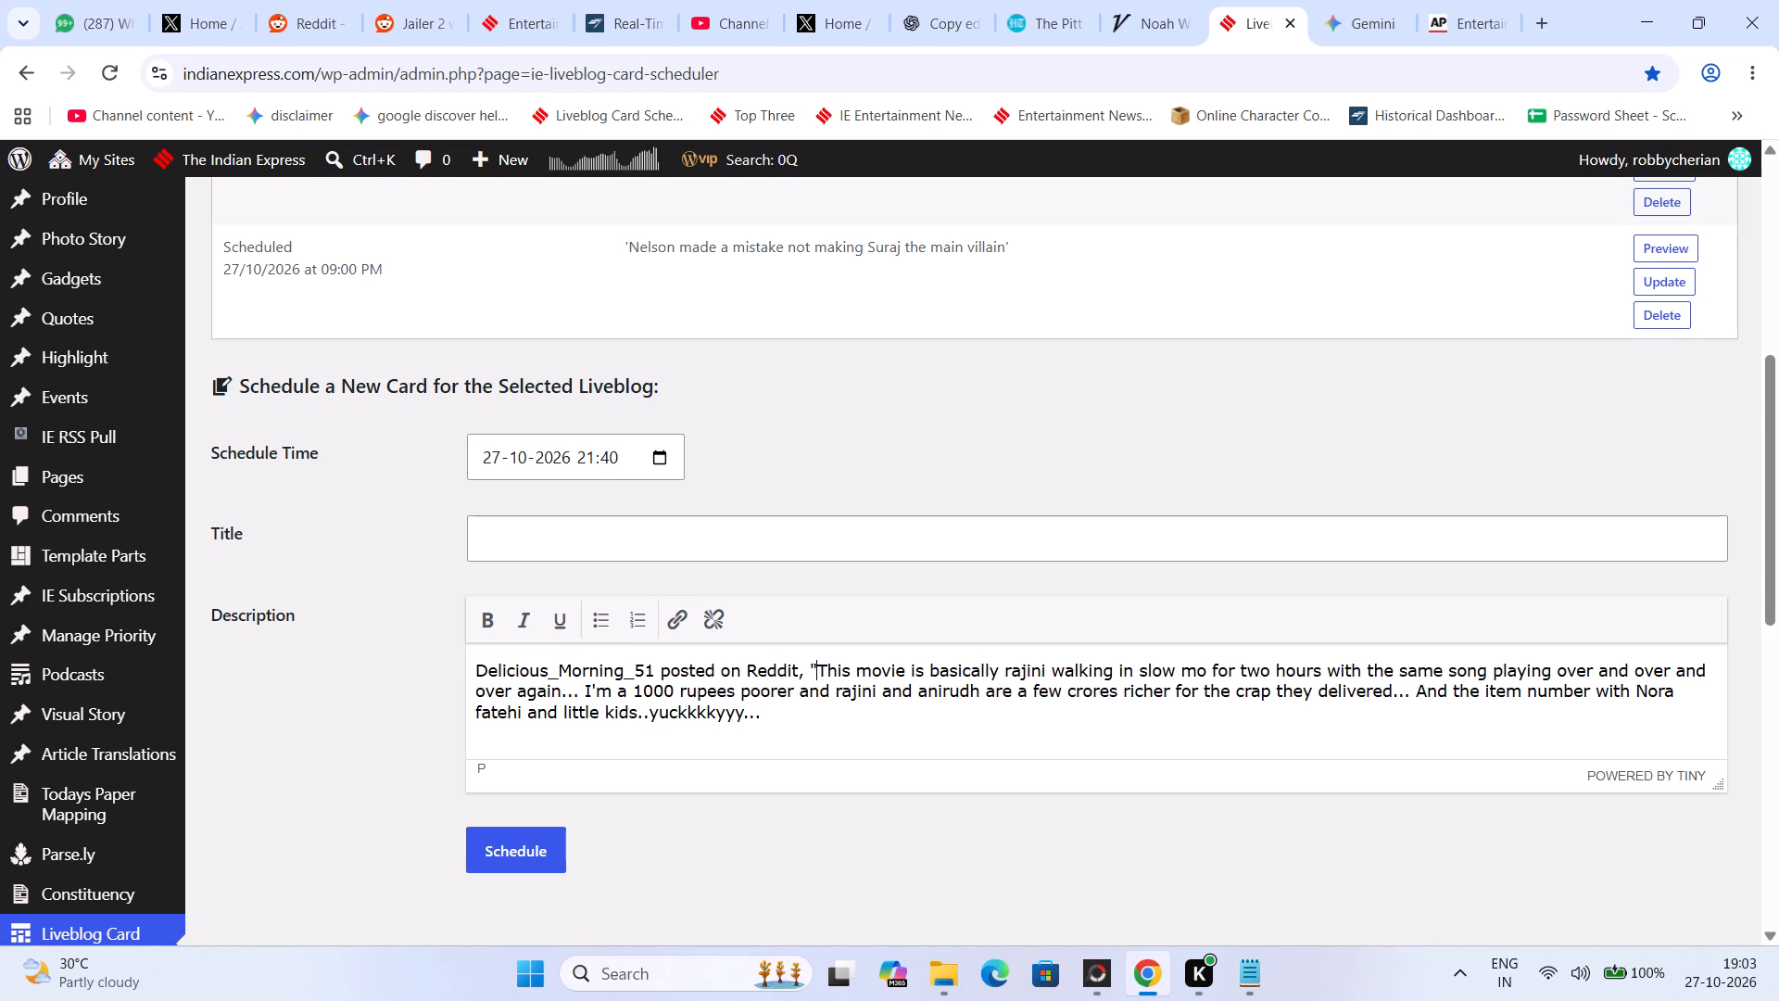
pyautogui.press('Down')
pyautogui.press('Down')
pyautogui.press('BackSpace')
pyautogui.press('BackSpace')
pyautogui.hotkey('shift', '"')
# Insert "User" before the commenter's username at the start of the description.
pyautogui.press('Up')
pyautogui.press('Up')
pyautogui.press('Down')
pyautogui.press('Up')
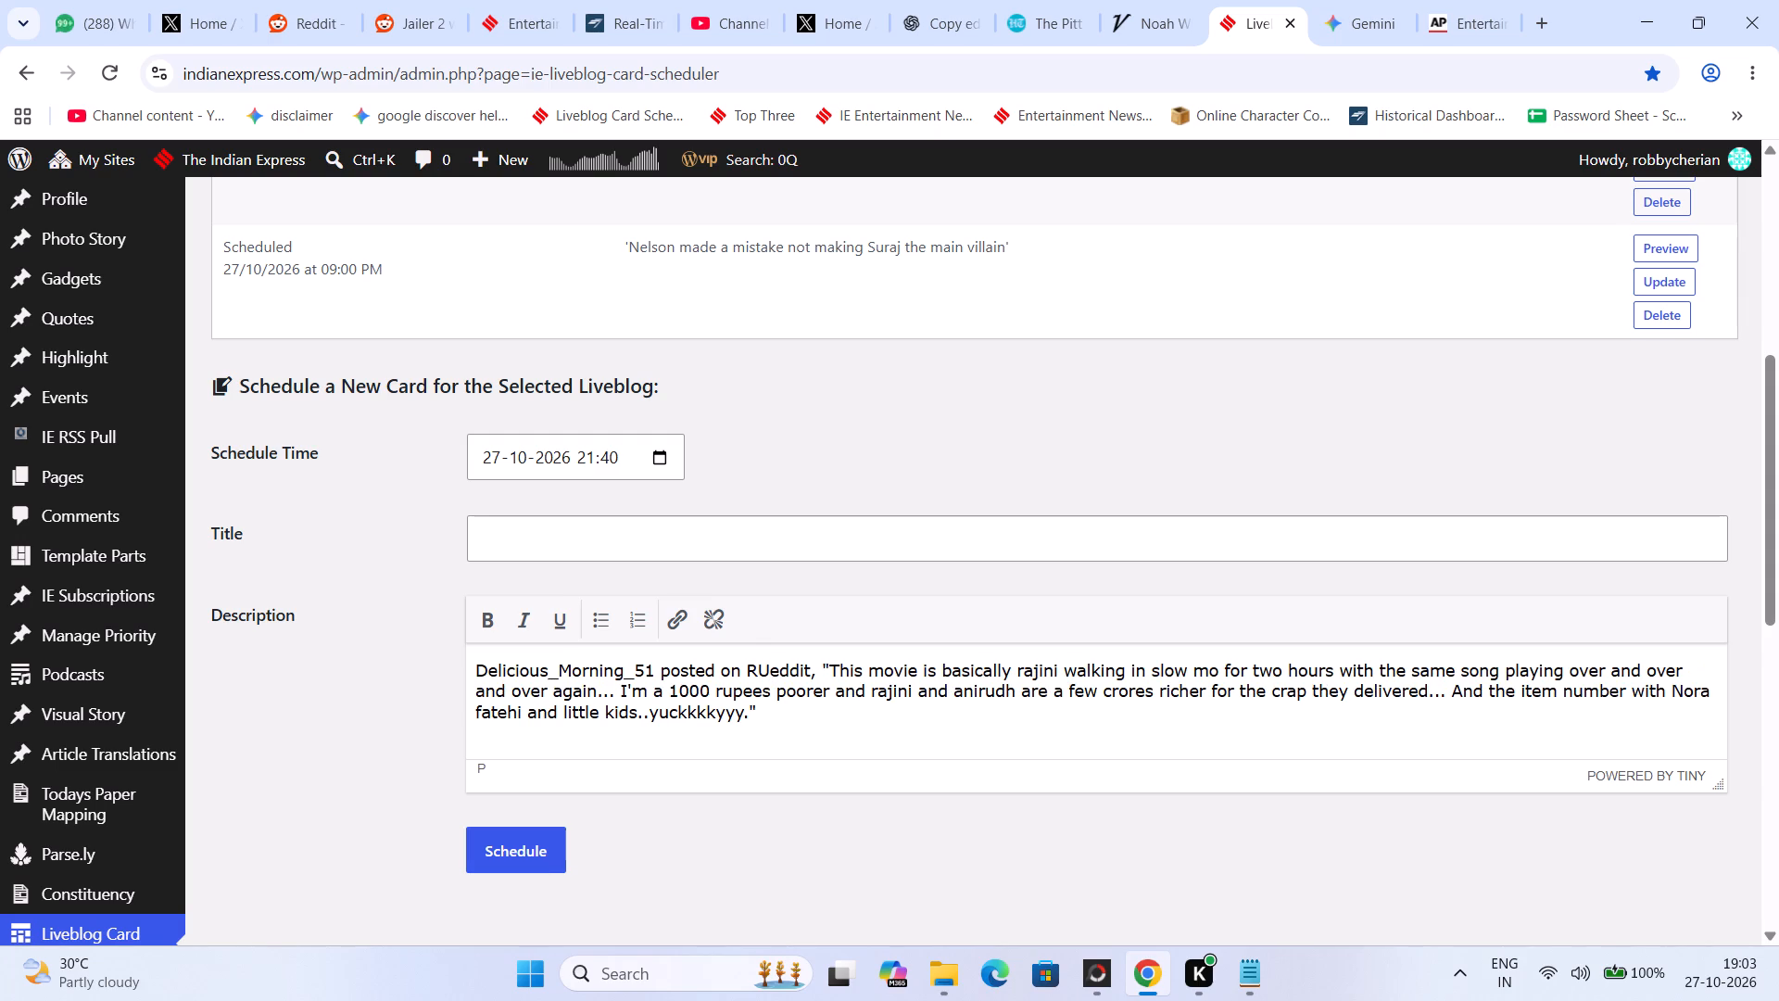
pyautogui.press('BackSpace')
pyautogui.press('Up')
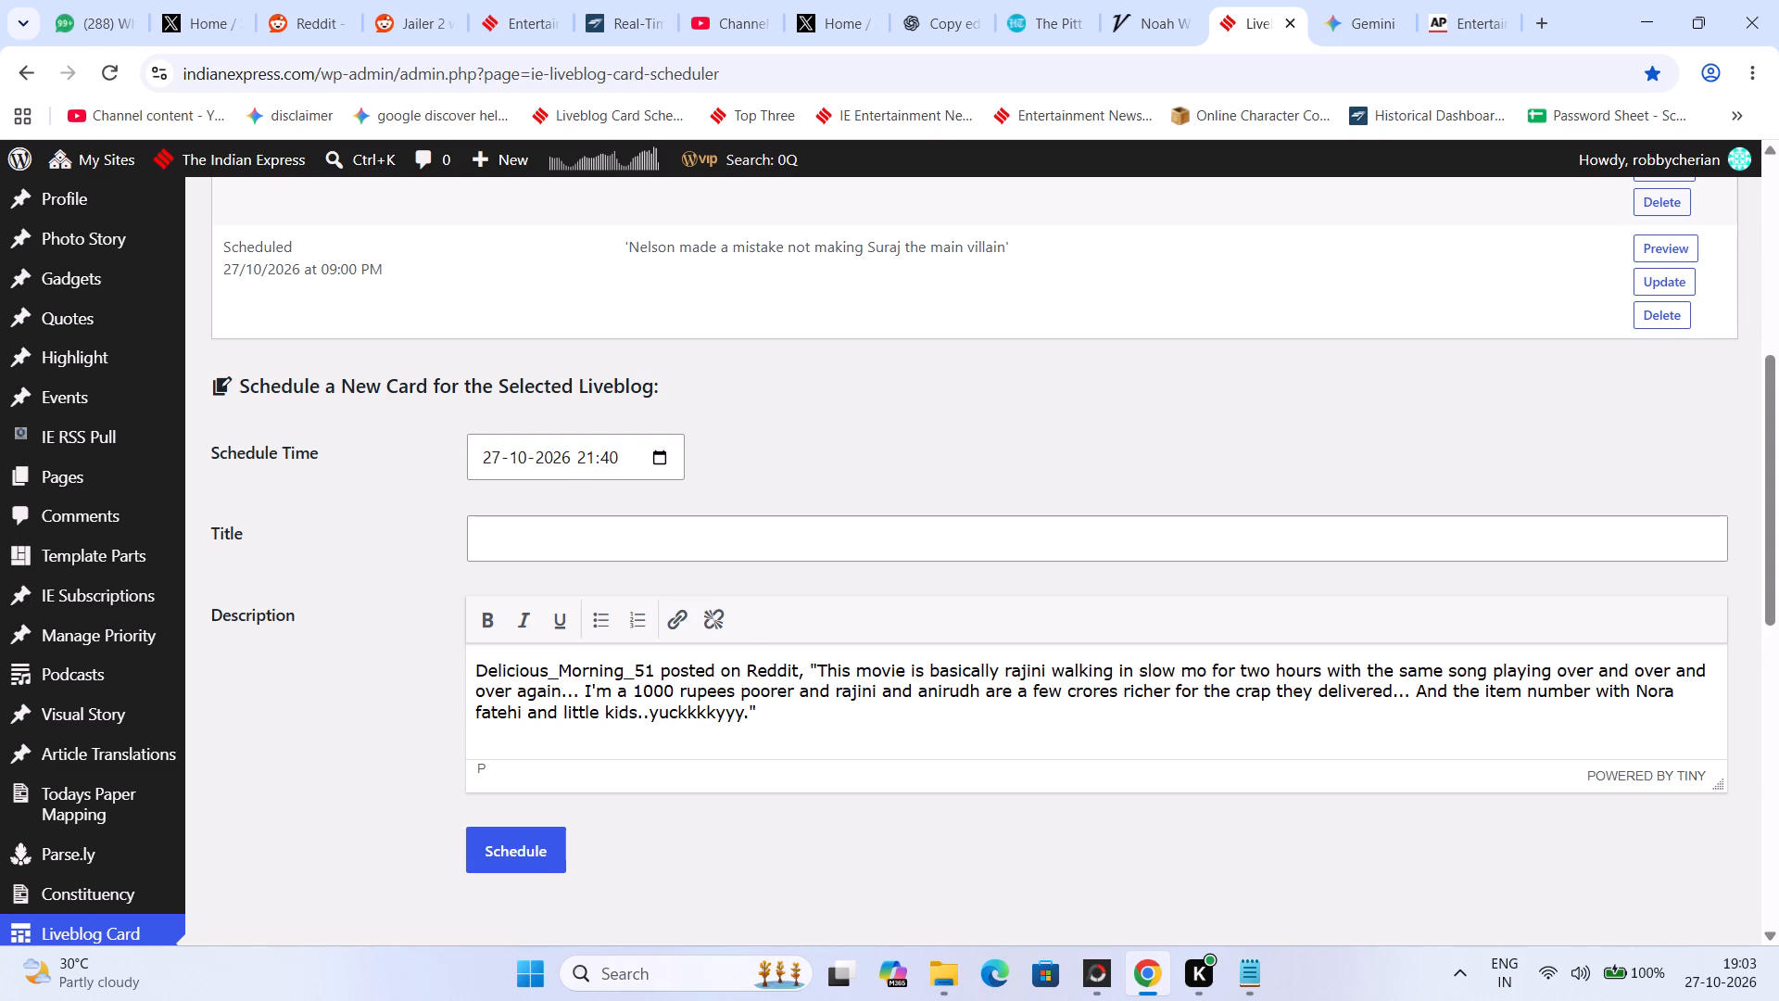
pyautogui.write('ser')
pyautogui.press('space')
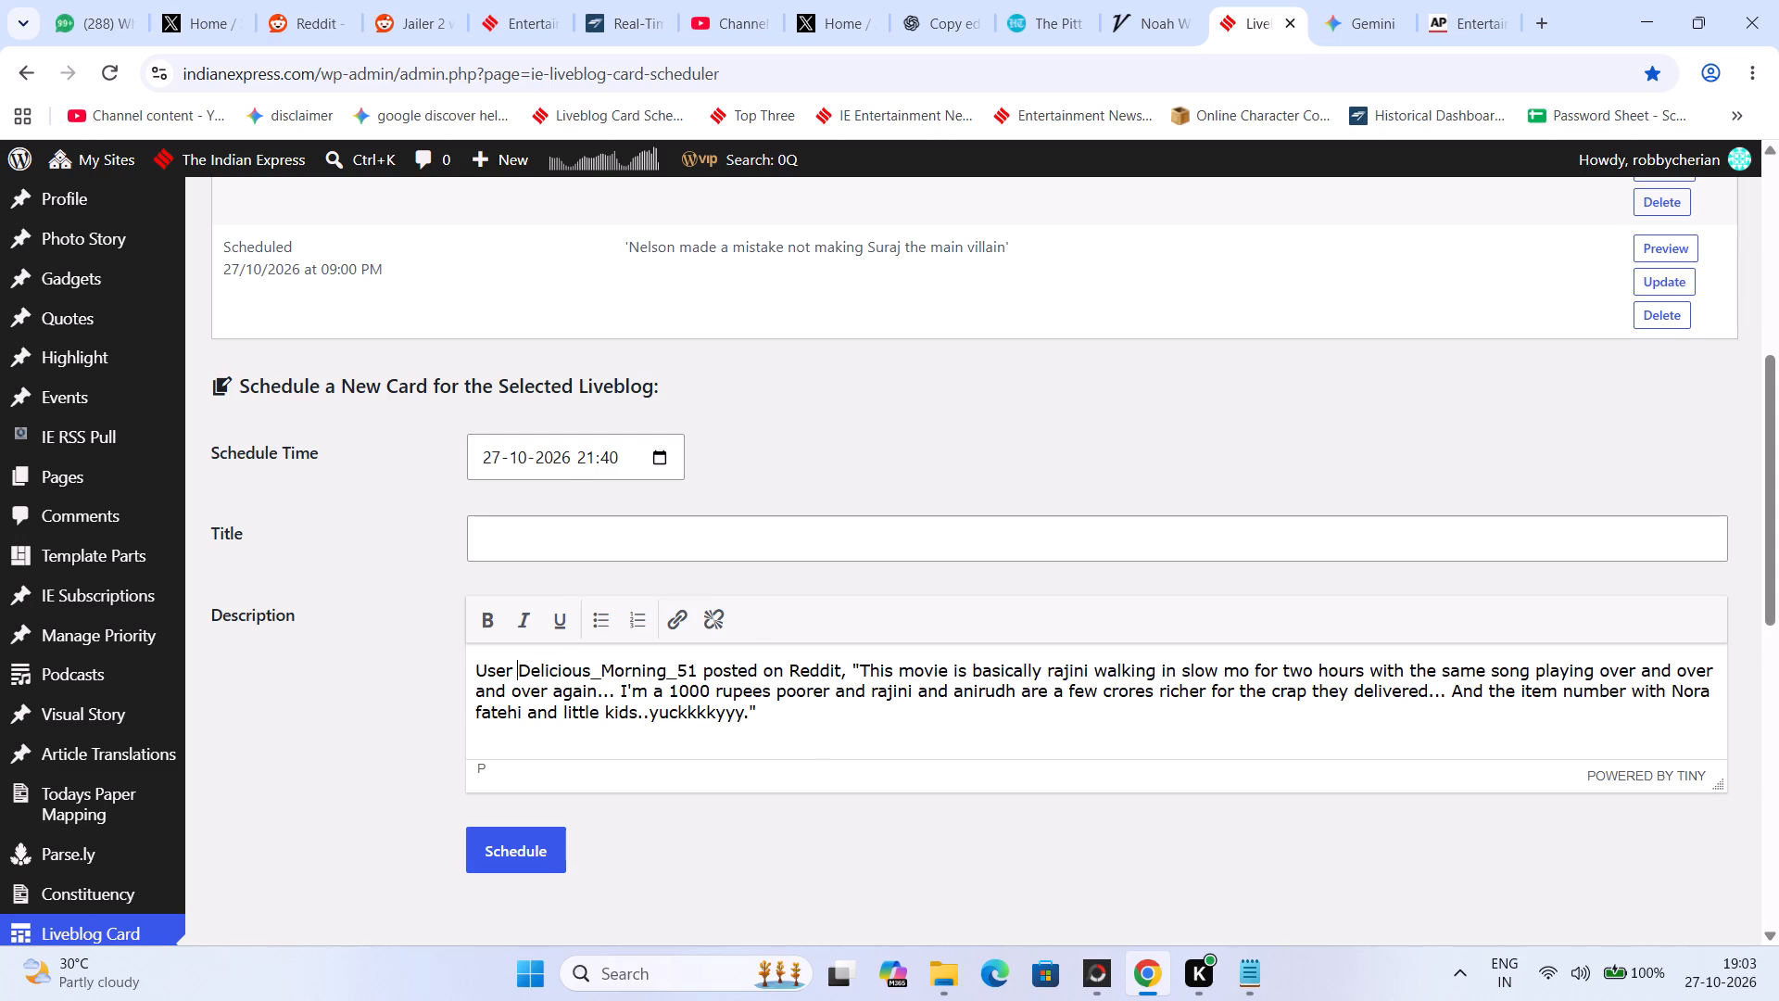
# Start the title with "Jailer 2 is", followed by "is basically rajini walking in slow mo for two hours" copied from the description and a closing single quote.
pyautogui.moveTo(1368, 668); pyautogui.dragTo(953, 681)
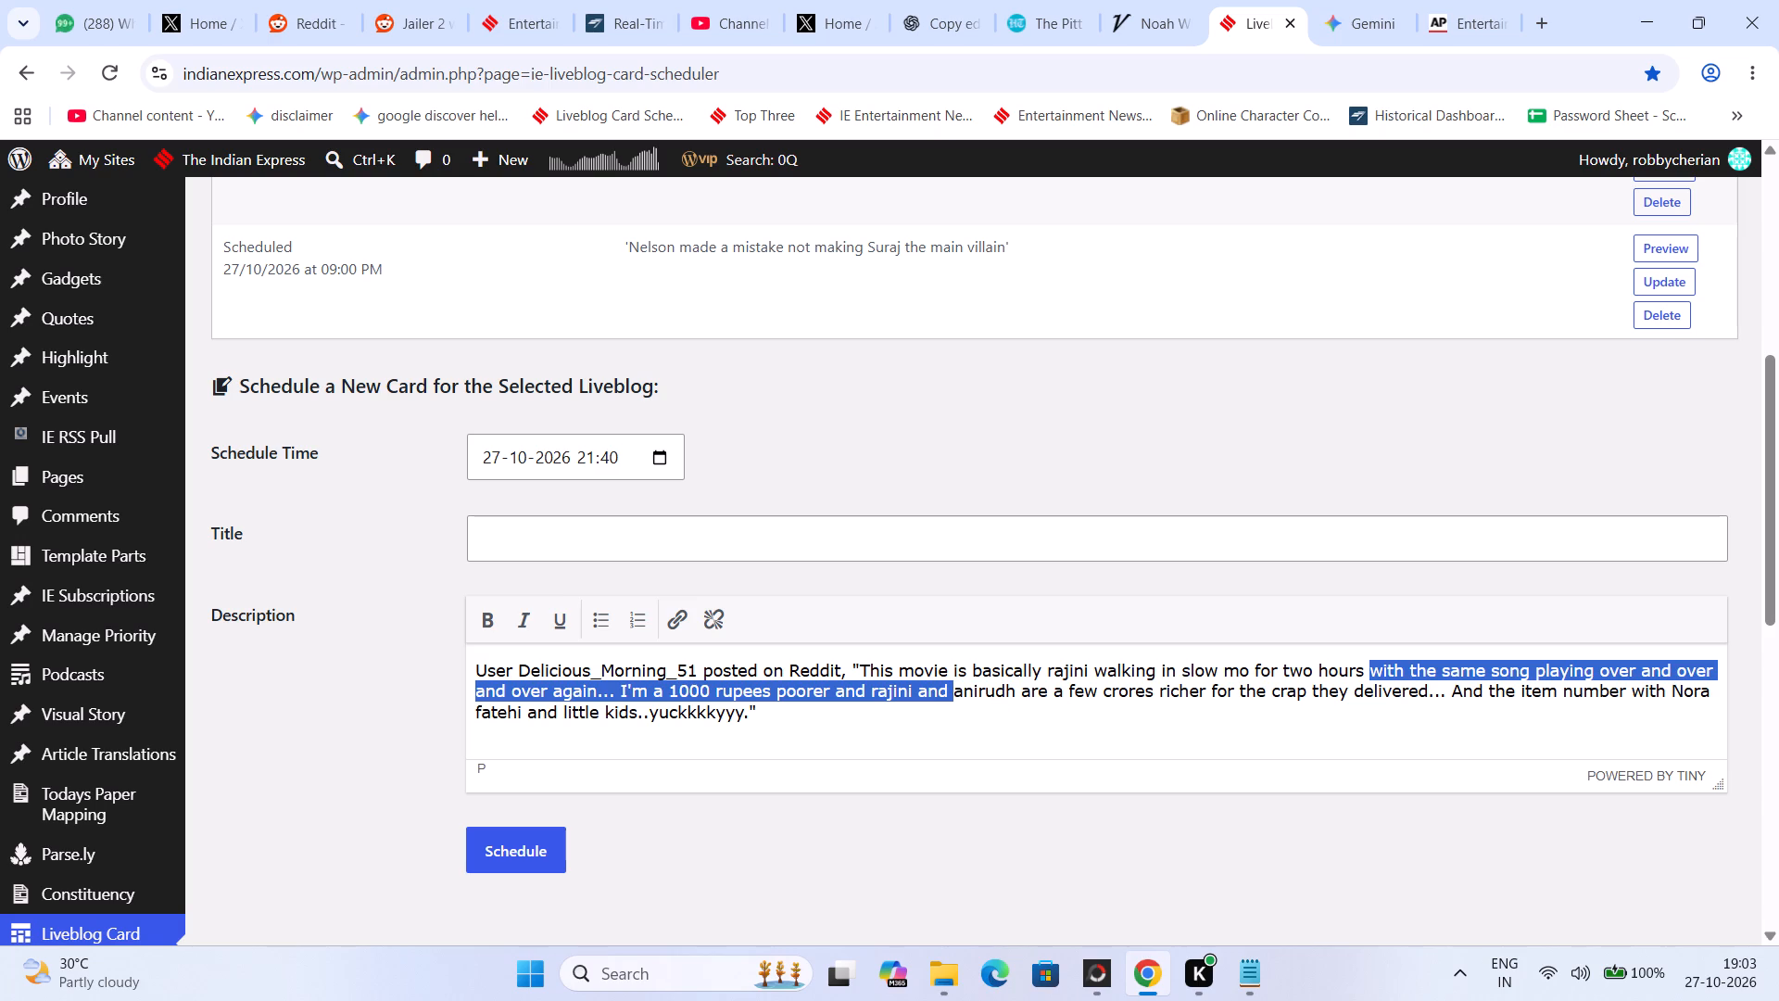
pyautogui.moveTo(953, 681); pyautogui.dragTo(954, 675)
pyautogui.hotkey('ctrl', 'c')
pyautogui.click(538, 542)
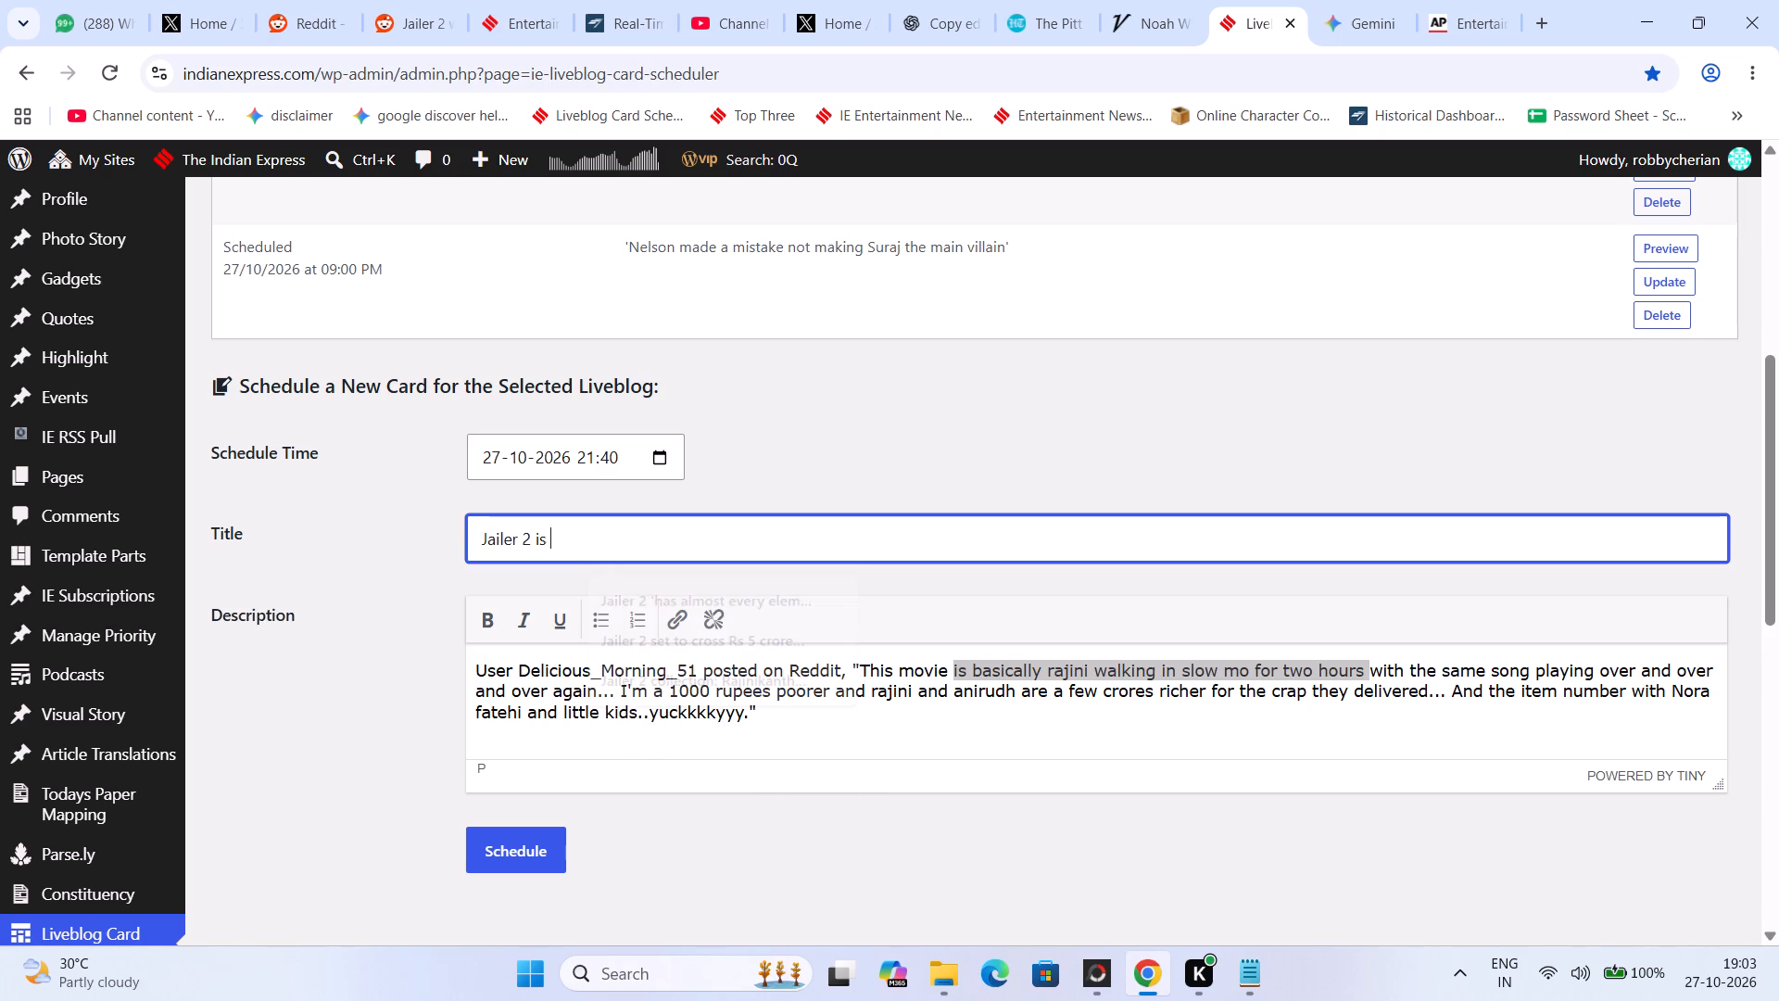
pyautogui.hotkey('ctrl', 'v')
pyautogui.press("'")
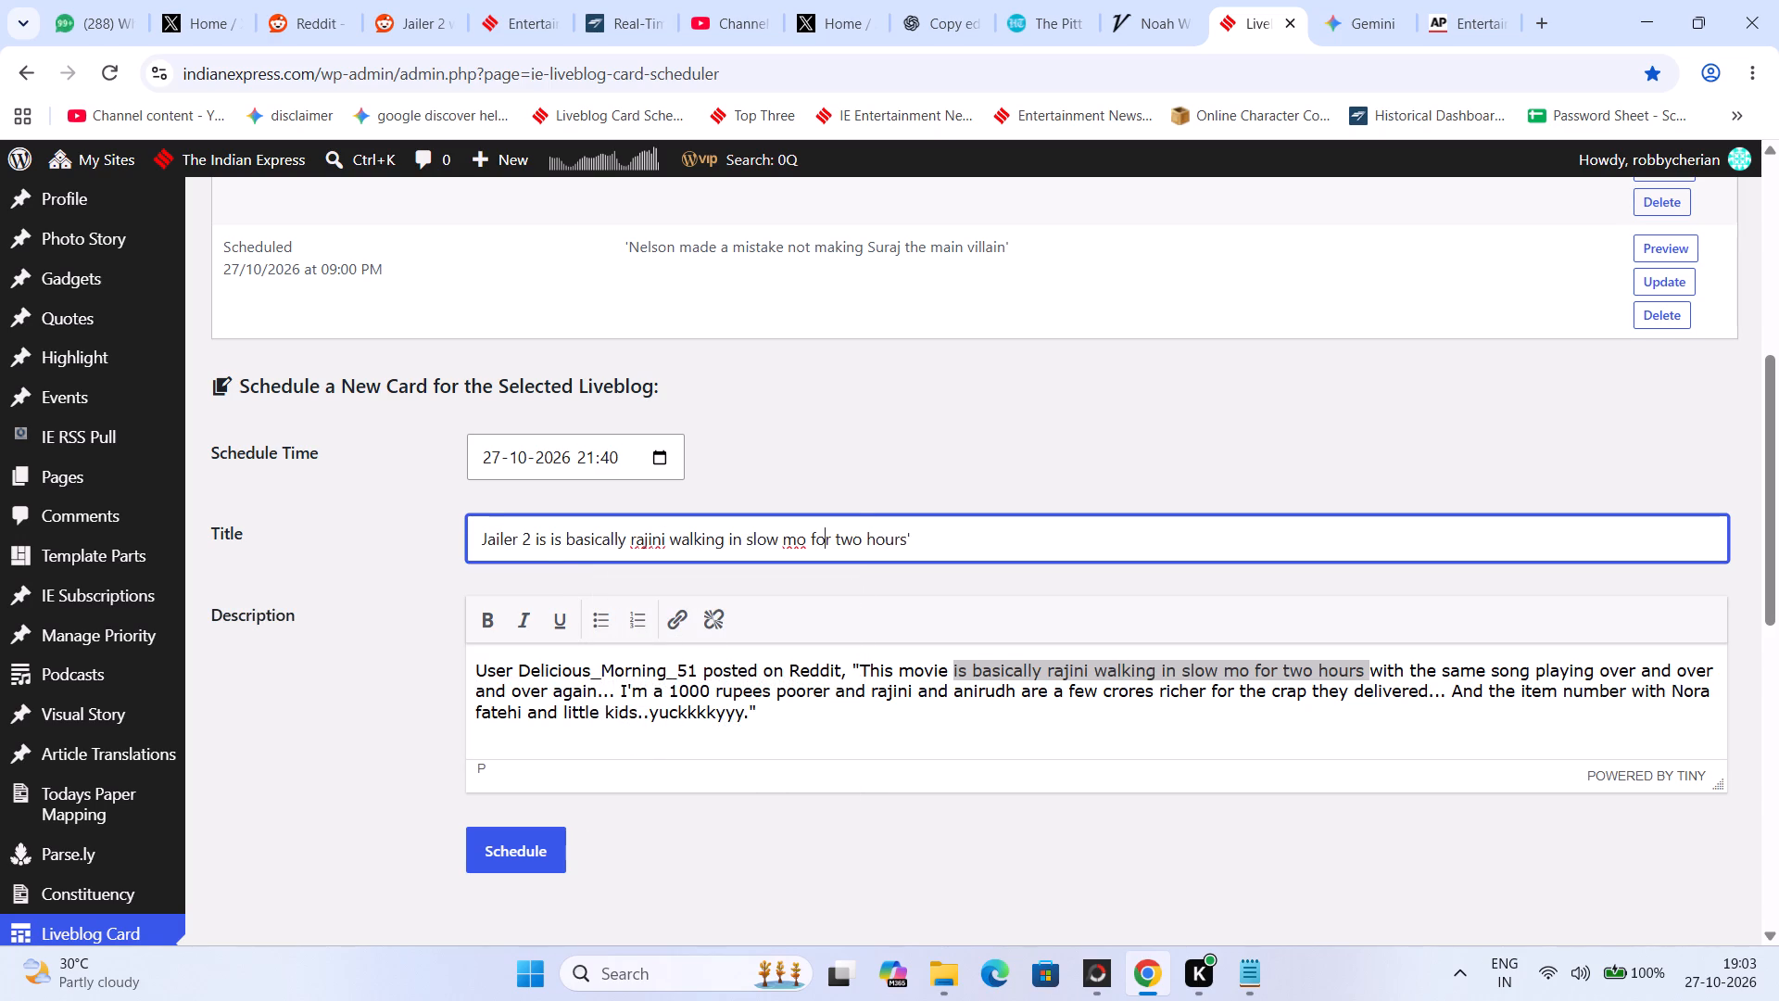
# Capitalise "Rajini" in the title, remove the duplicate "is", and add an opening single quote before "basically".
pyautogui.press('BackSpace')
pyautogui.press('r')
pyautogui.press('Left')
pyautogui.press('Left')
pyautogui.press('Left')
pyautogui.press('Left')
pyautogui.press('Left')
pyautogui.press('Left')
pyautogui.press('Left')
pyautogui.press('Left')
pyautogui.press('Left')
pyautogui.press('Left')
pyautogui.press('Left')
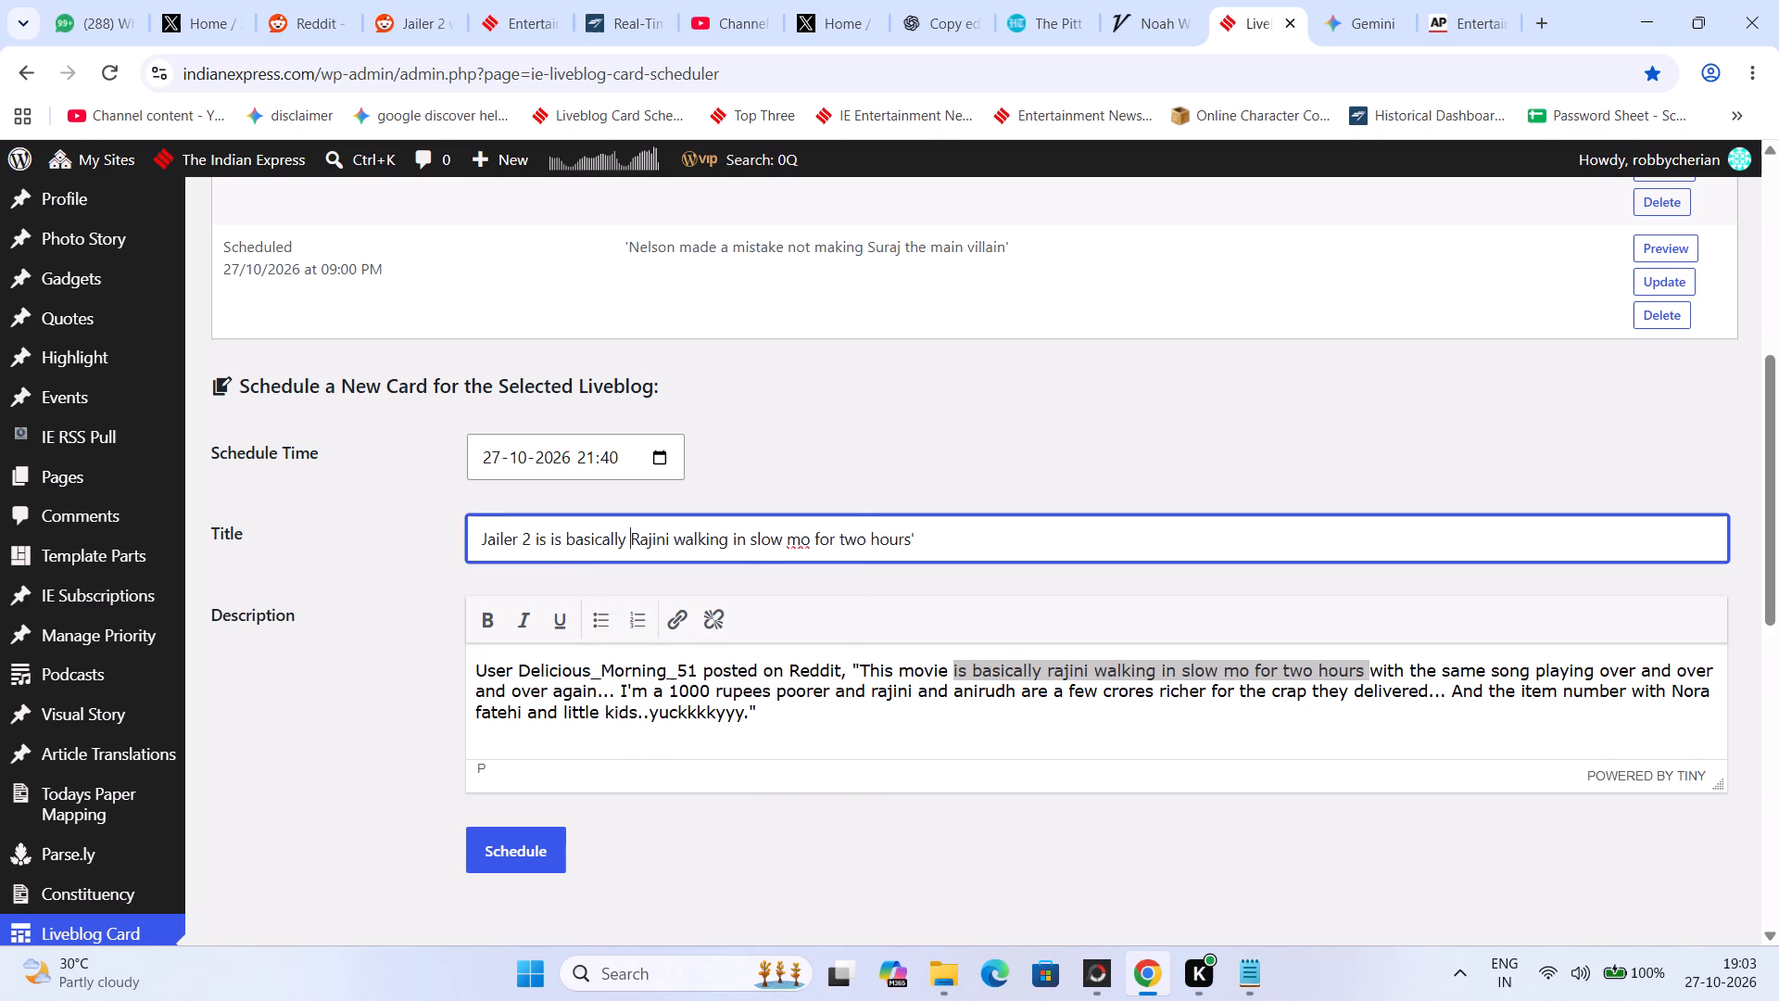
pyautogui.press('BackSpace')
pyautogui.press('BackSpace')
pyautogui.press('BackSpace')
pyautogui.press("'")
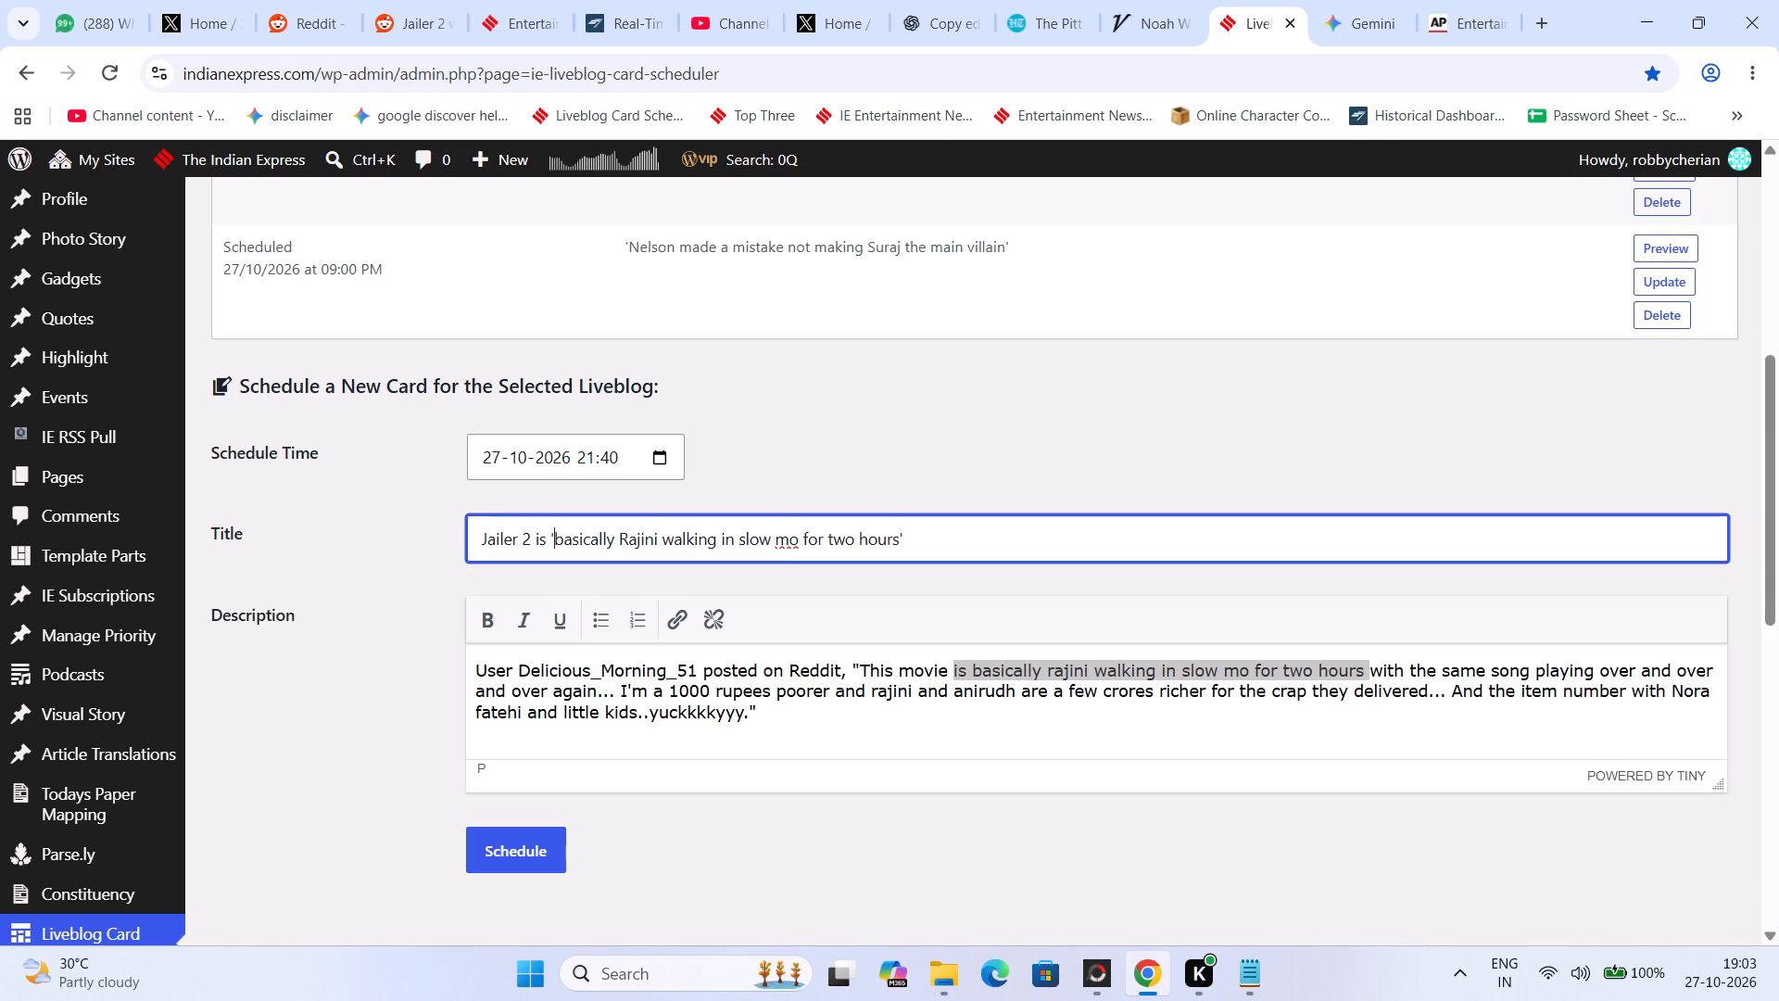
# Schedule the 21:40 card.
pyautogui.click(623, 696)
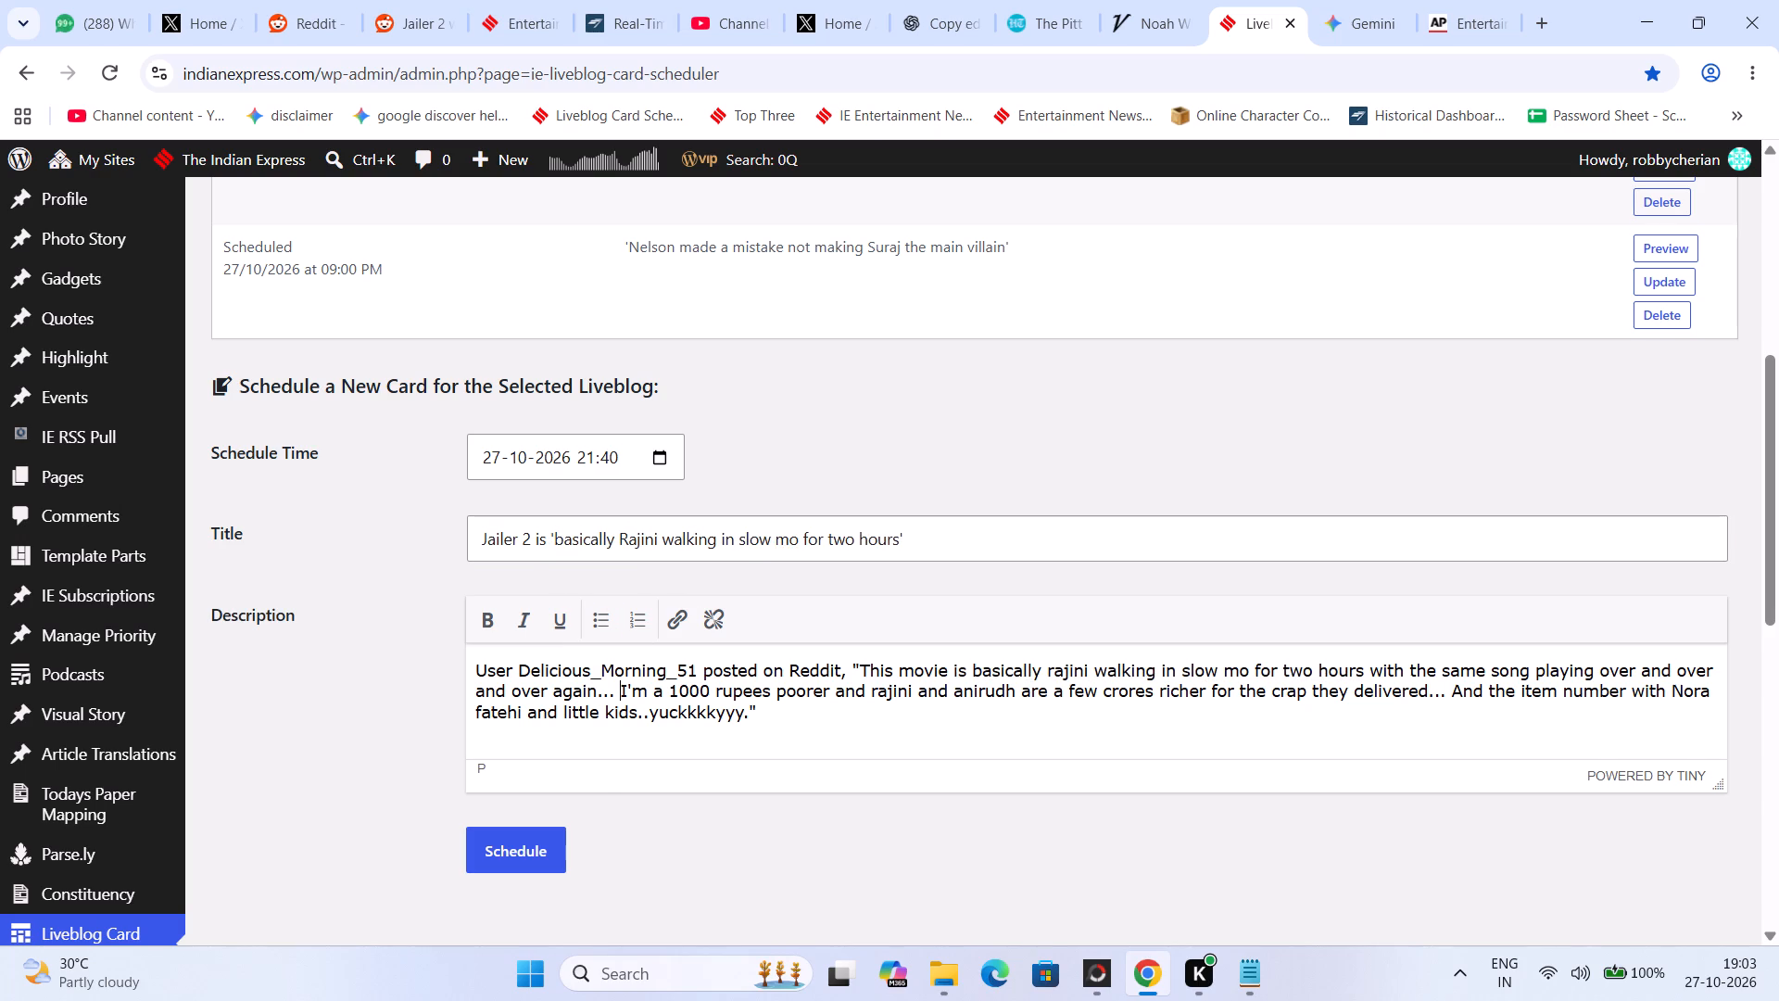
pyautogui.click(536, 866)
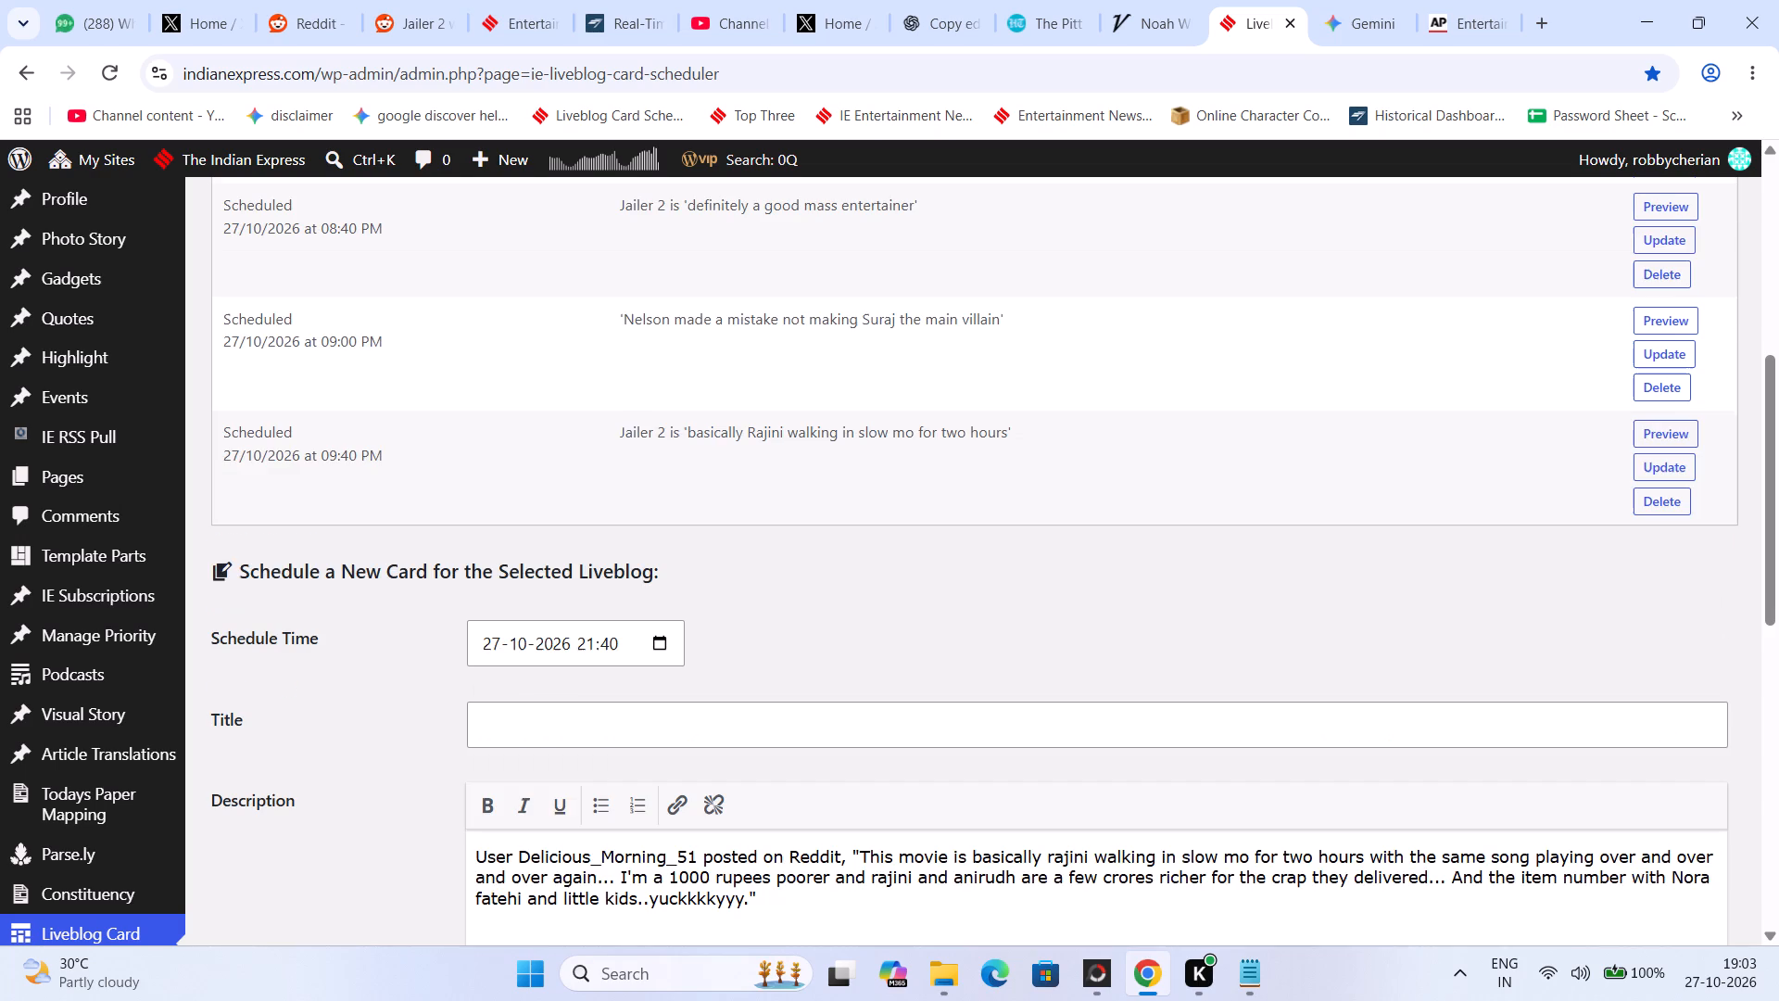
# Open the hour of the next new card's schedule time for editing.
pyautogui.click(581, 651)
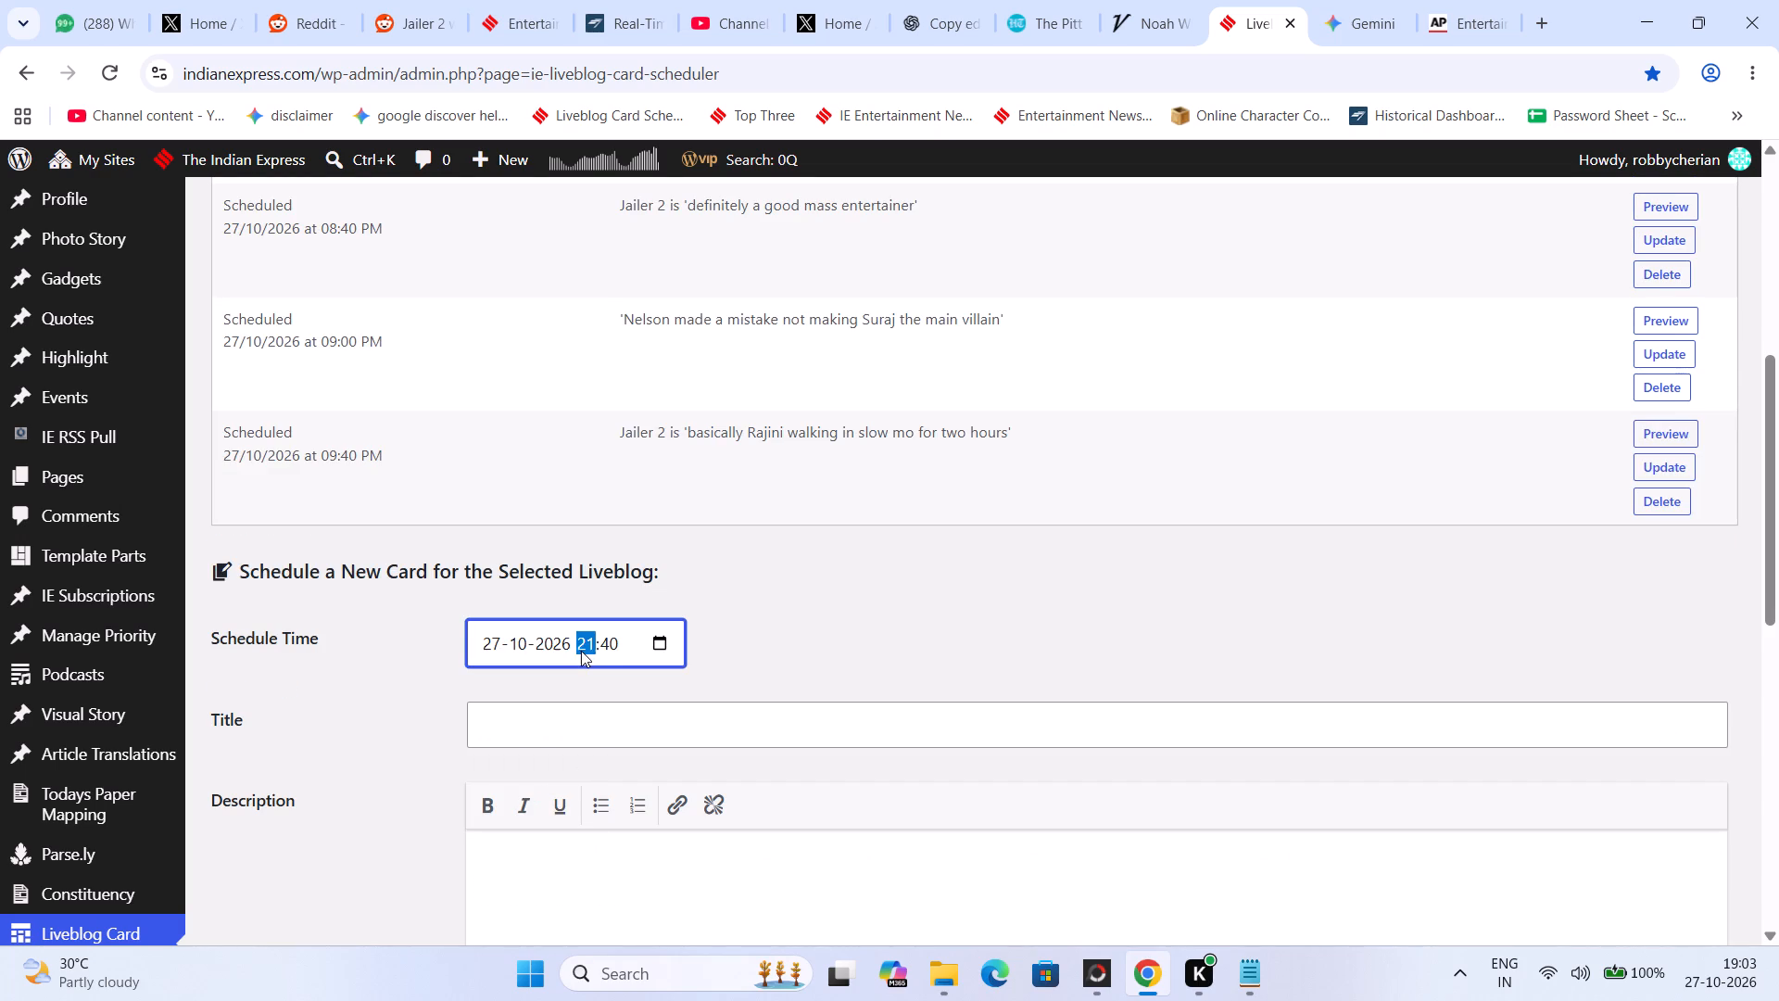
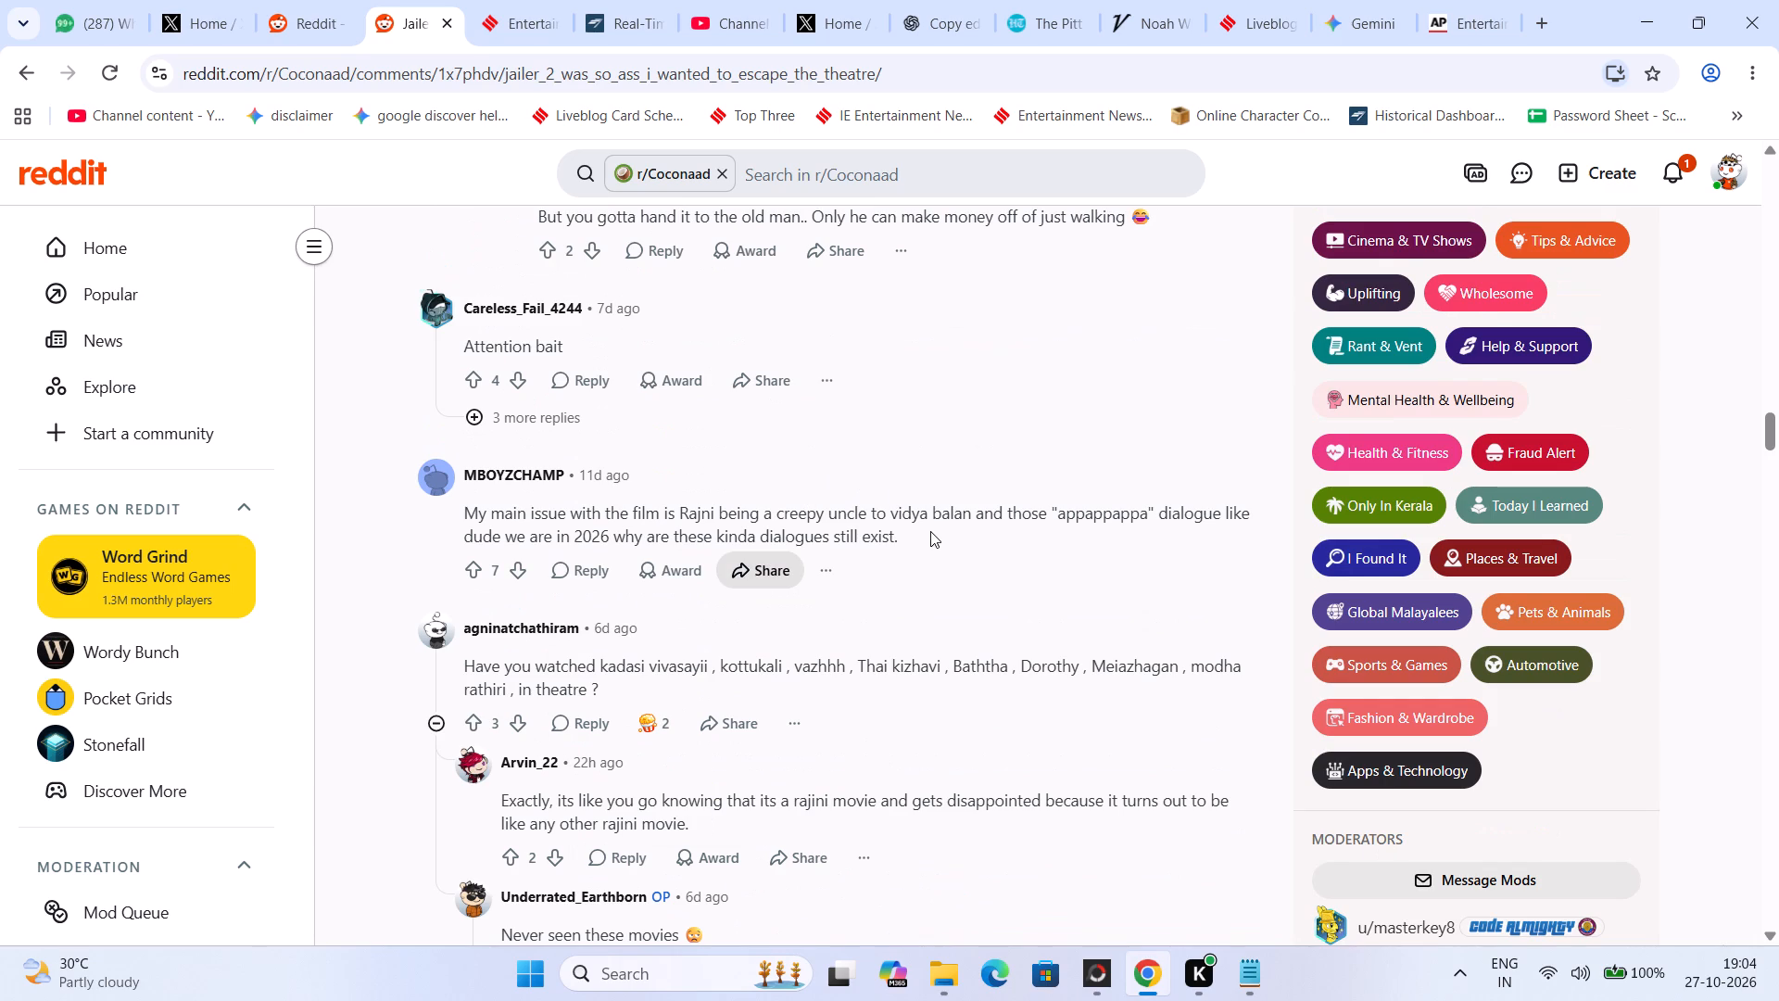
# Select the text of the Reddit comment criticising Rajni's "creepy uncle" behaviour to Vidya Balan and the "appappappa" dialogue.
pyautogui.moveTo(930, 531); pyautogui.dragTo(459, 516)
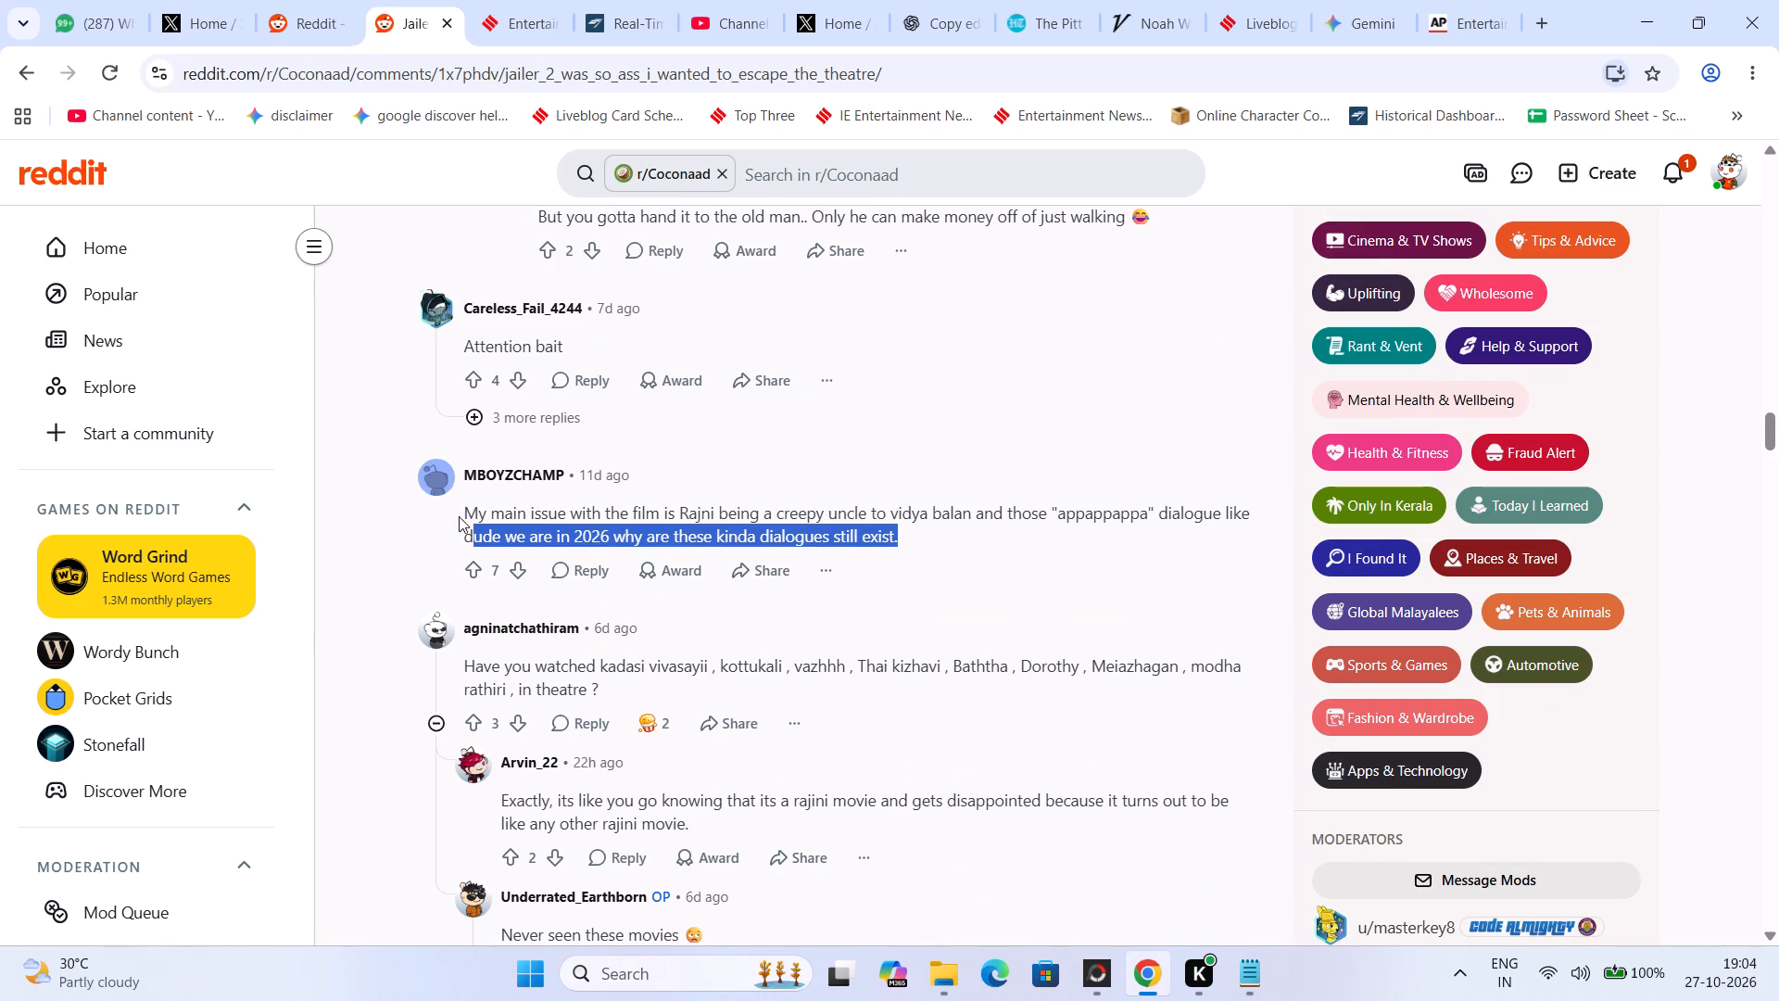
pyautogui.moveTo(459, 516); pyautogui.dragTo(461, 464)
pyautogui.hotkey('ctrl', 'c')
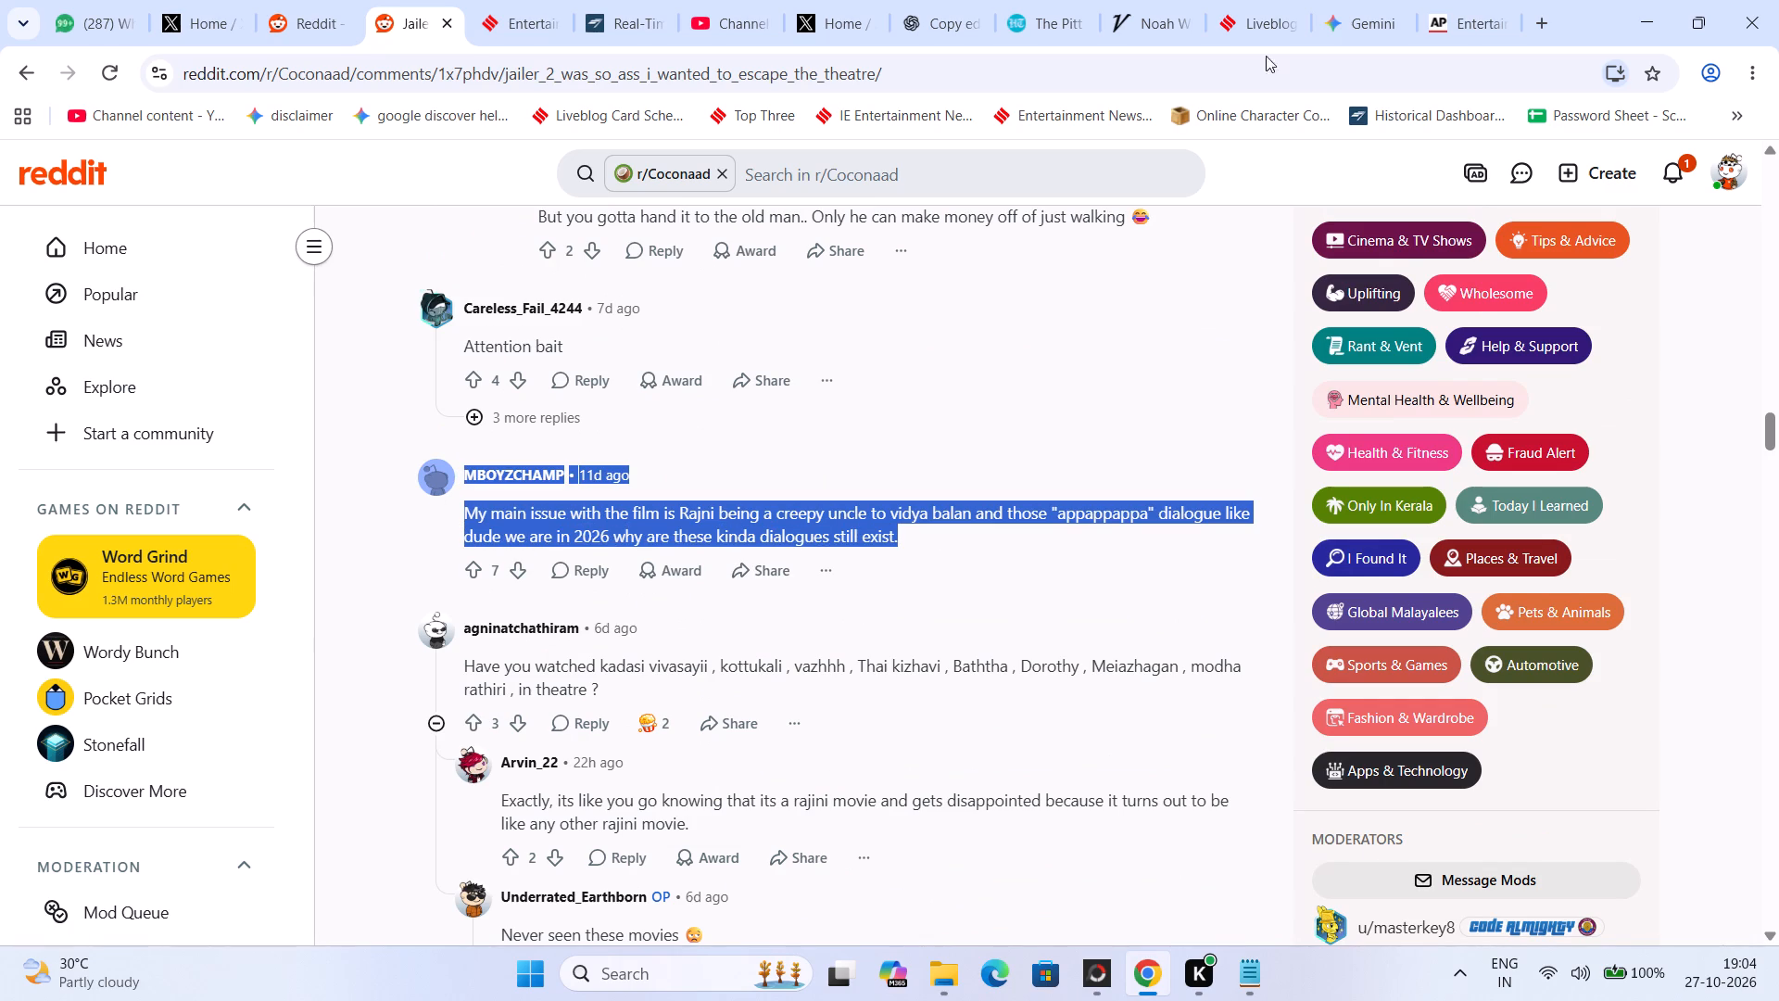
pyautogui.click(1235, 0)
pyautogui.click(539, 782)
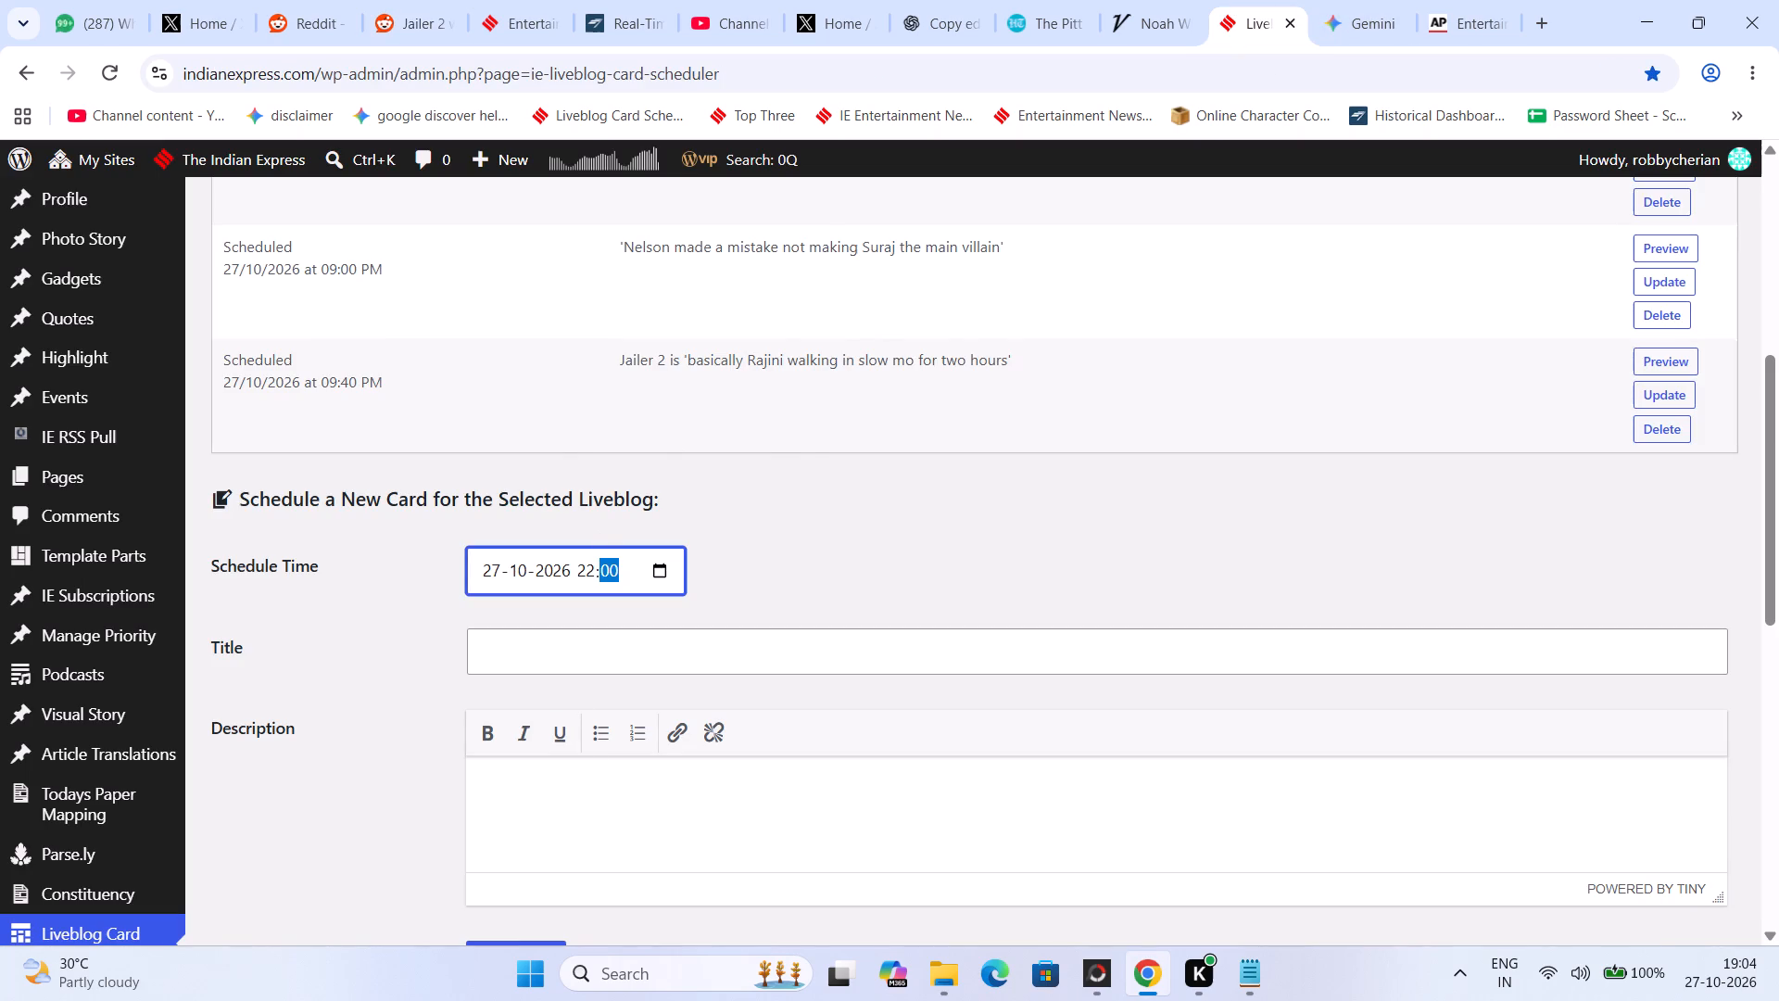
pyautogui.rightClick(539, 782)
pyautogui.click(619, 557)
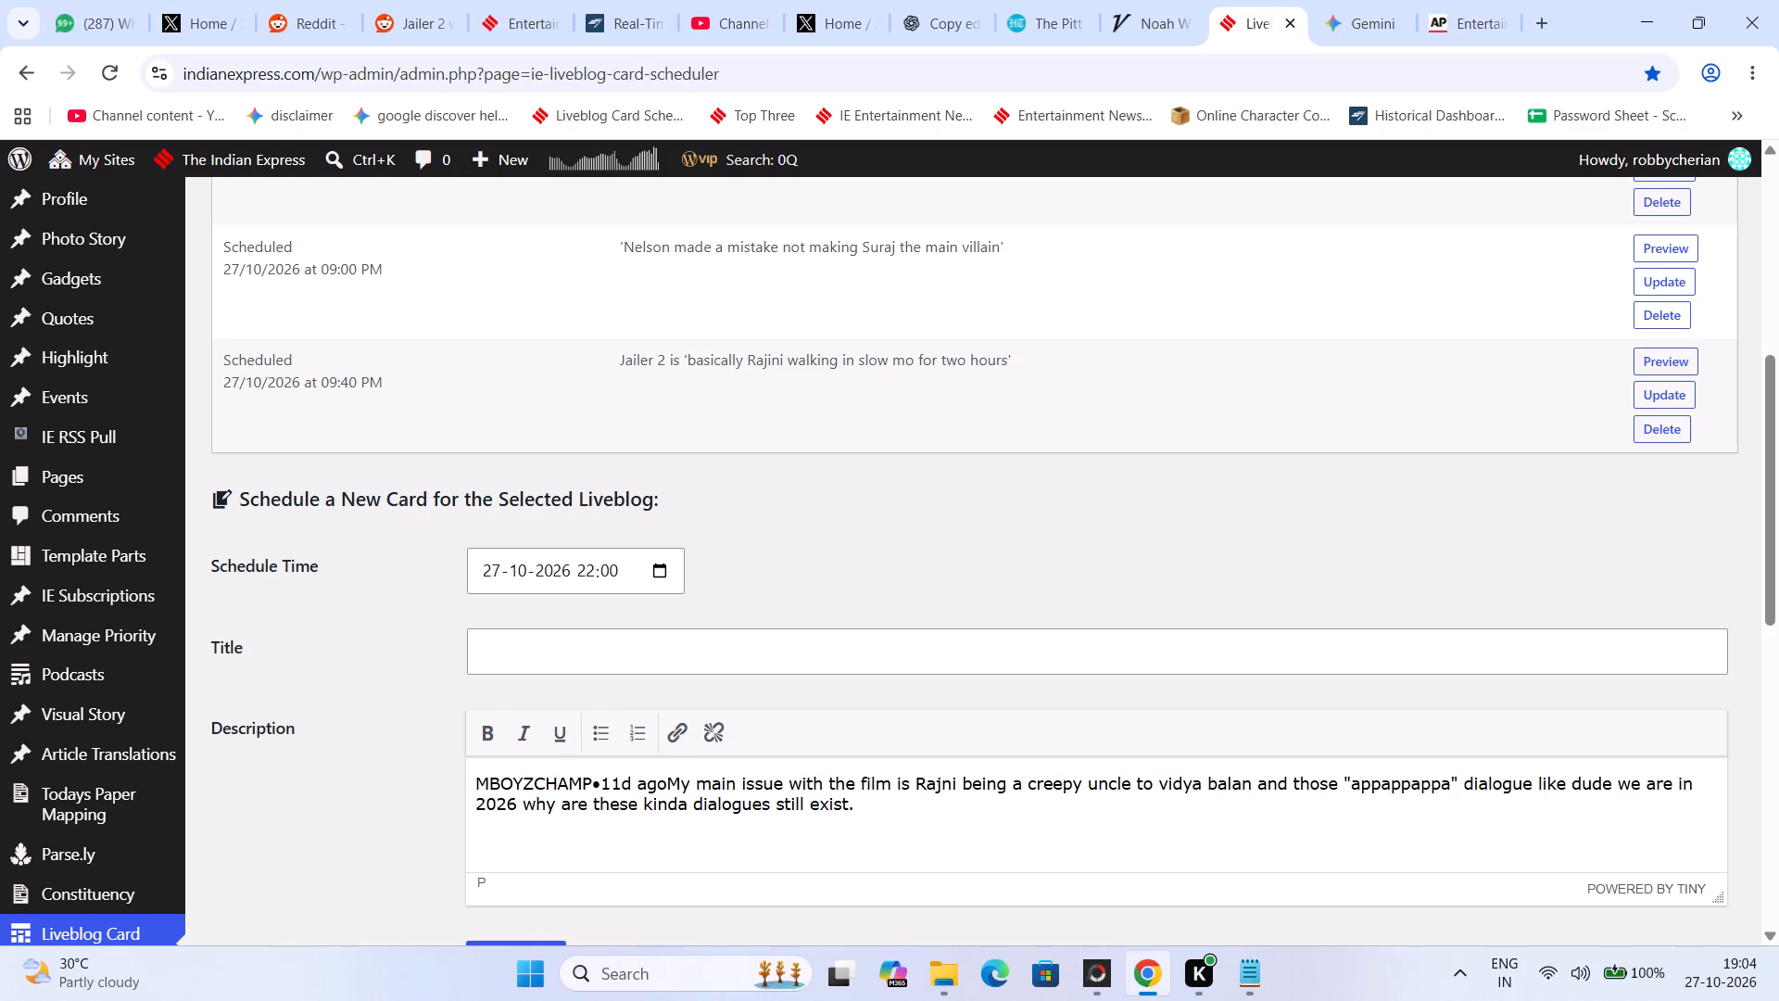
# Replace the bullet and "11d ago" after MBOYZCHAMP in the description with a space.
pyautogui.moveTo(593, 788); pyautogui.dragTo(663, 785)
pyautogui.press('space')
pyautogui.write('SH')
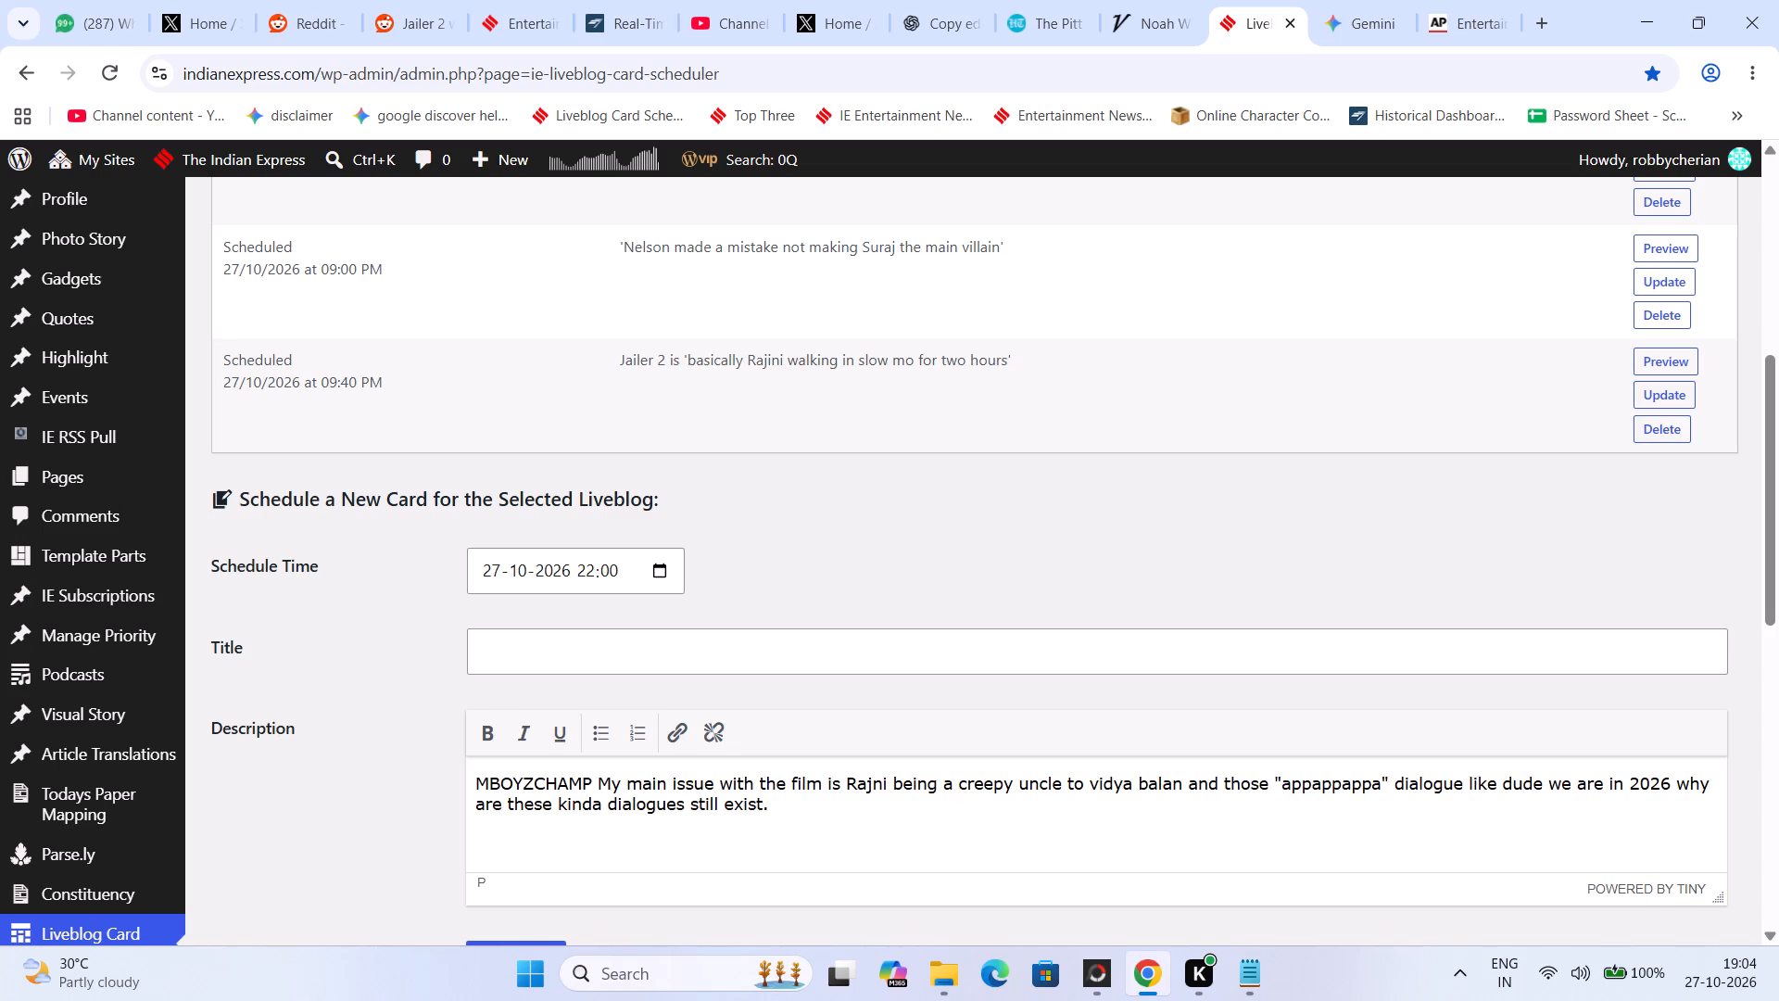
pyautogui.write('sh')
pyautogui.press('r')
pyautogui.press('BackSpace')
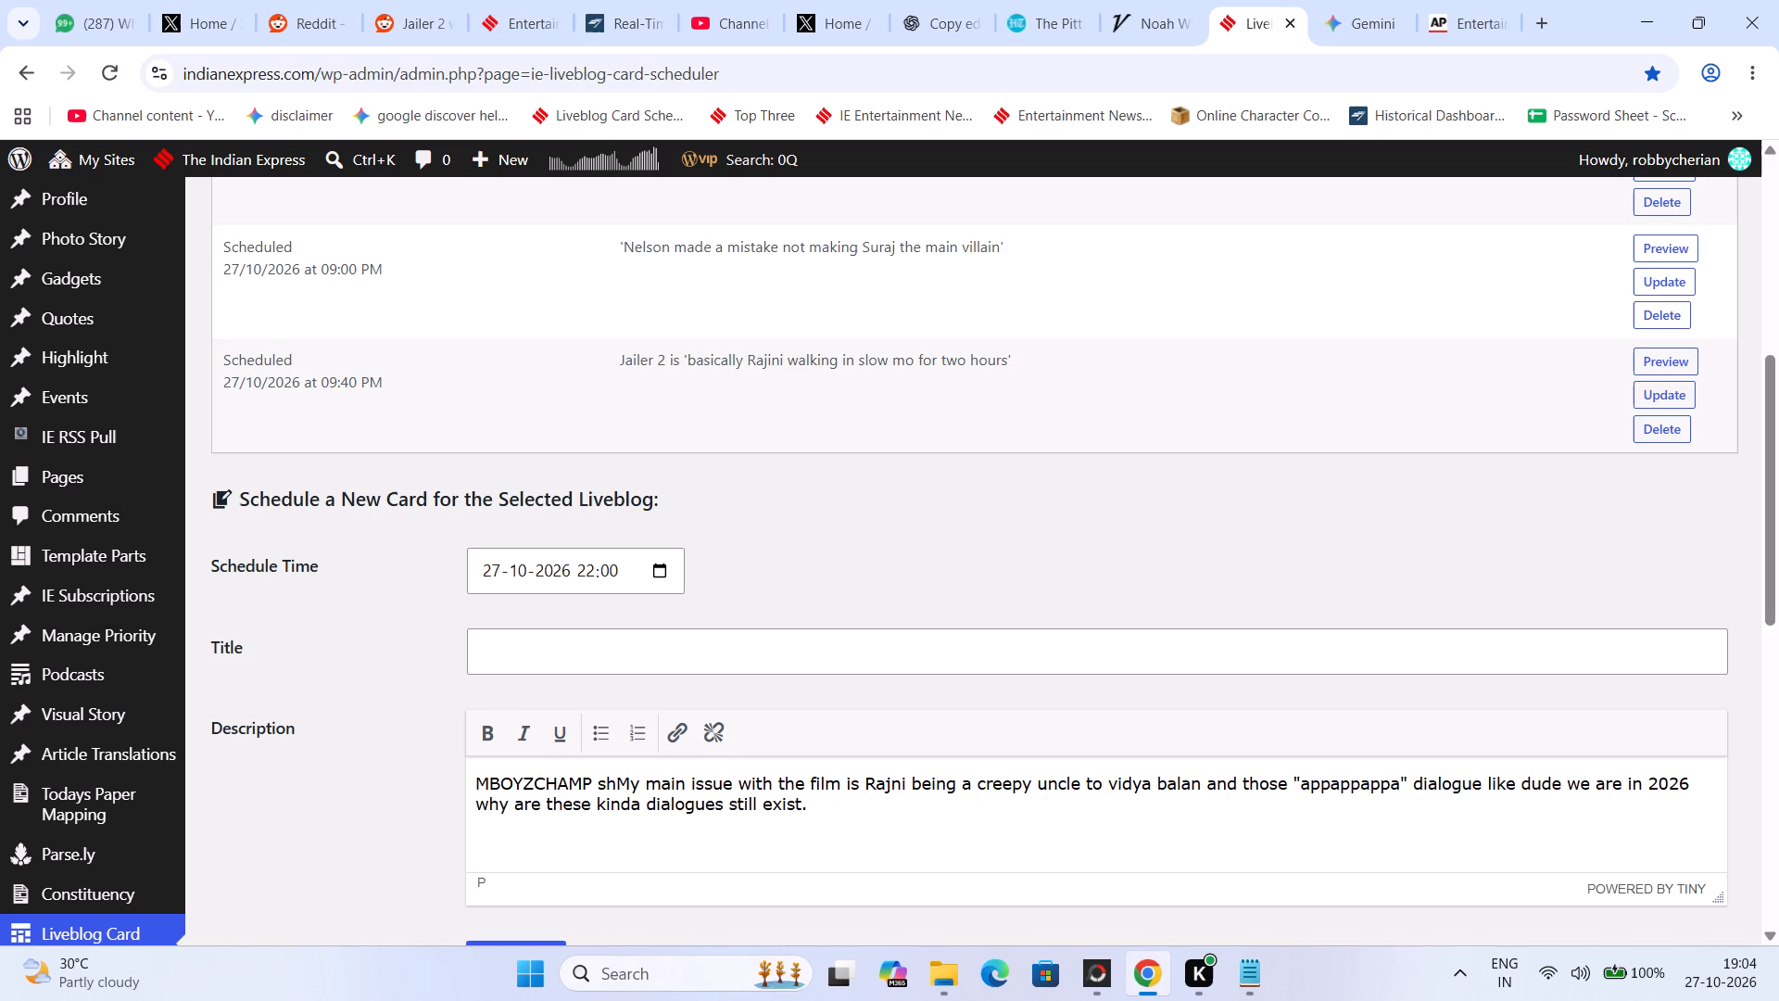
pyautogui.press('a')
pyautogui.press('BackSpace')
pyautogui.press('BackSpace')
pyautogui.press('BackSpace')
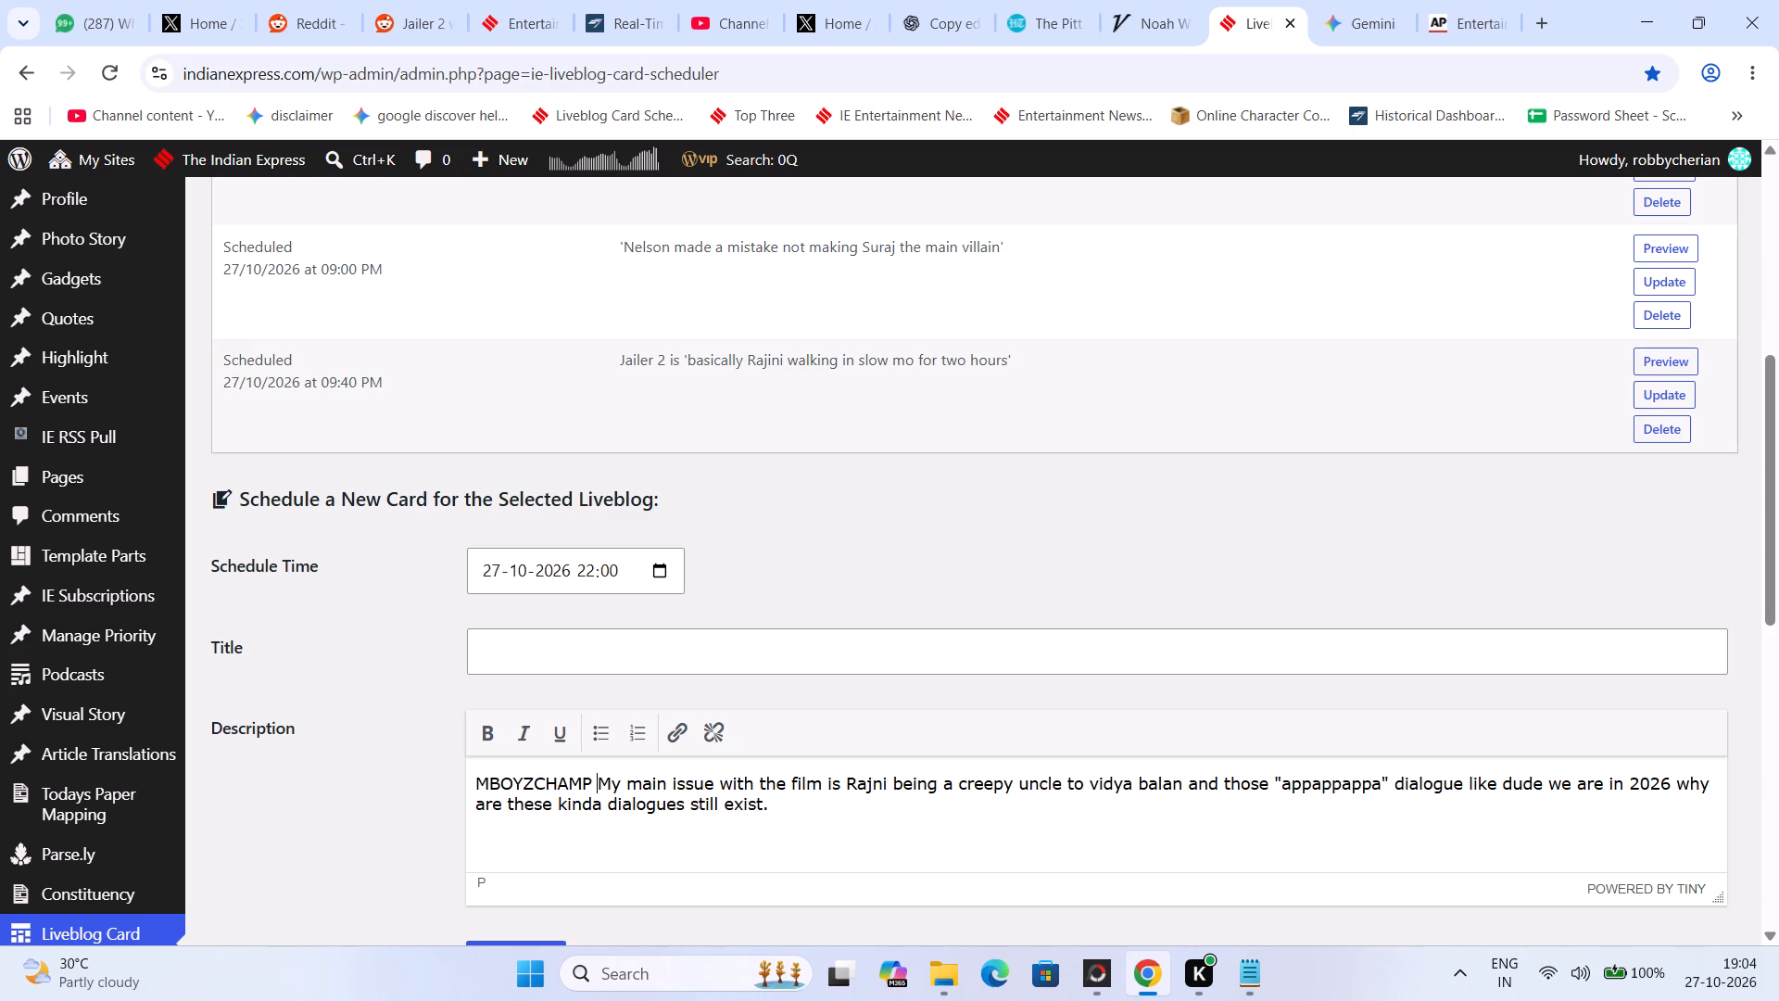
pyautogui.press('Left')
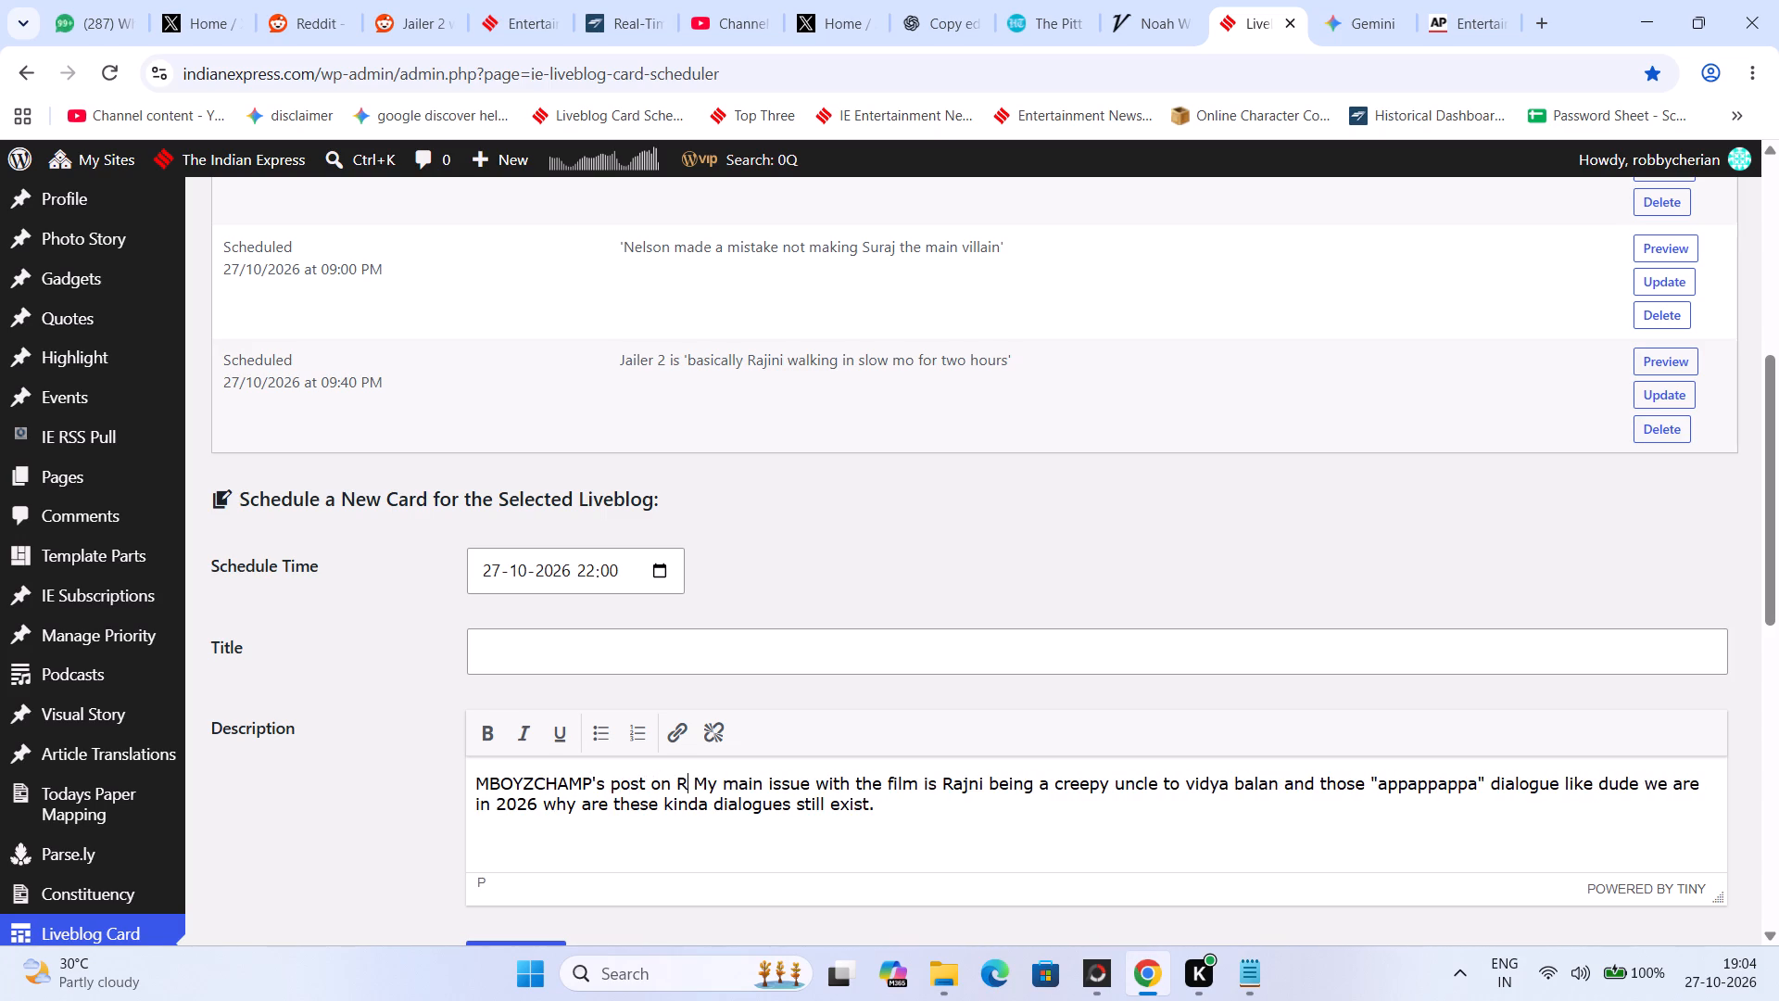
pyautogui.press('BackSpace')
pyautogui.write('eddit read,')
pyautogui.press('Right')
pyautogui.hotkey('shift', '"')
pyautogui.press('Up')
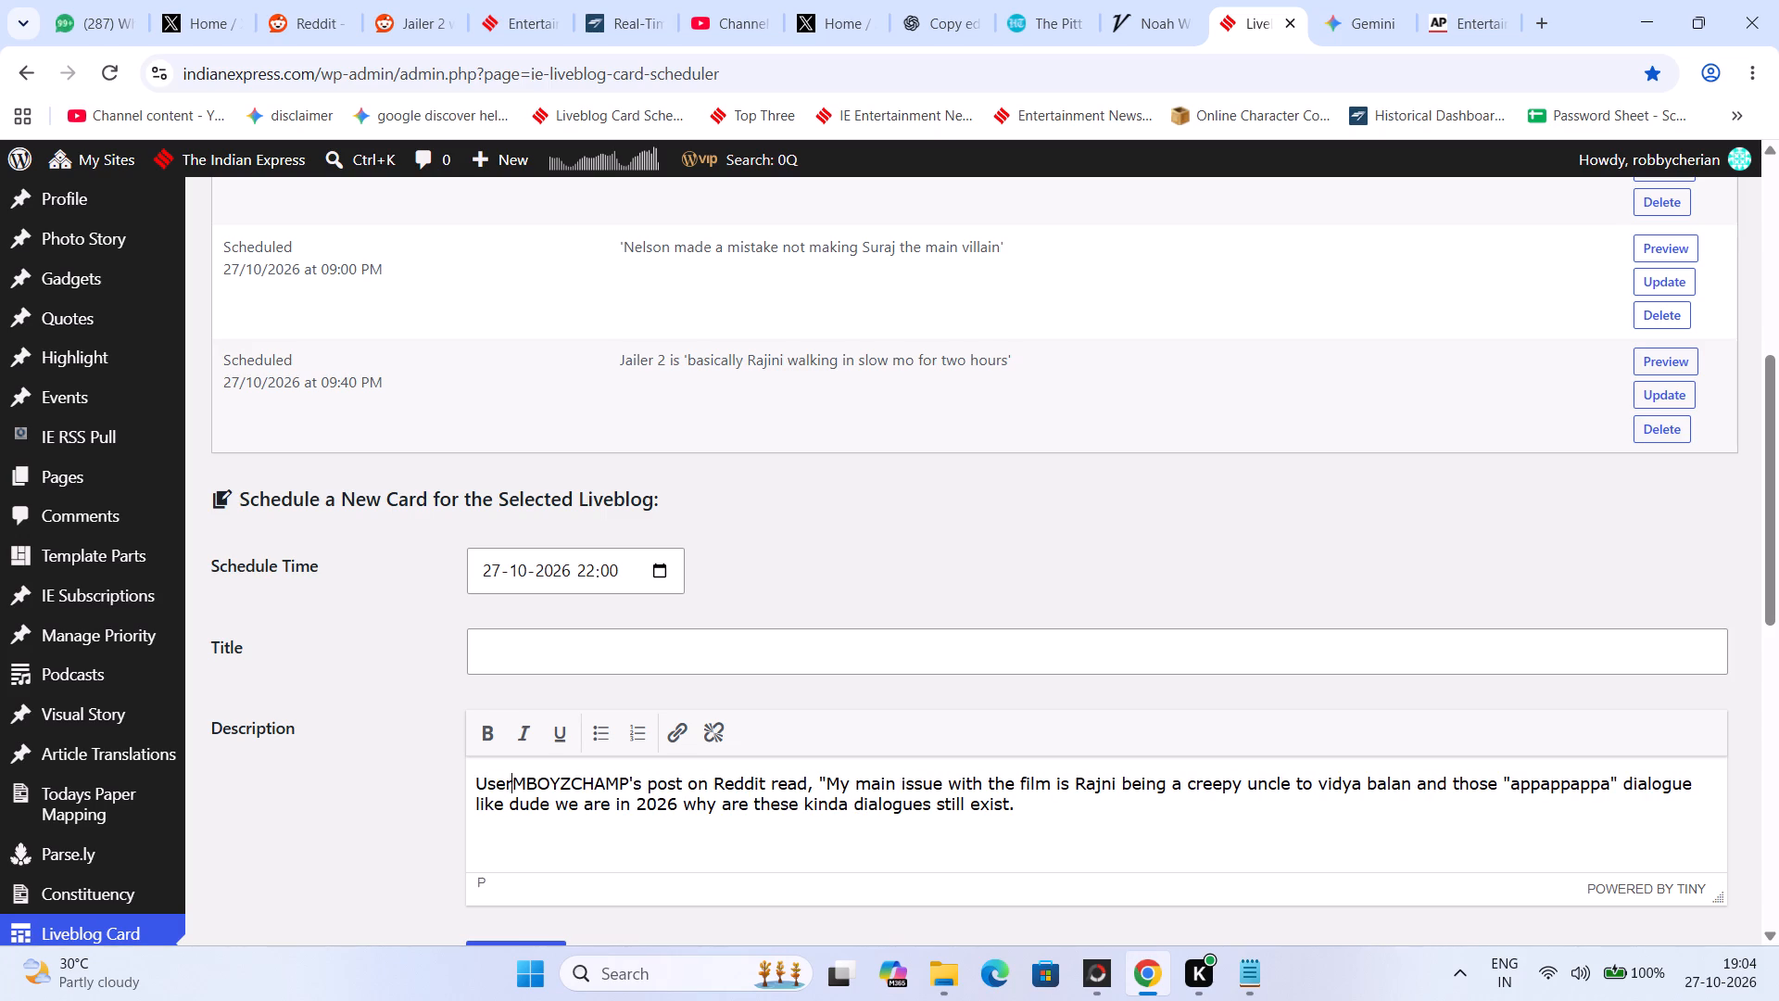
# Close the quoted Reddit comment at the end of the description with a double quotation mark.
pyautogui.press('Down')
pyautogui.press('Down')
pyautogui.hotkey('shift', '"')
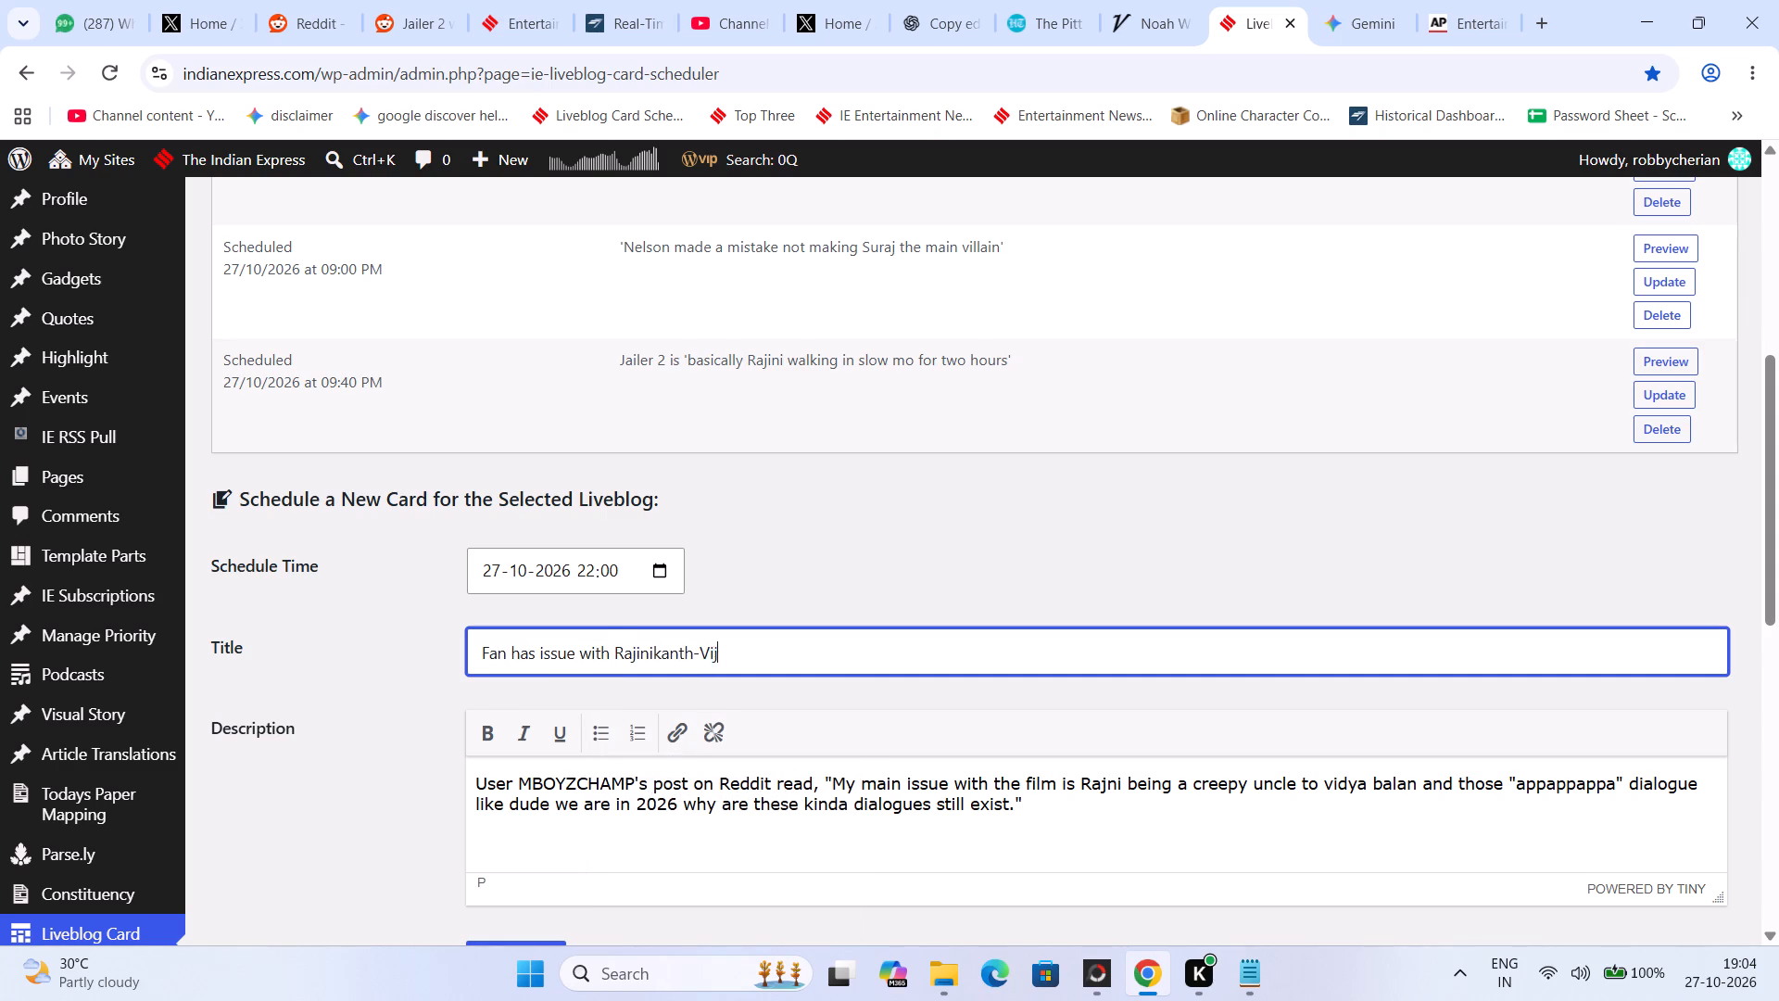
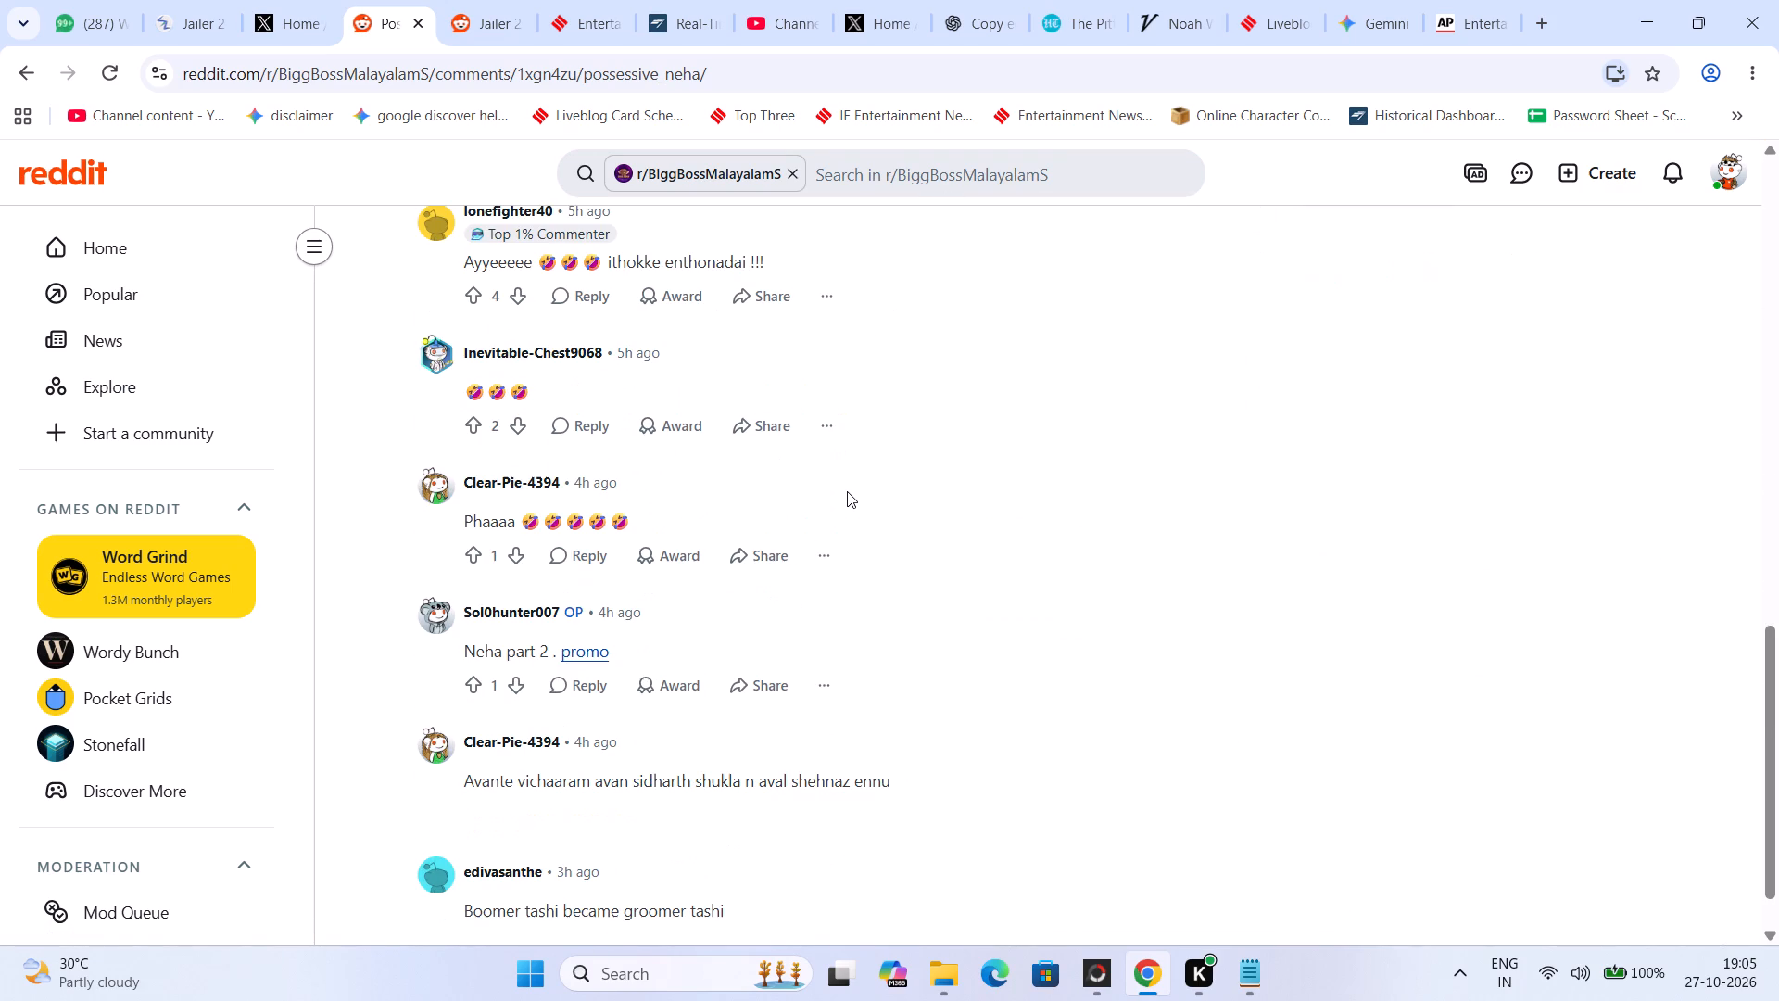
# Search Reddit for "bolly" without the r/BiggBossMalayalamS filter and open the r/BollyBlindsNGossip community.
pyautogui.scroll(-2, 847, 491)
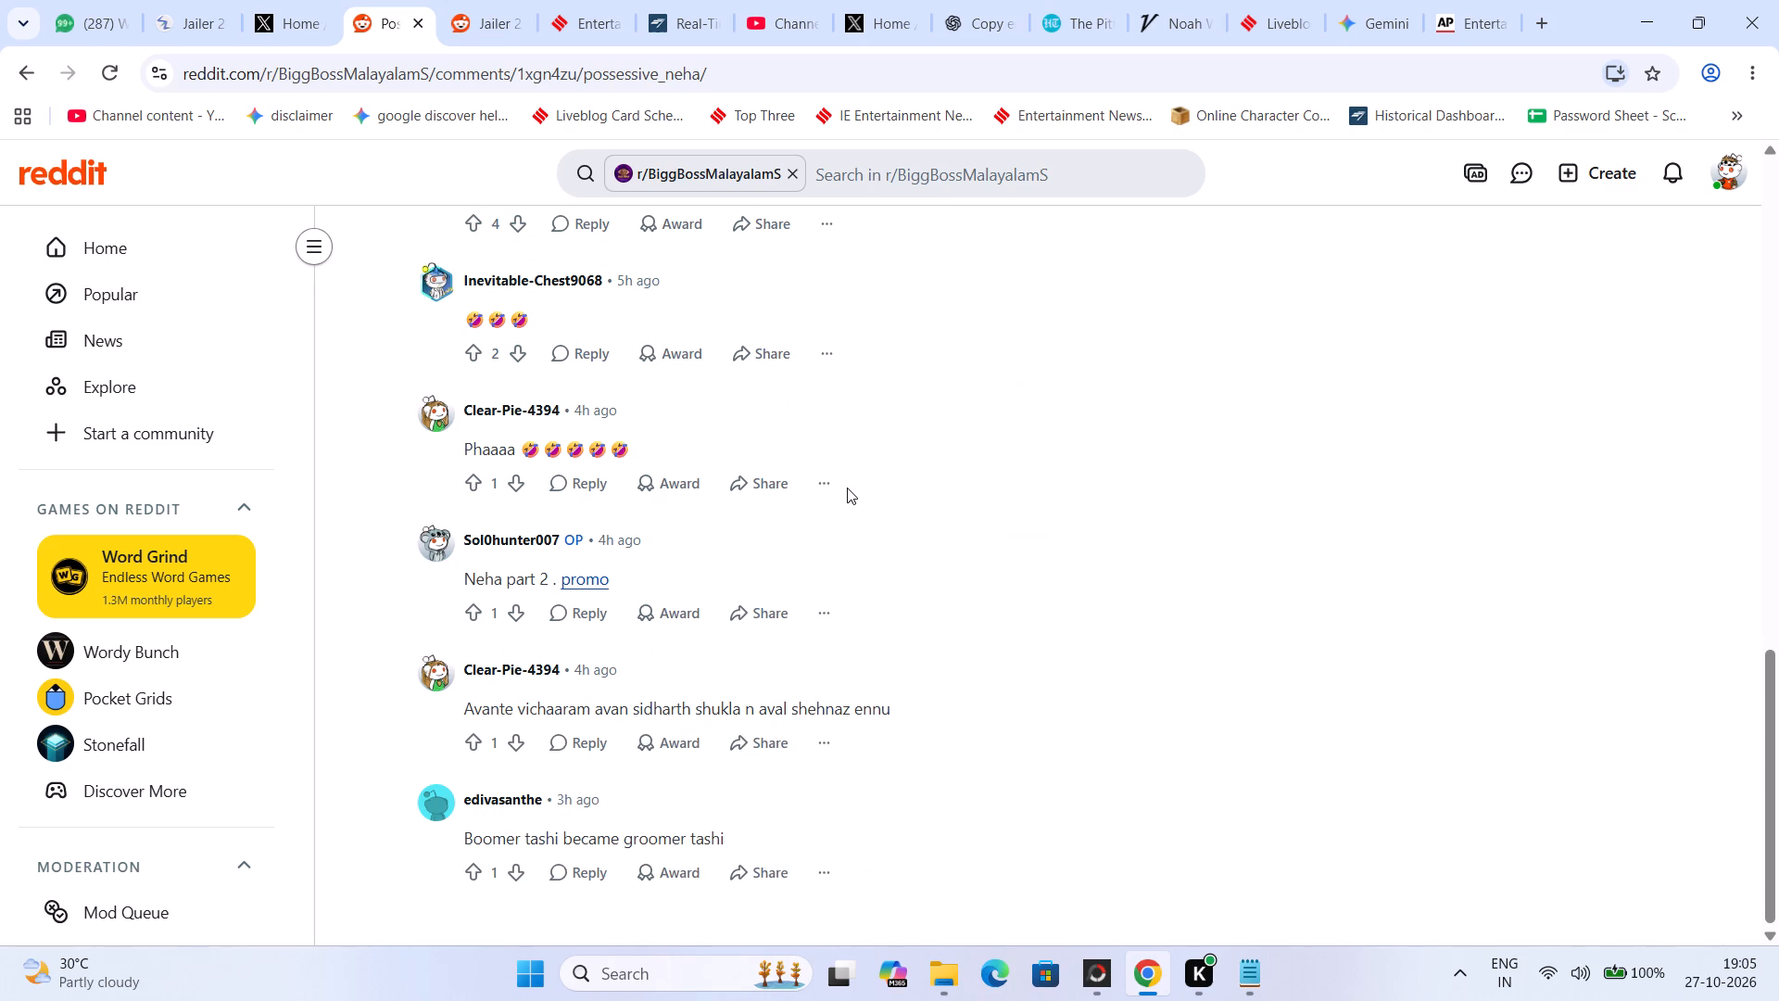
pyautogui.click(891, 180)
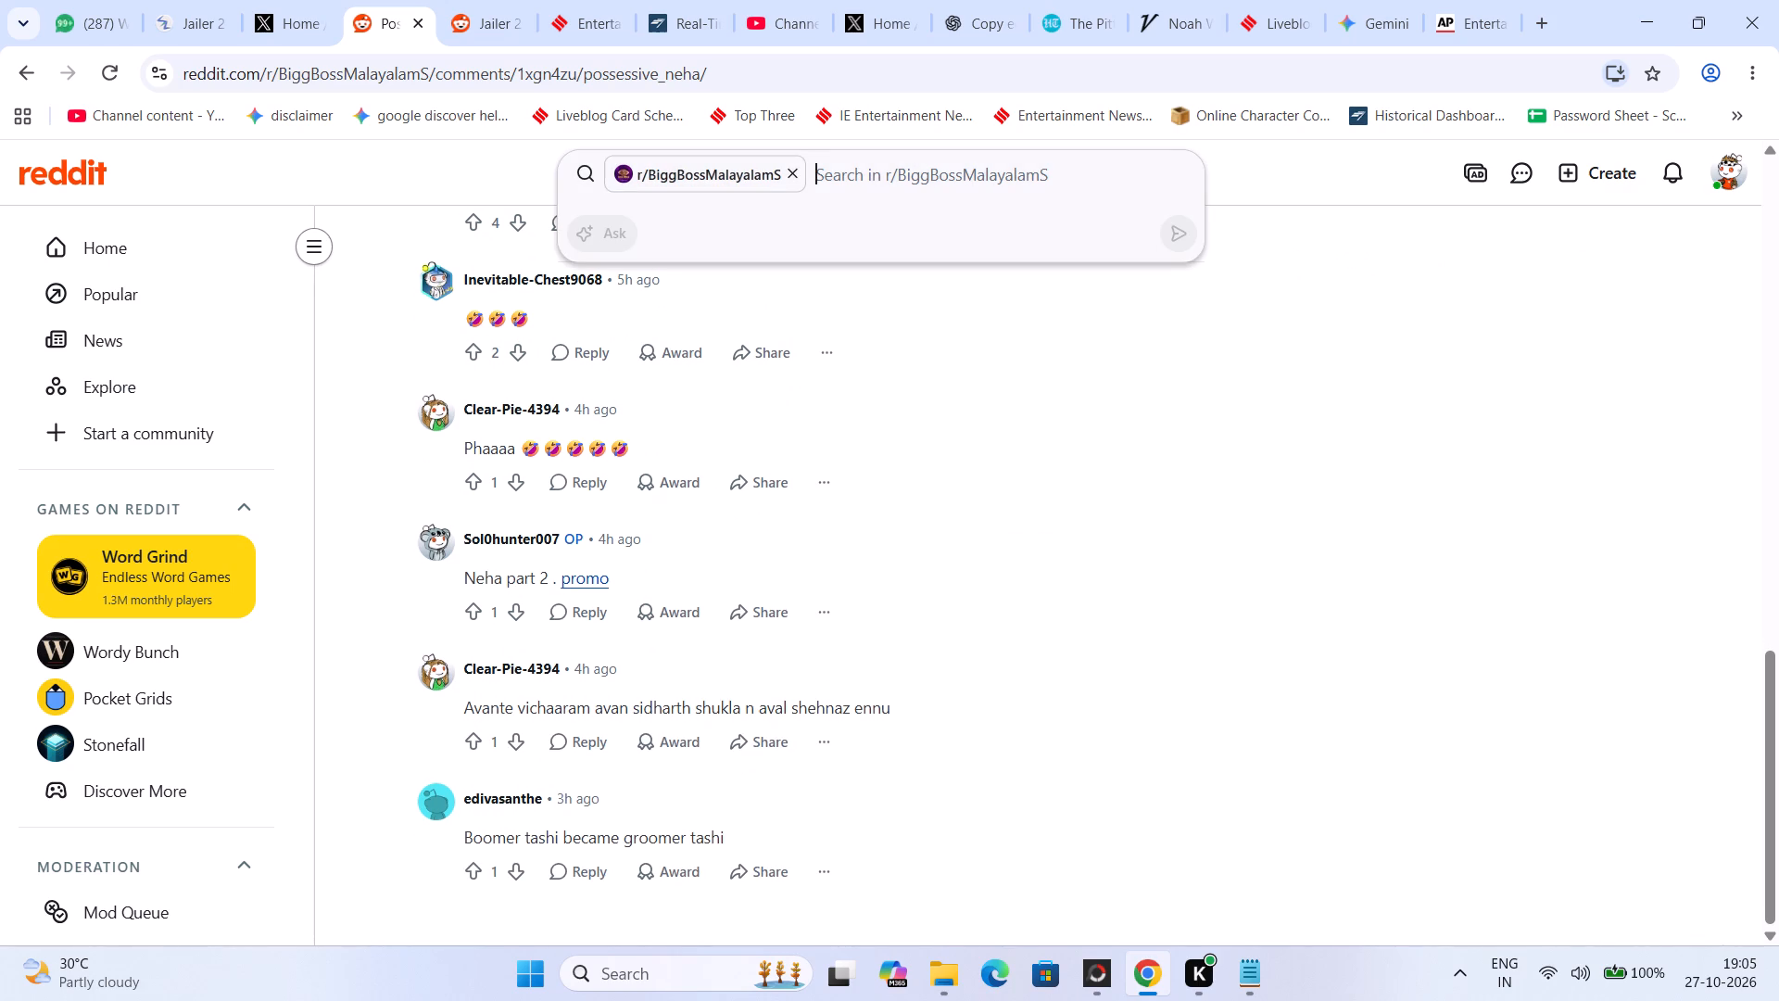
pyautogui.press('b')
pyautogui.press('o')
pyautogui.write('ll')
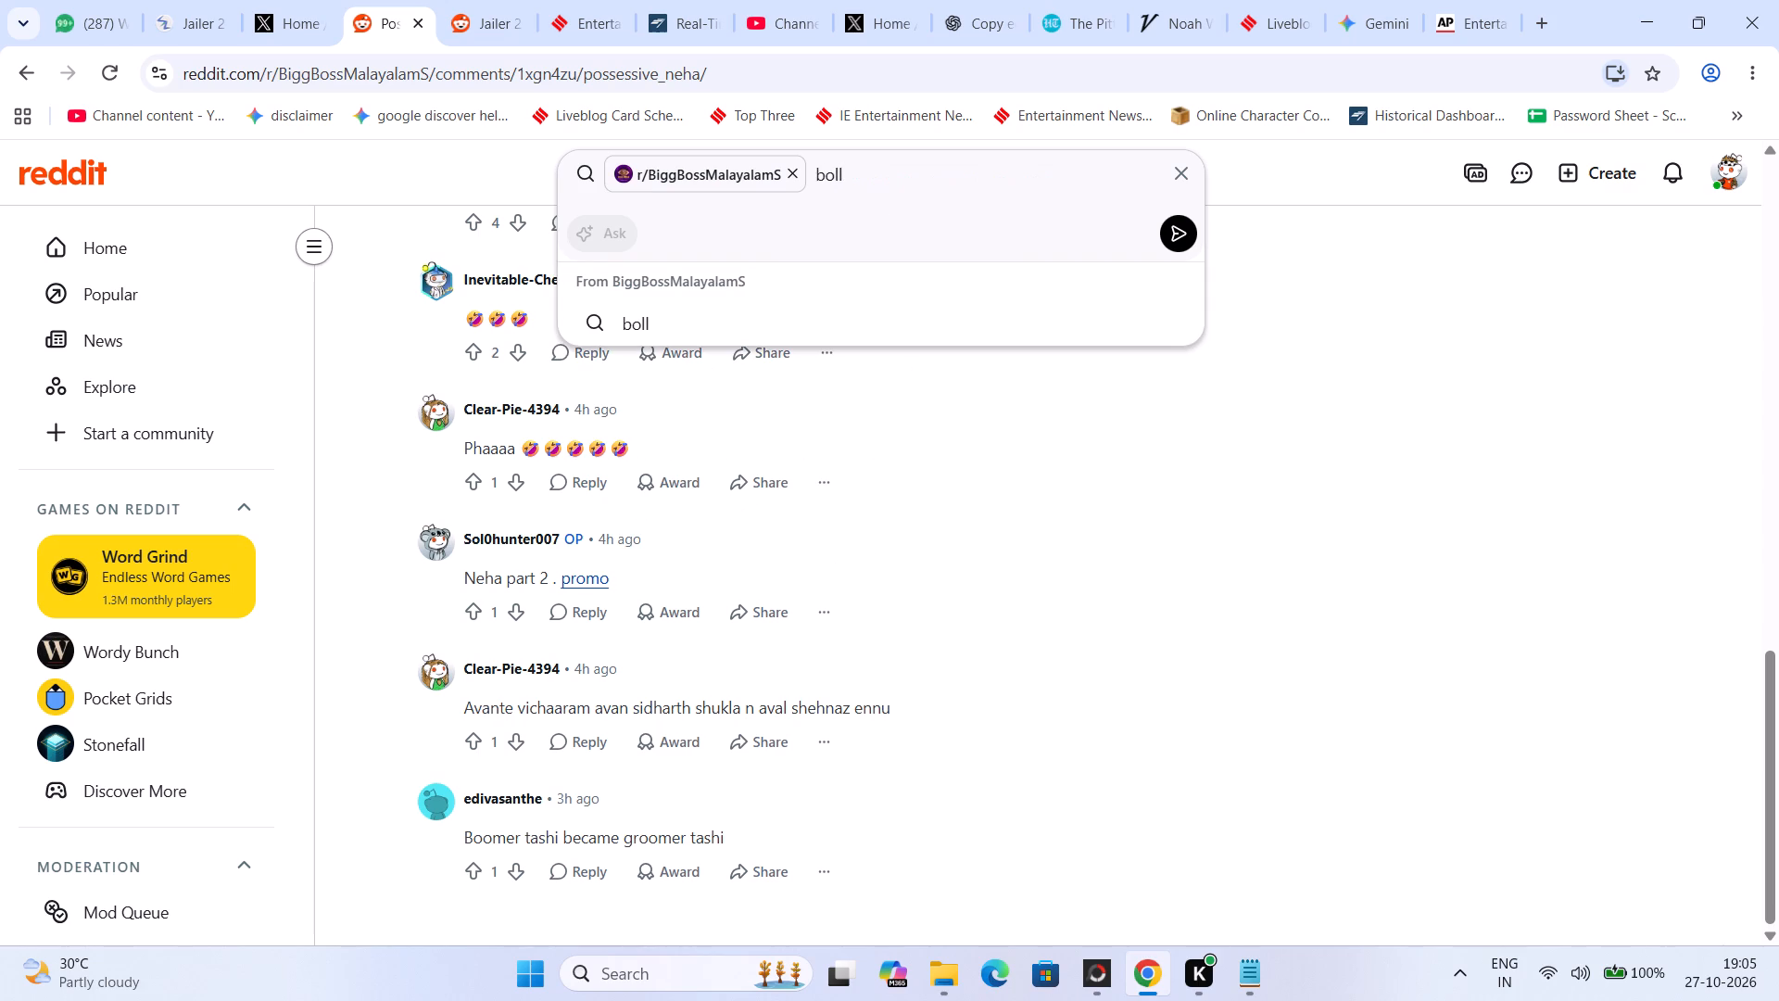
pyautogui.click(794, 182)
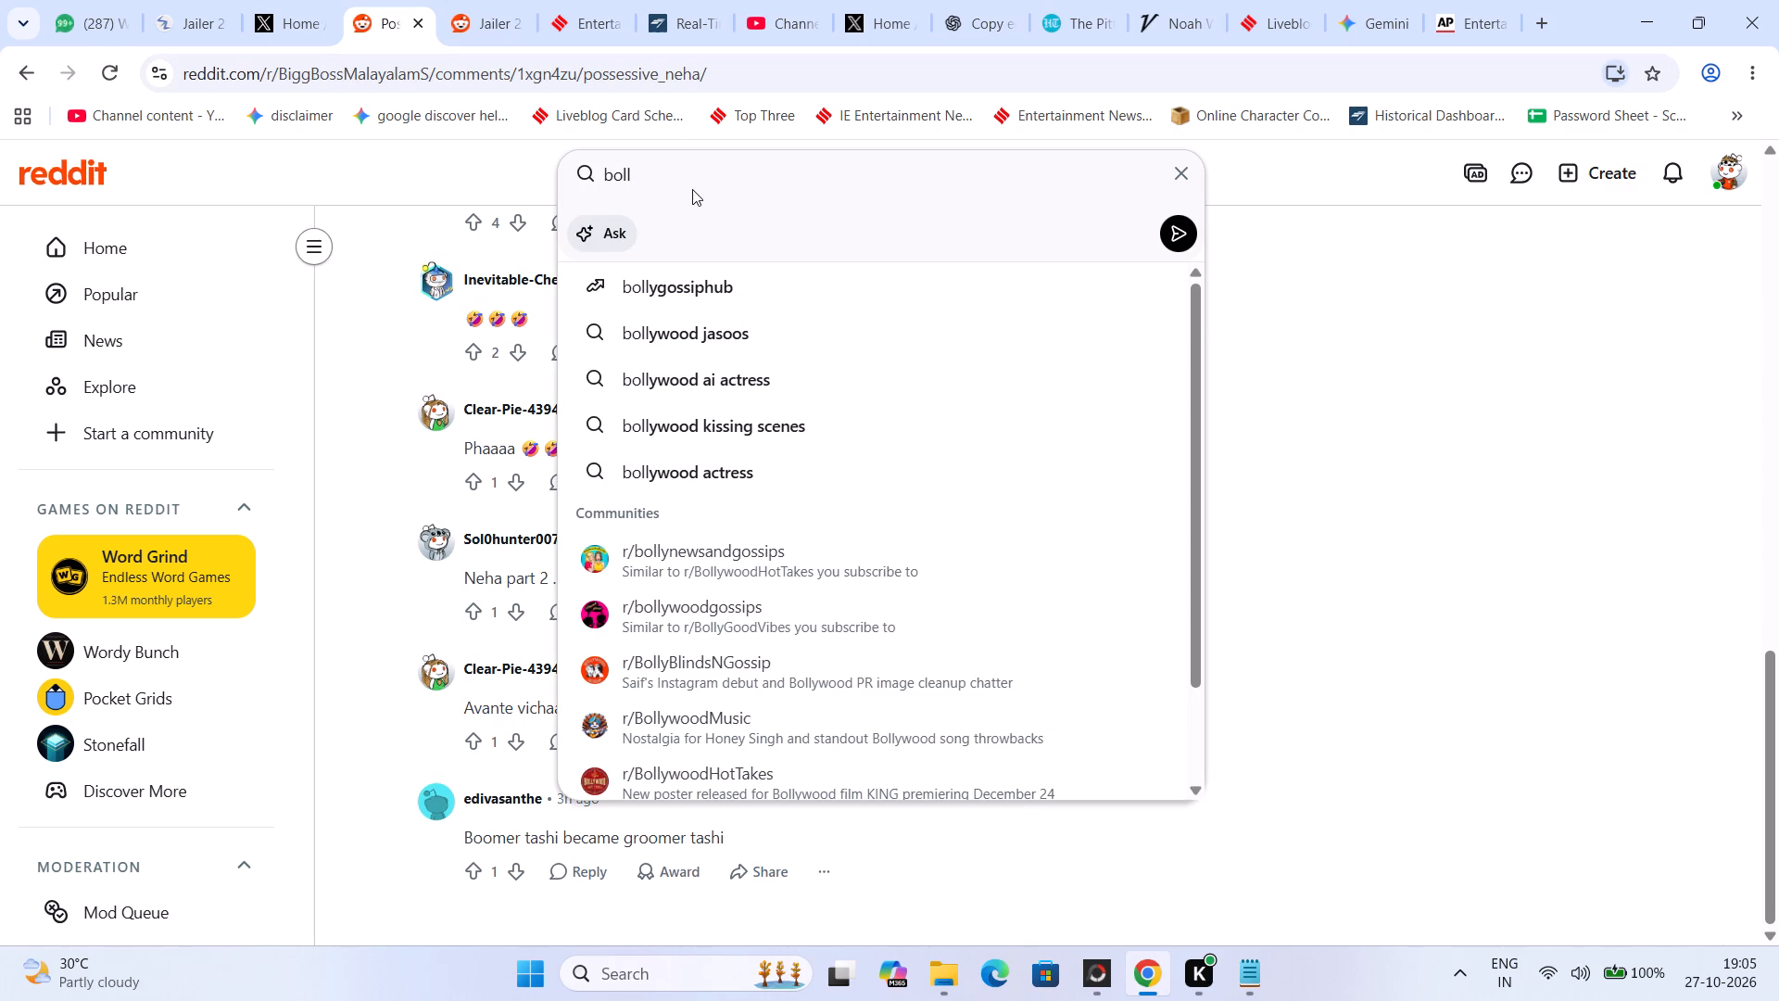
pyautogui.click(737, 184)
pyautogui.write('boll')
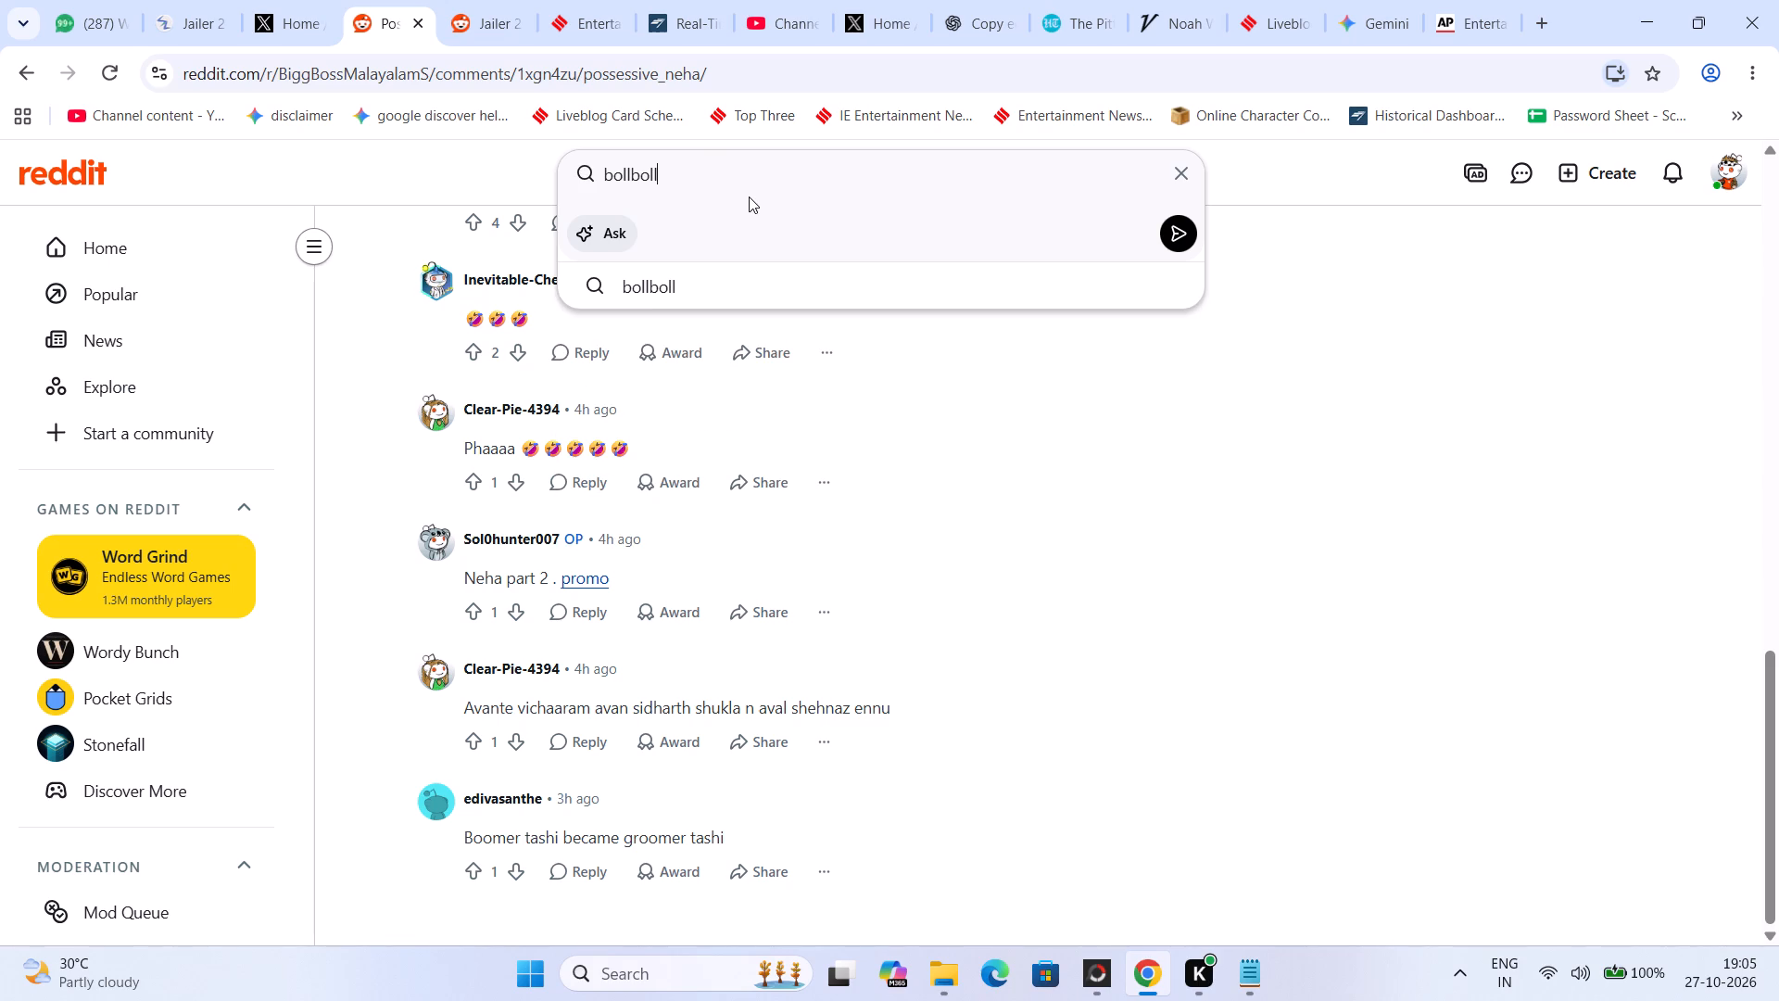
pyautogui.click(769, 180)
pyautogui.click(702, 179)
pyautogui.moveTo(634, 178); pyautogui.dragTo(779, 177)
pyautogui.press('y')
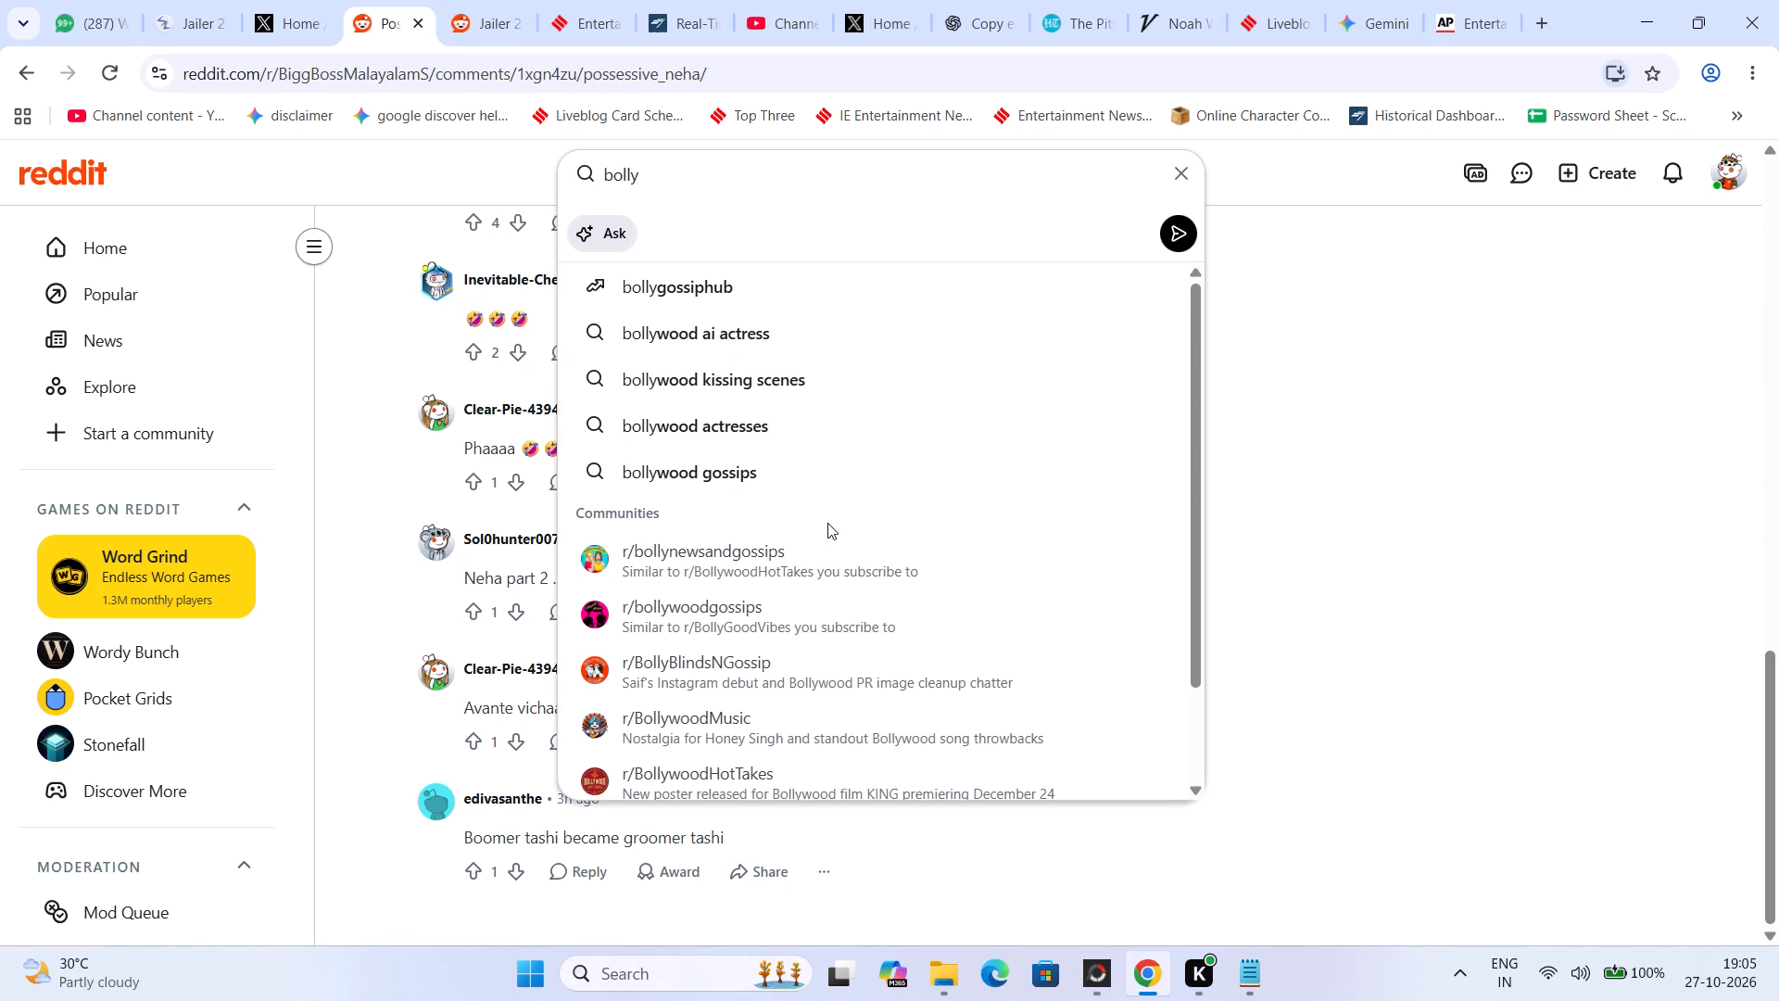
pyautogui.click(789, 667)
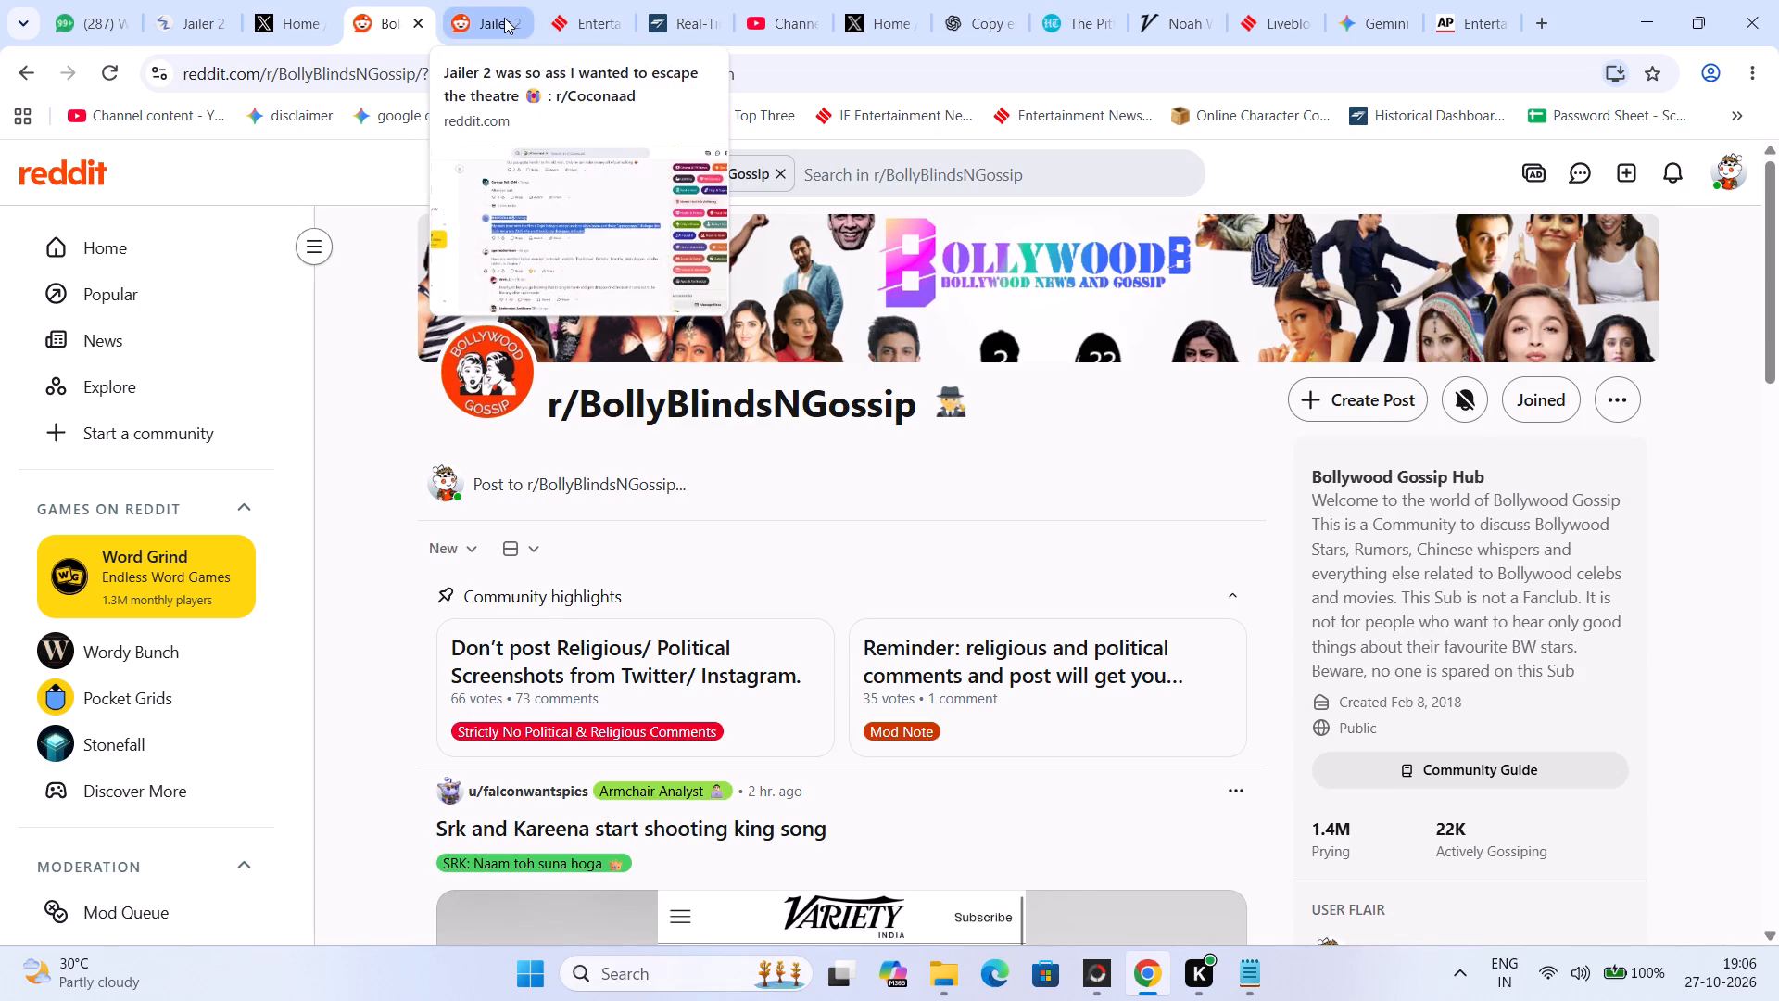
# Look through the newest posts in the r/BollyBlindsNGossip feed for film and celebrity discussions.
pyautogui.scroll(-3, 581, 517)
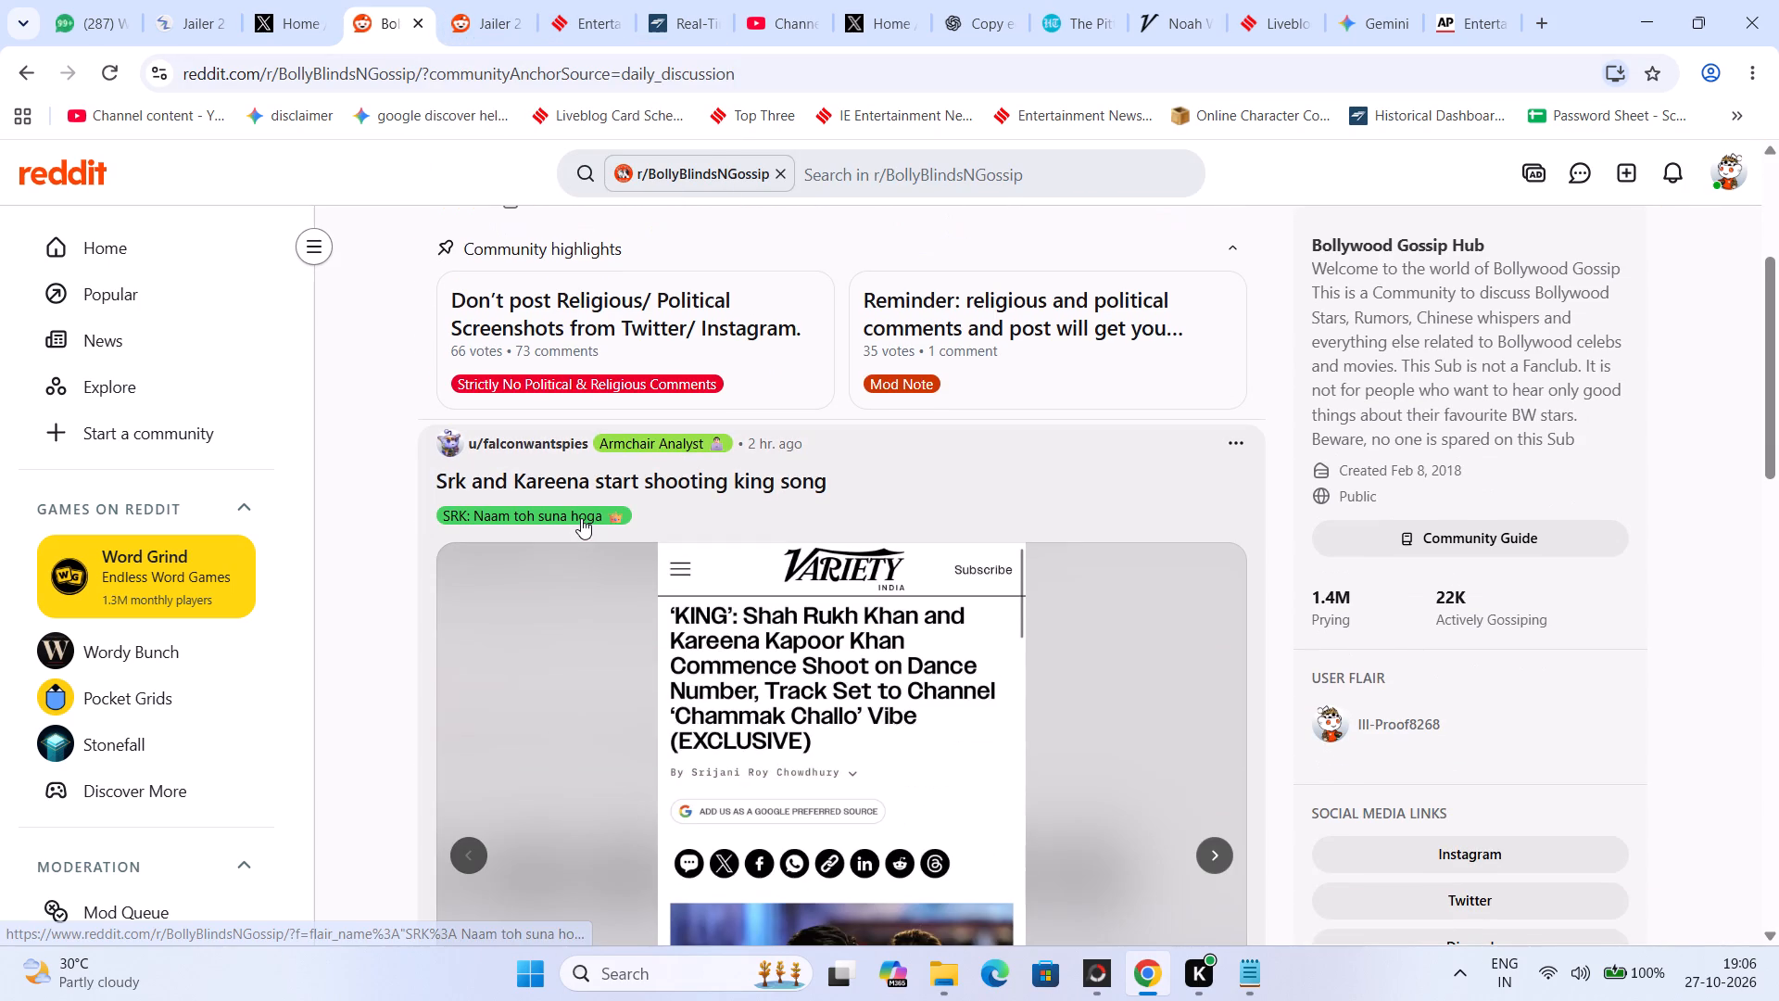
pyautogui.scroll(-3, 581, 518)
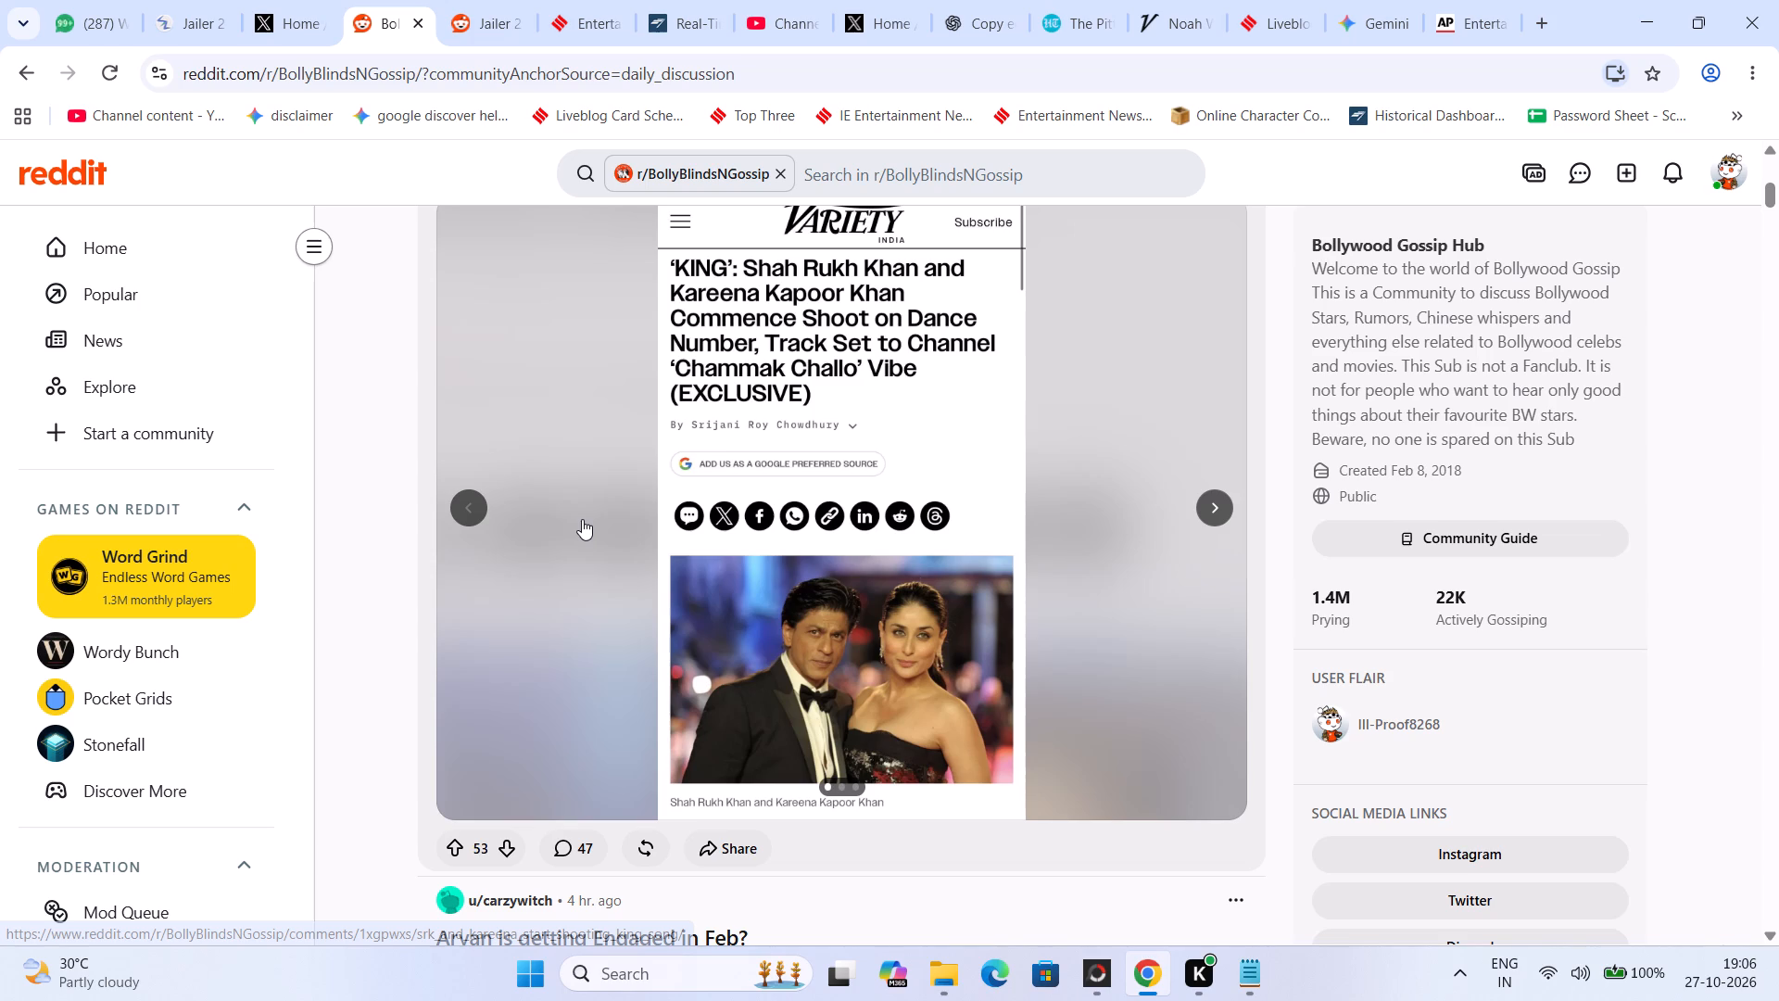
pyautogui.scroll(2, 582, 519)
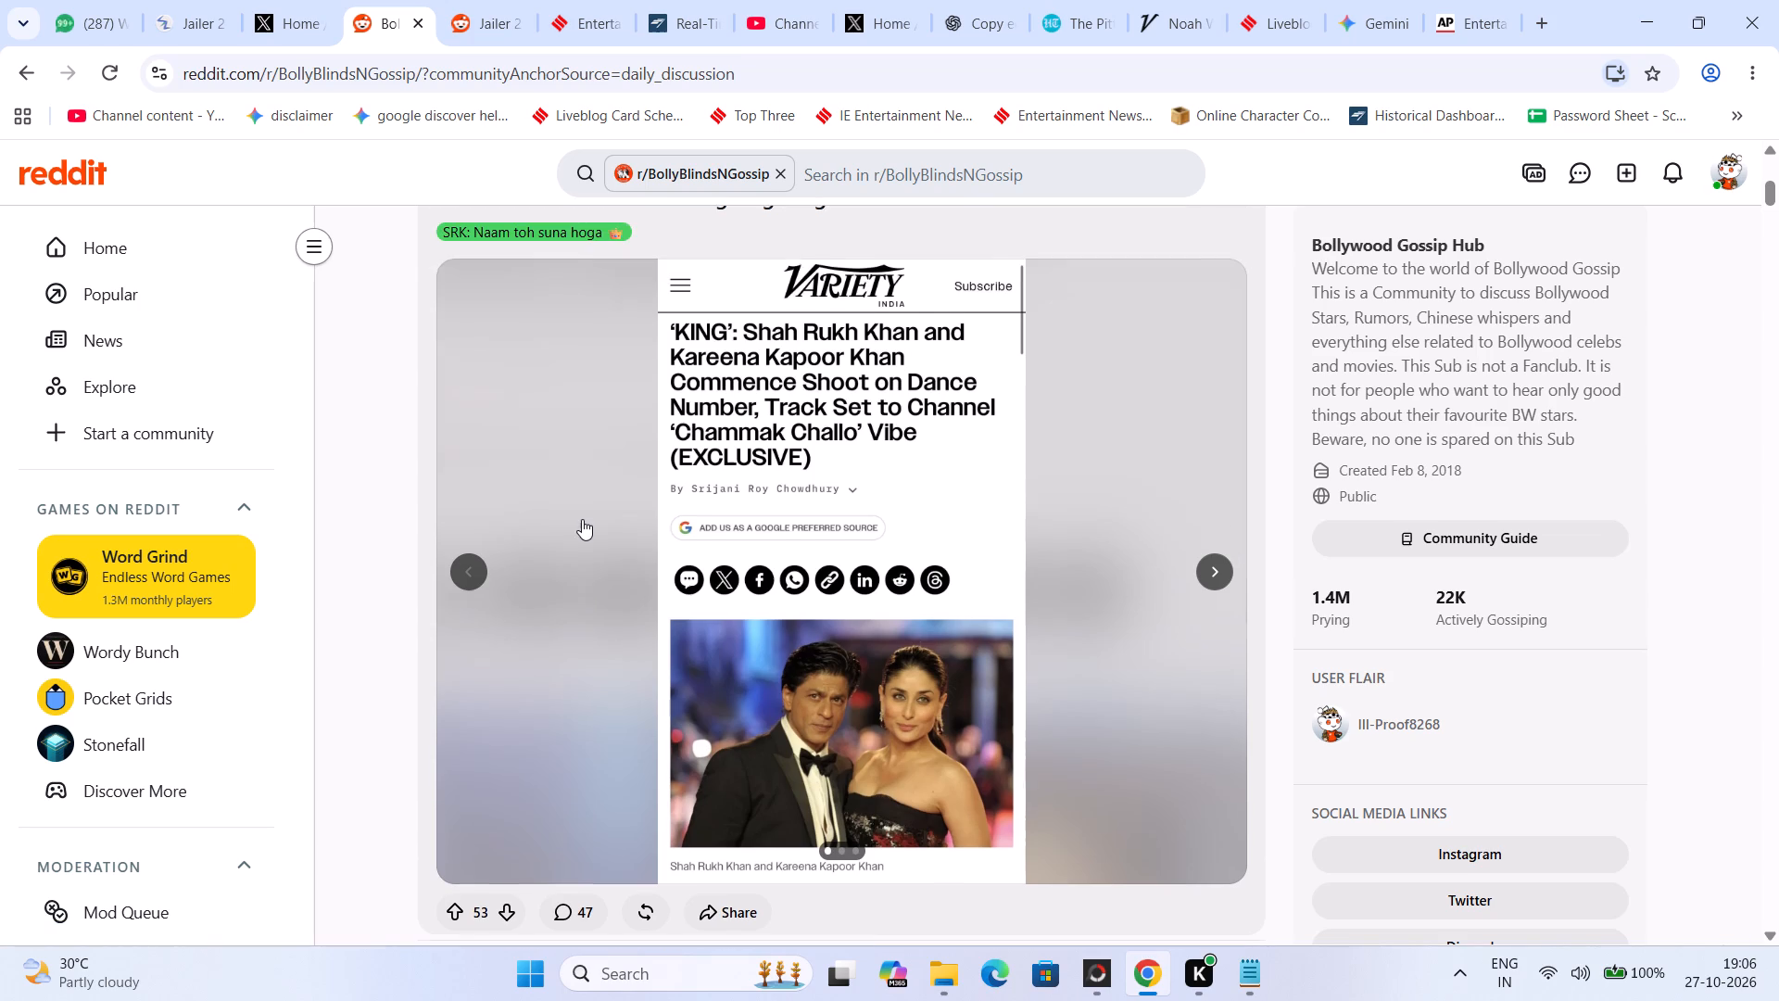
pyautogui.scroll(-6, 582, 519)
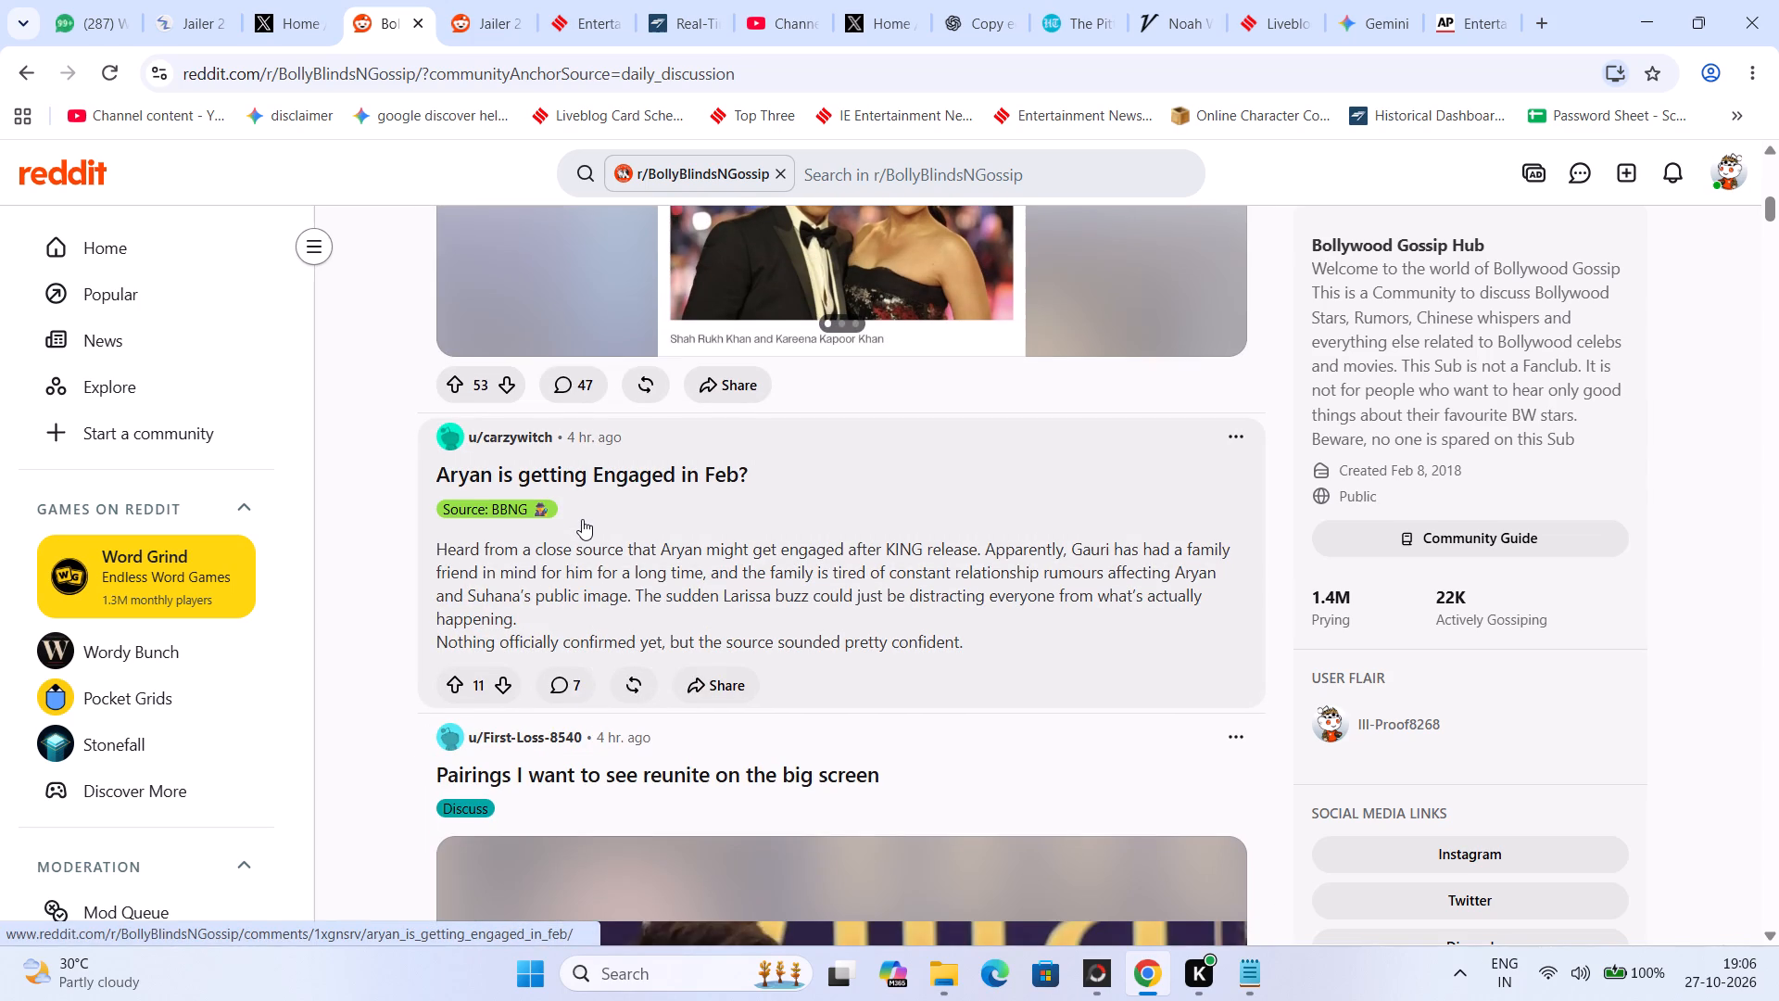
pyautogui.scroll(-8, 582, 519)
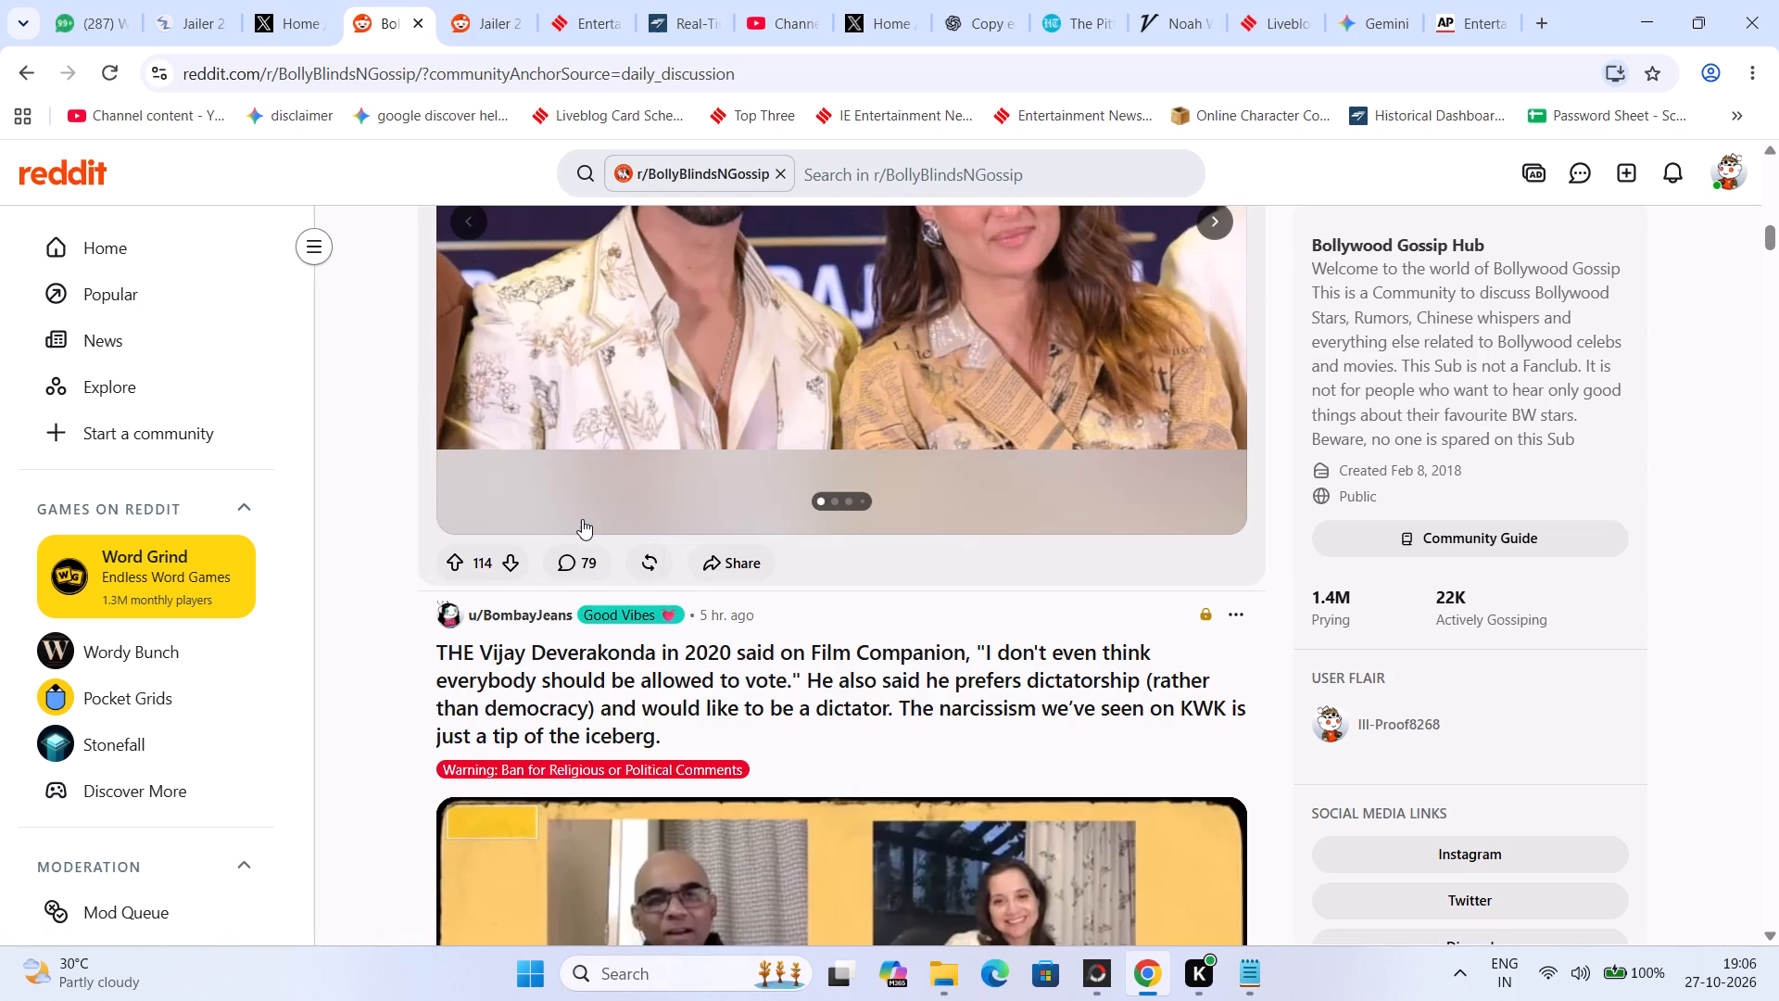
pyautogui.scroll(-4, 582, 519)
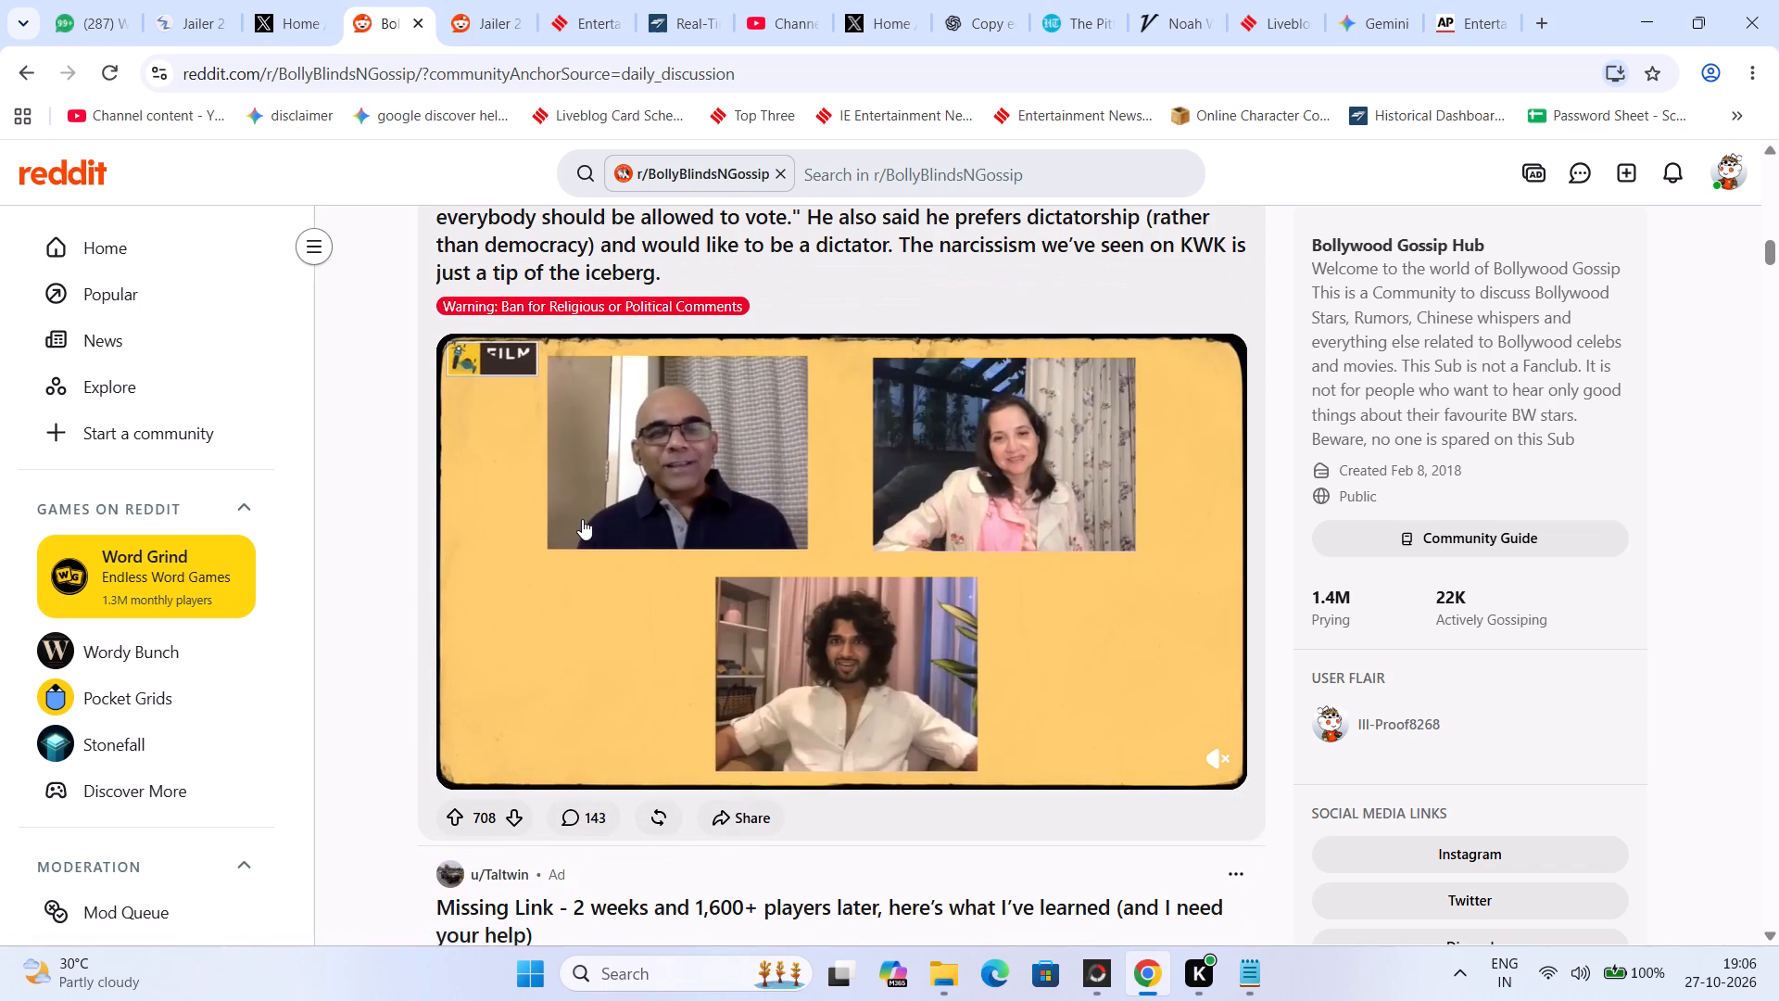
pyautogui.scroll(1, 582, 519)
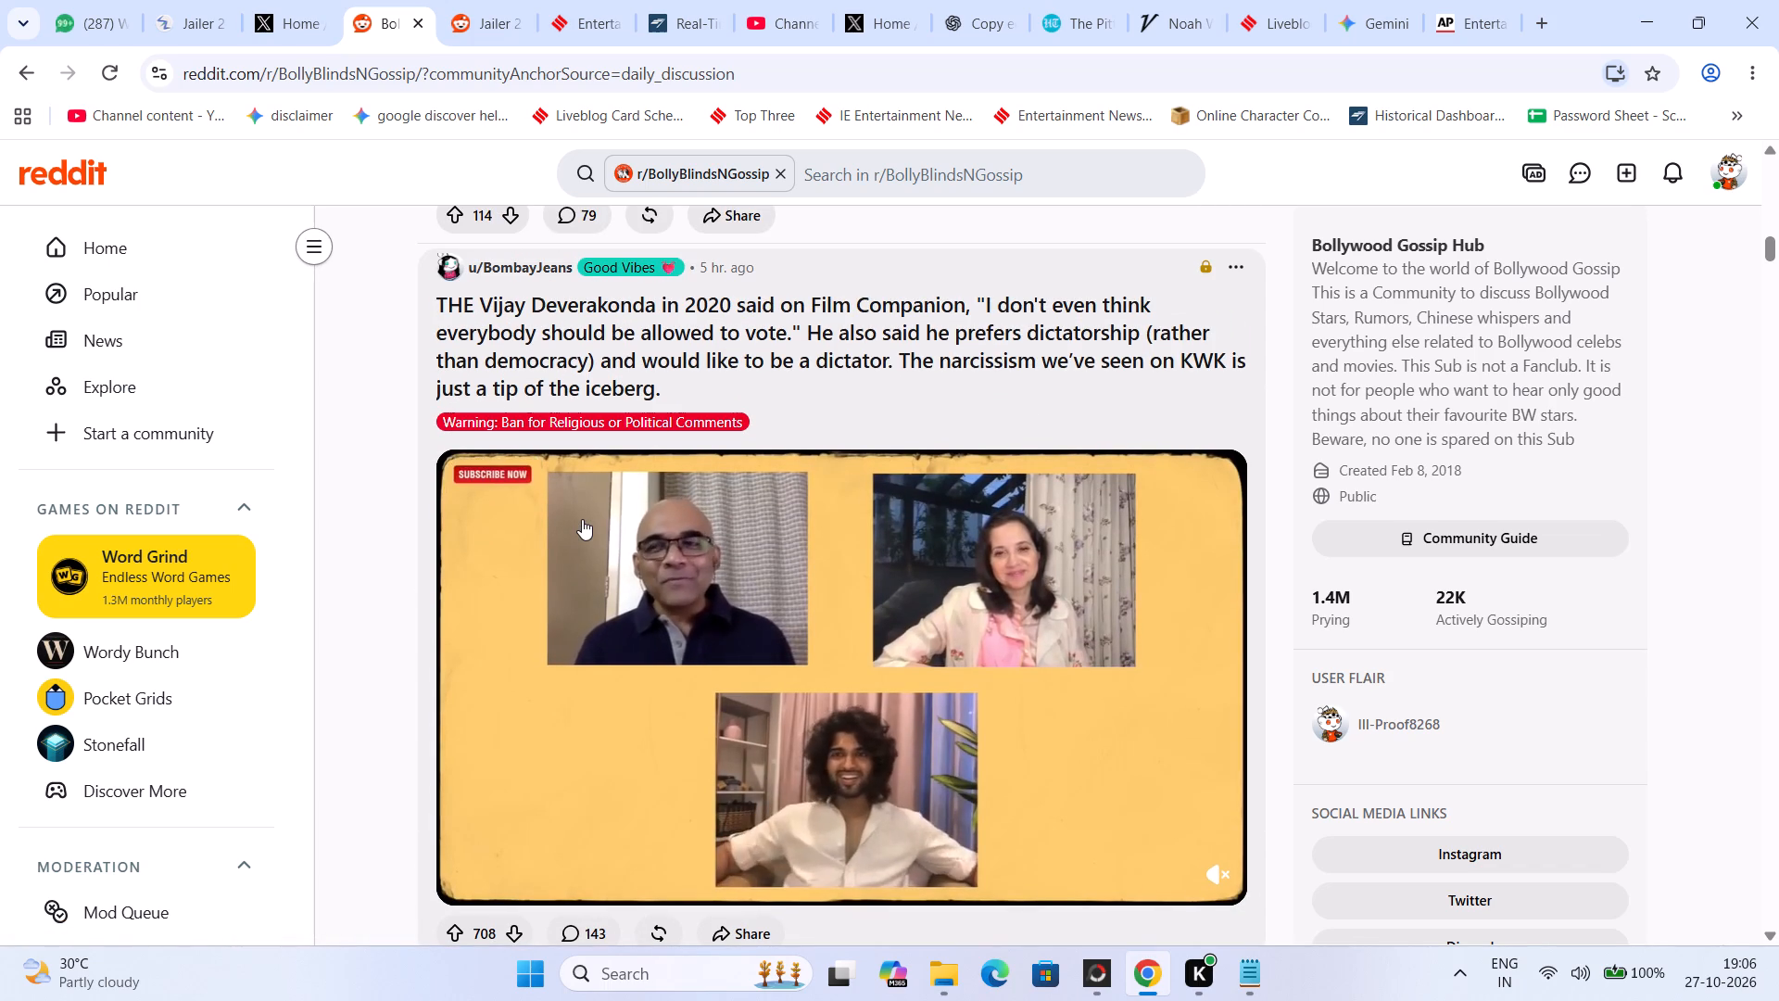
pyautogui.scroll(-10, 582, 519)
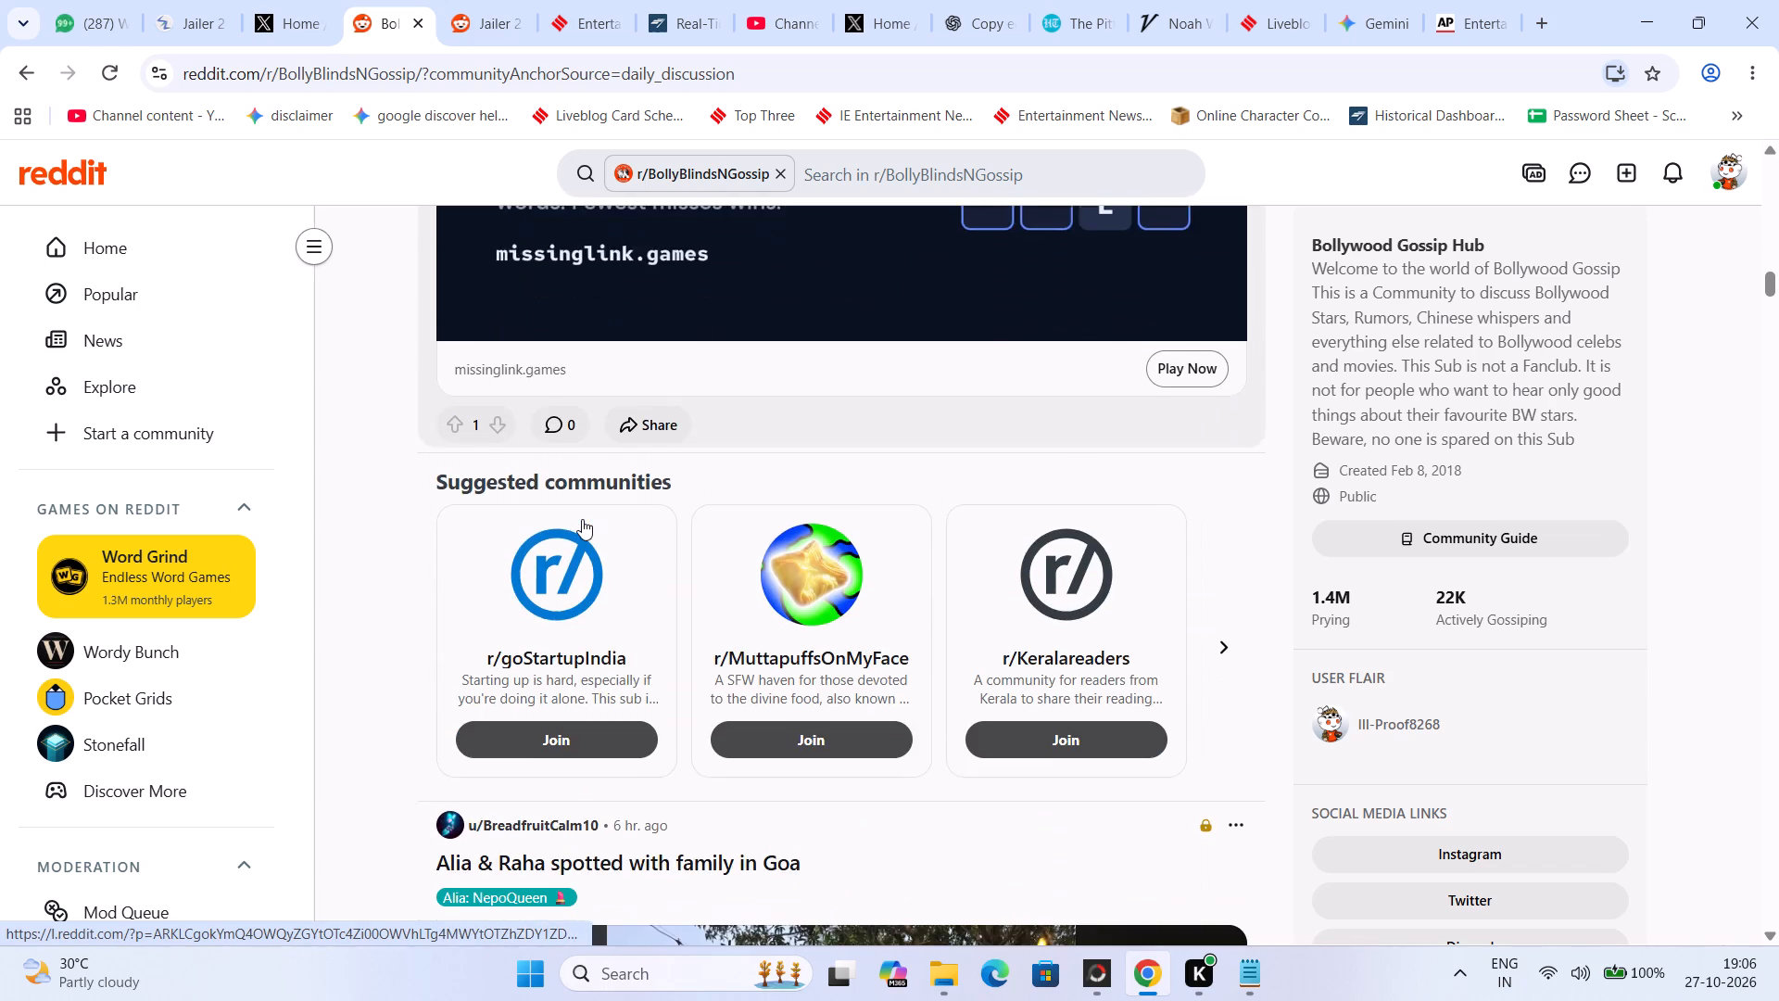
pyautogui.scroll(-9, 582, 519)
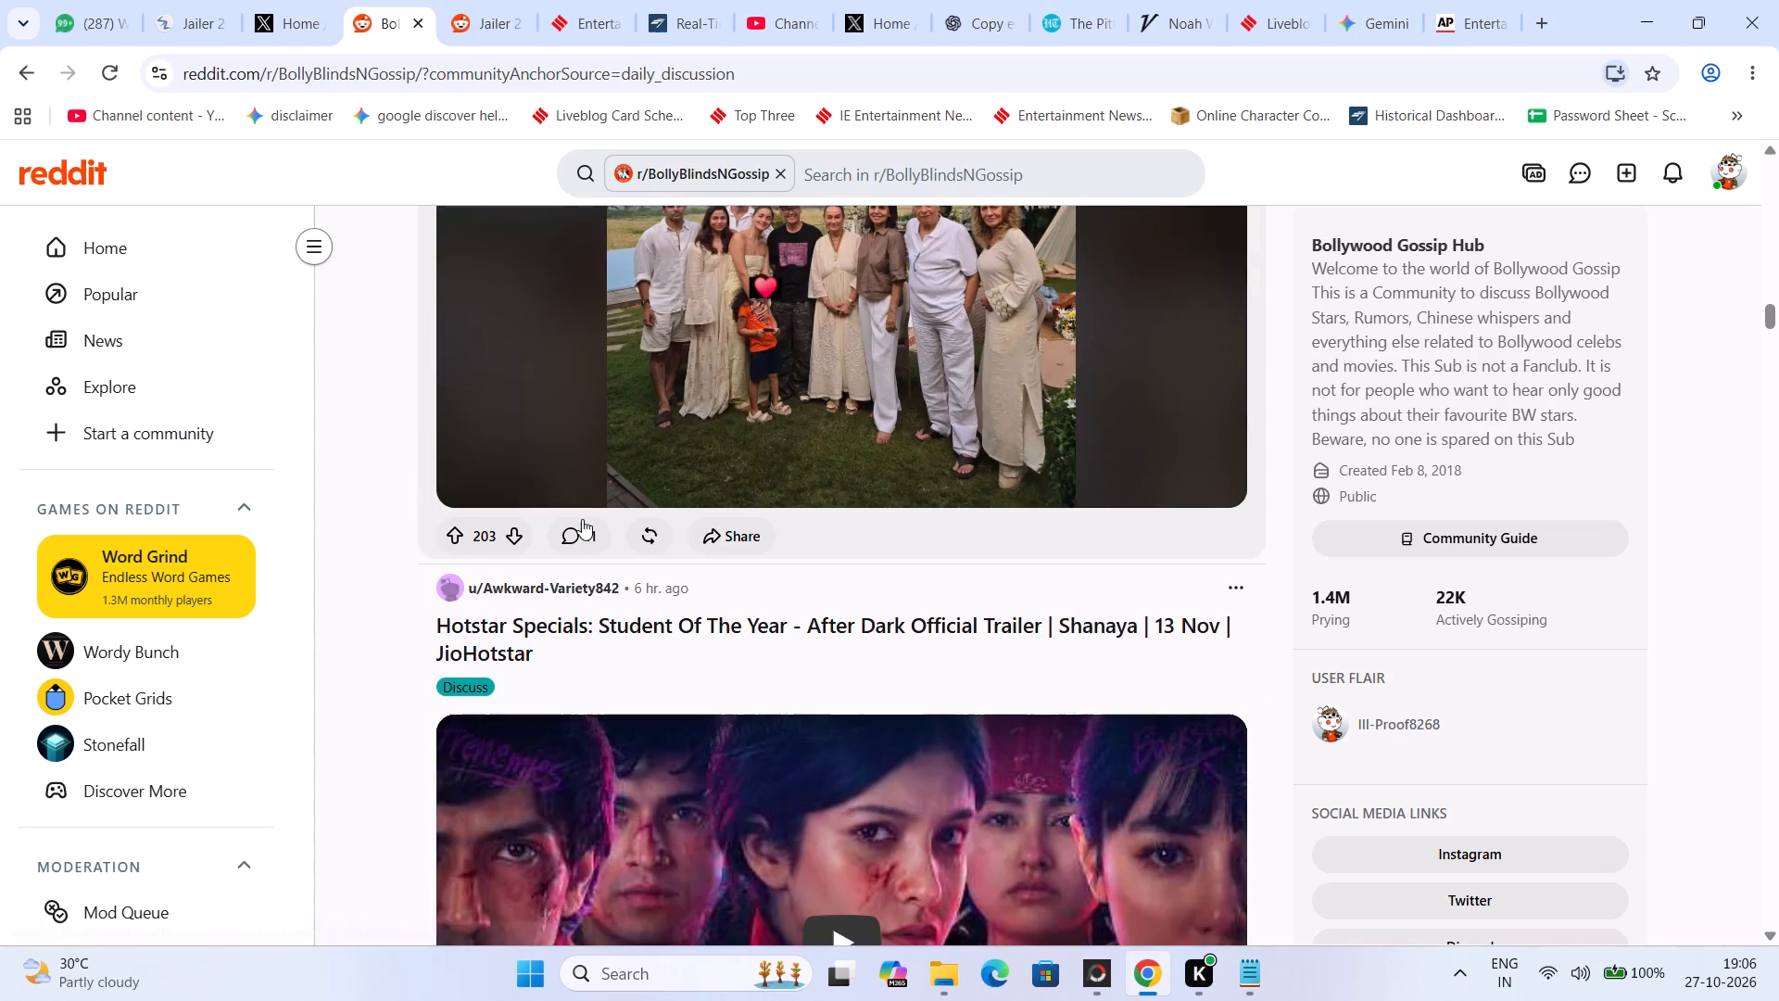
pyautogui.scroll(-9, 582, 519)
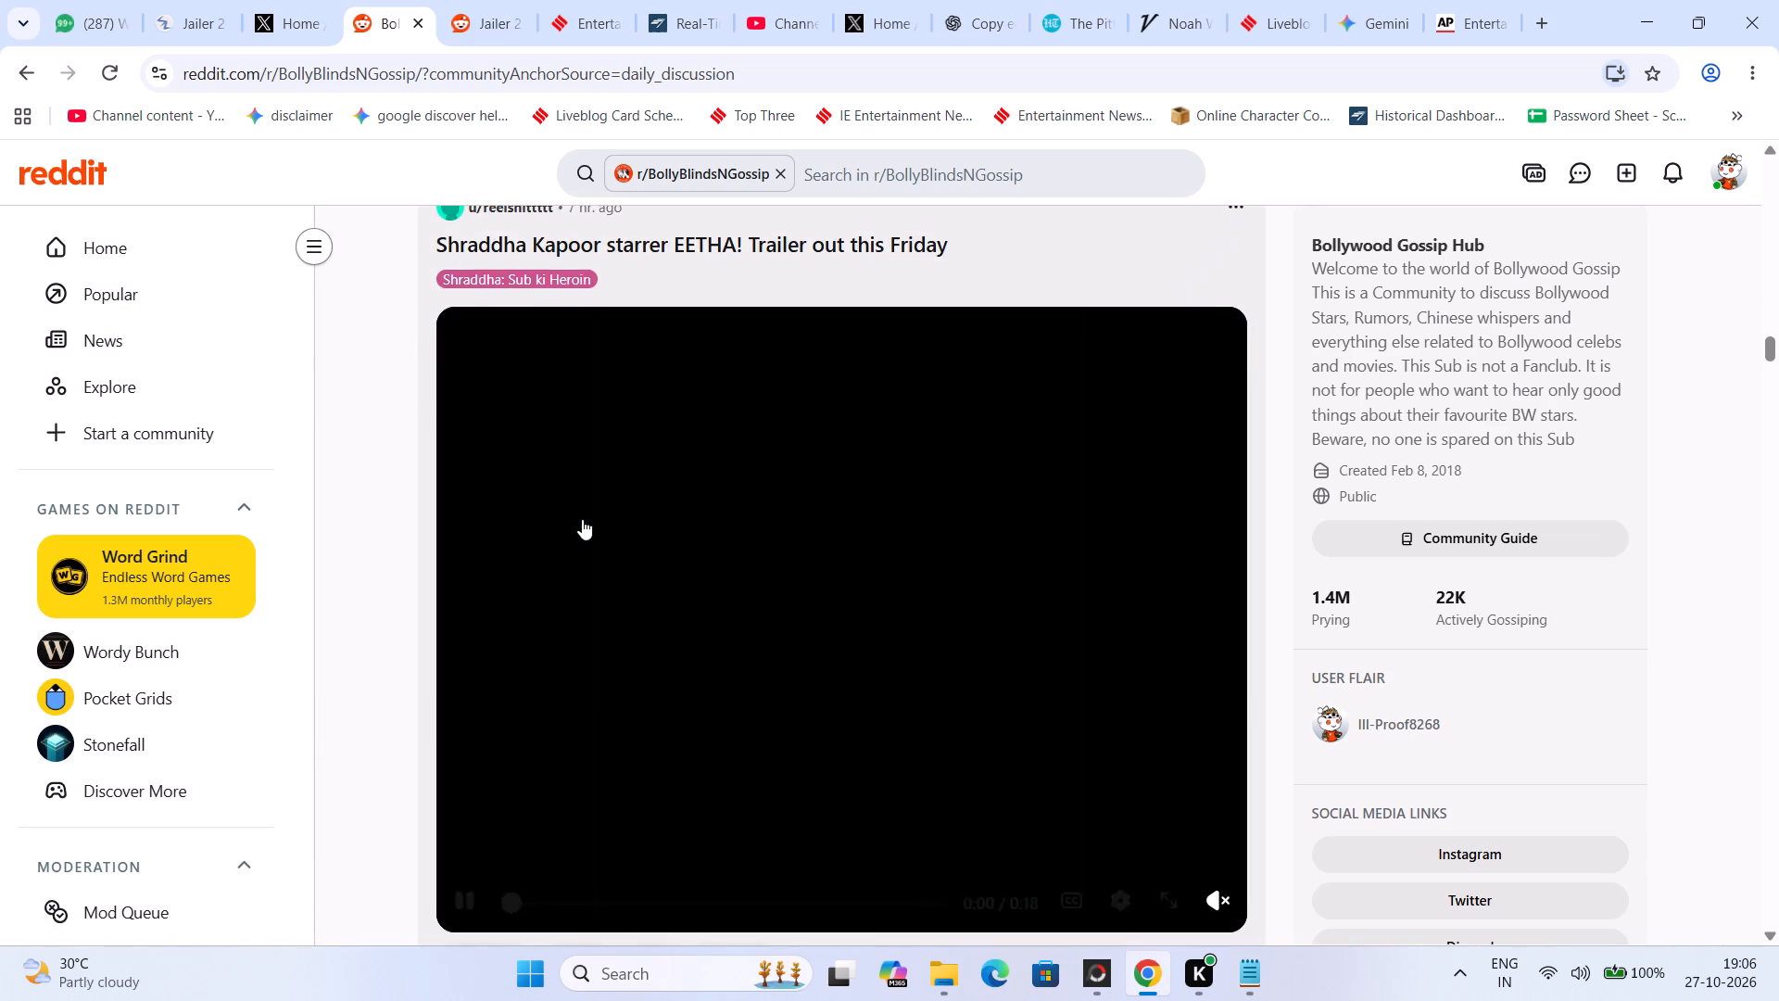
# Switch to the open Hindustan Times article on The Pitt actor Noah Wyle being named People's Sexiest Man Alive 2026.
pyautogui.click(771, 0)
pyautogui.click(1104, 0)
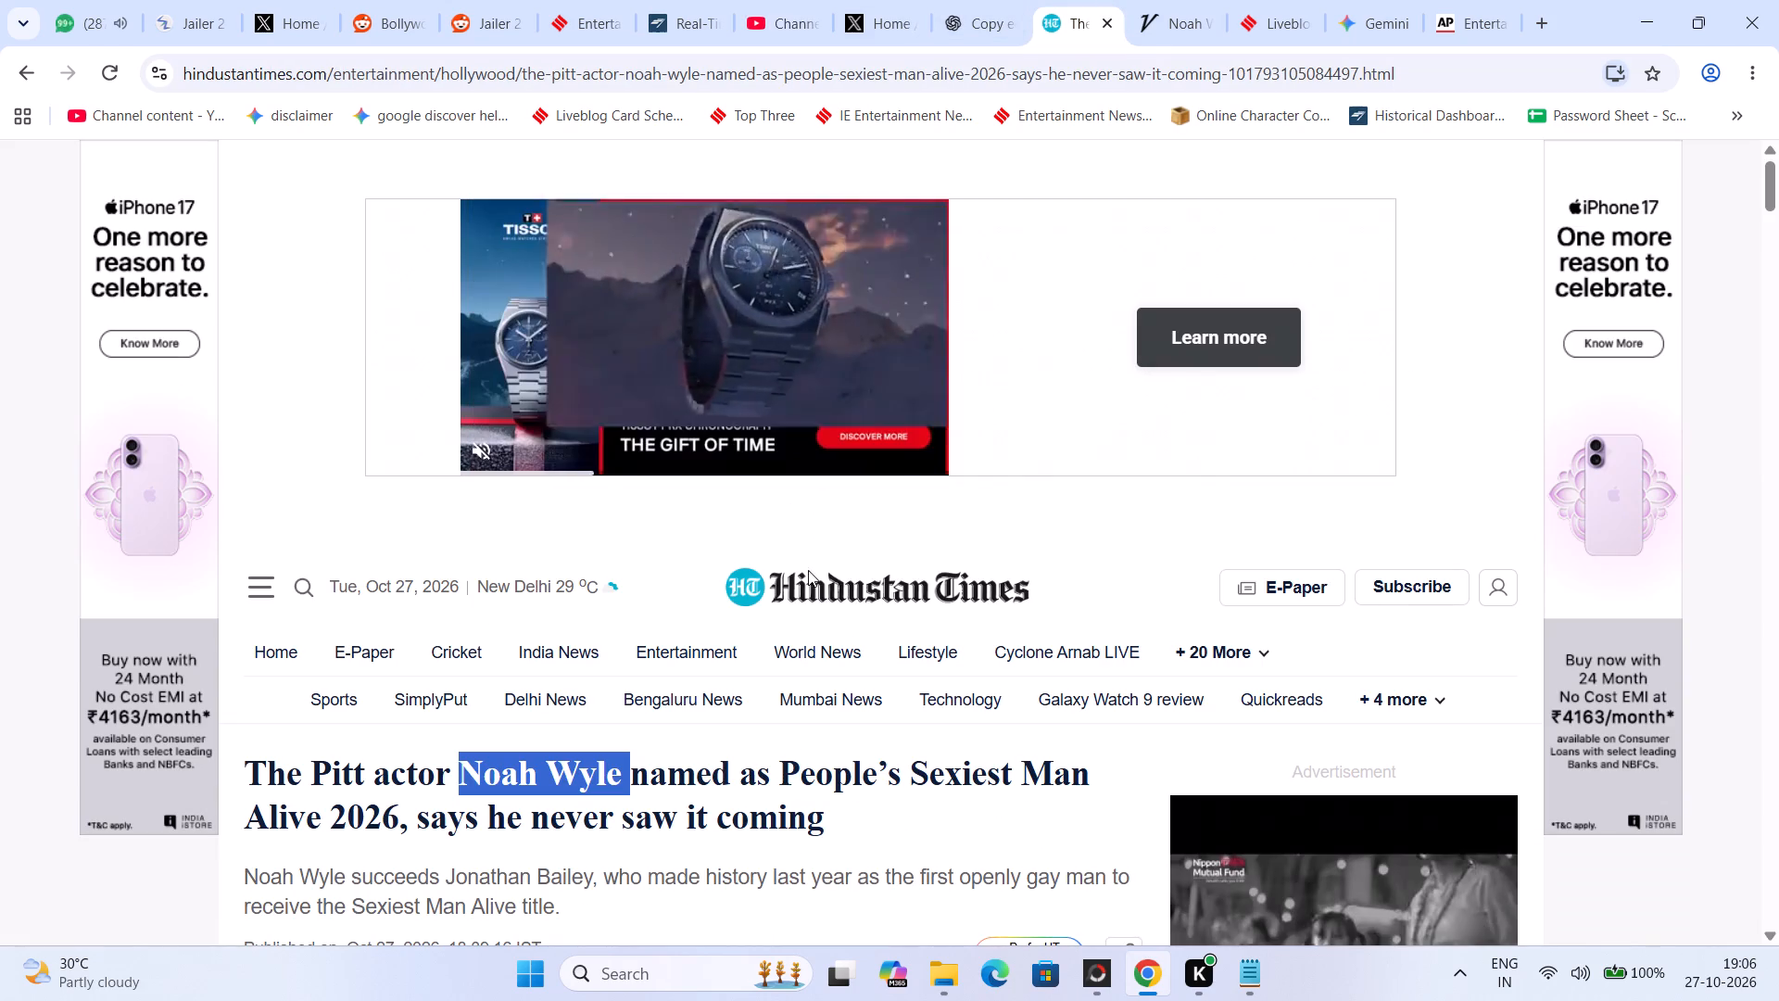
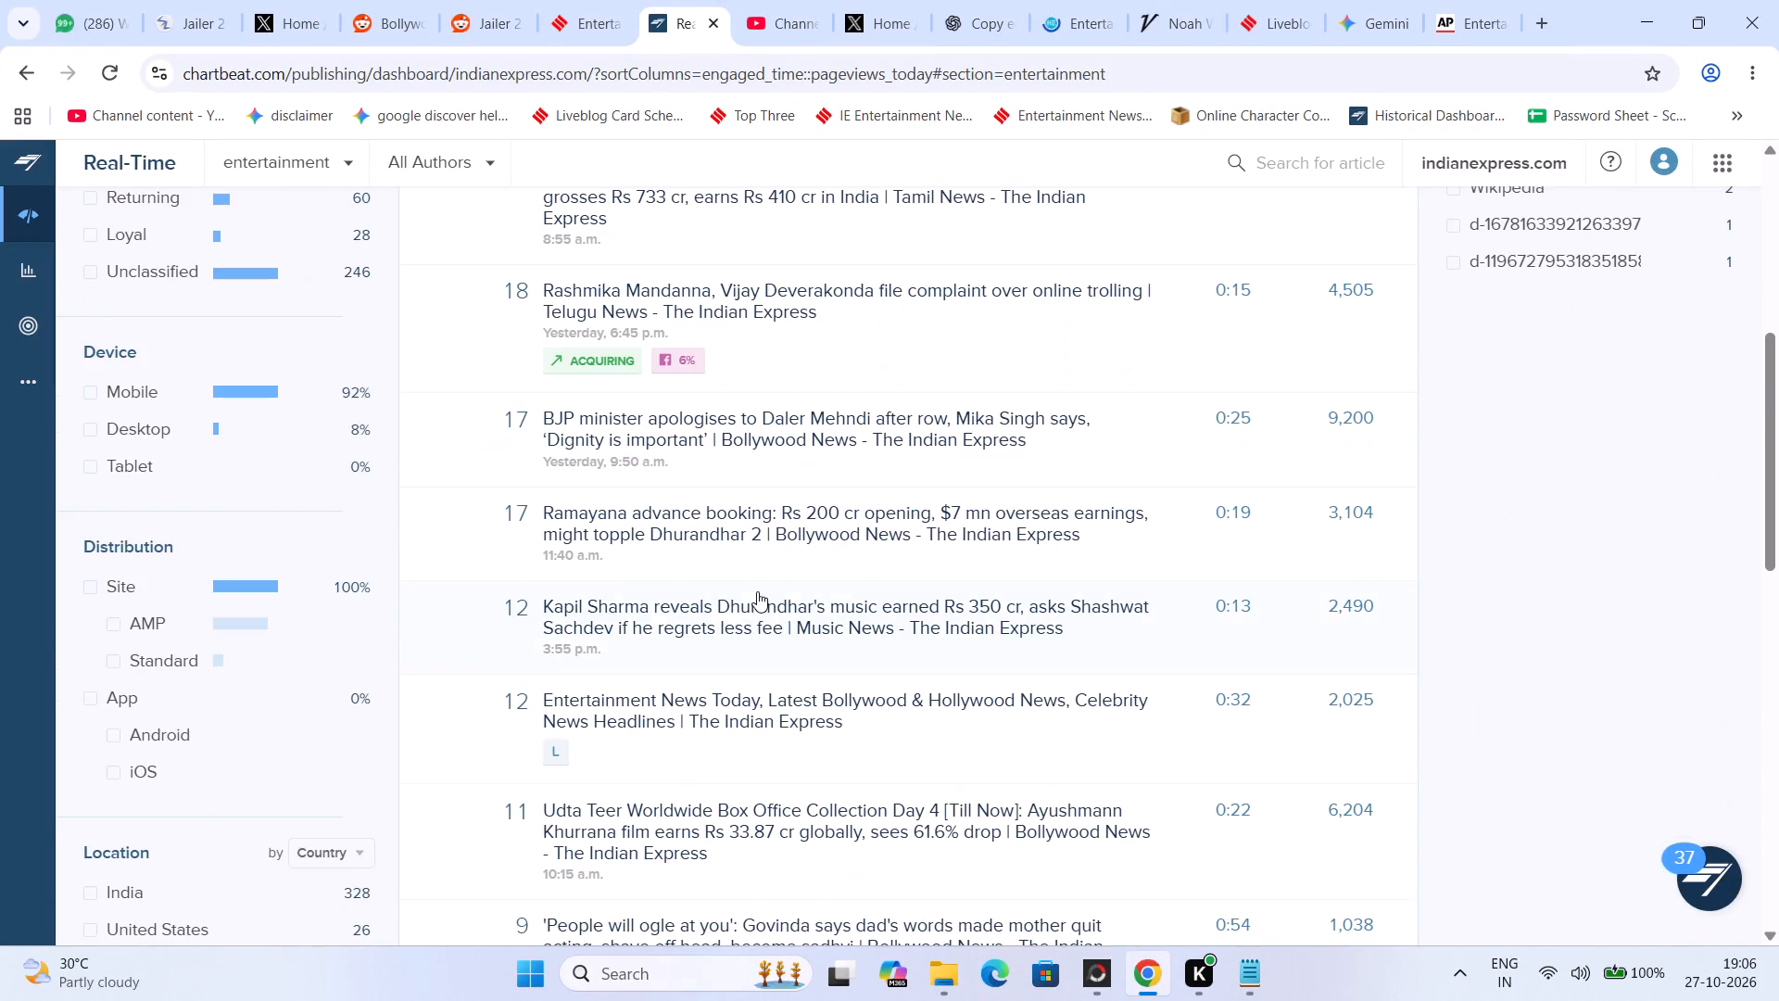
# Switch to the X home feed and load the newly available posts in the For you timeline.
pyautogui.scroll(11, 758, 585)
pyautogui.click(259, 0)
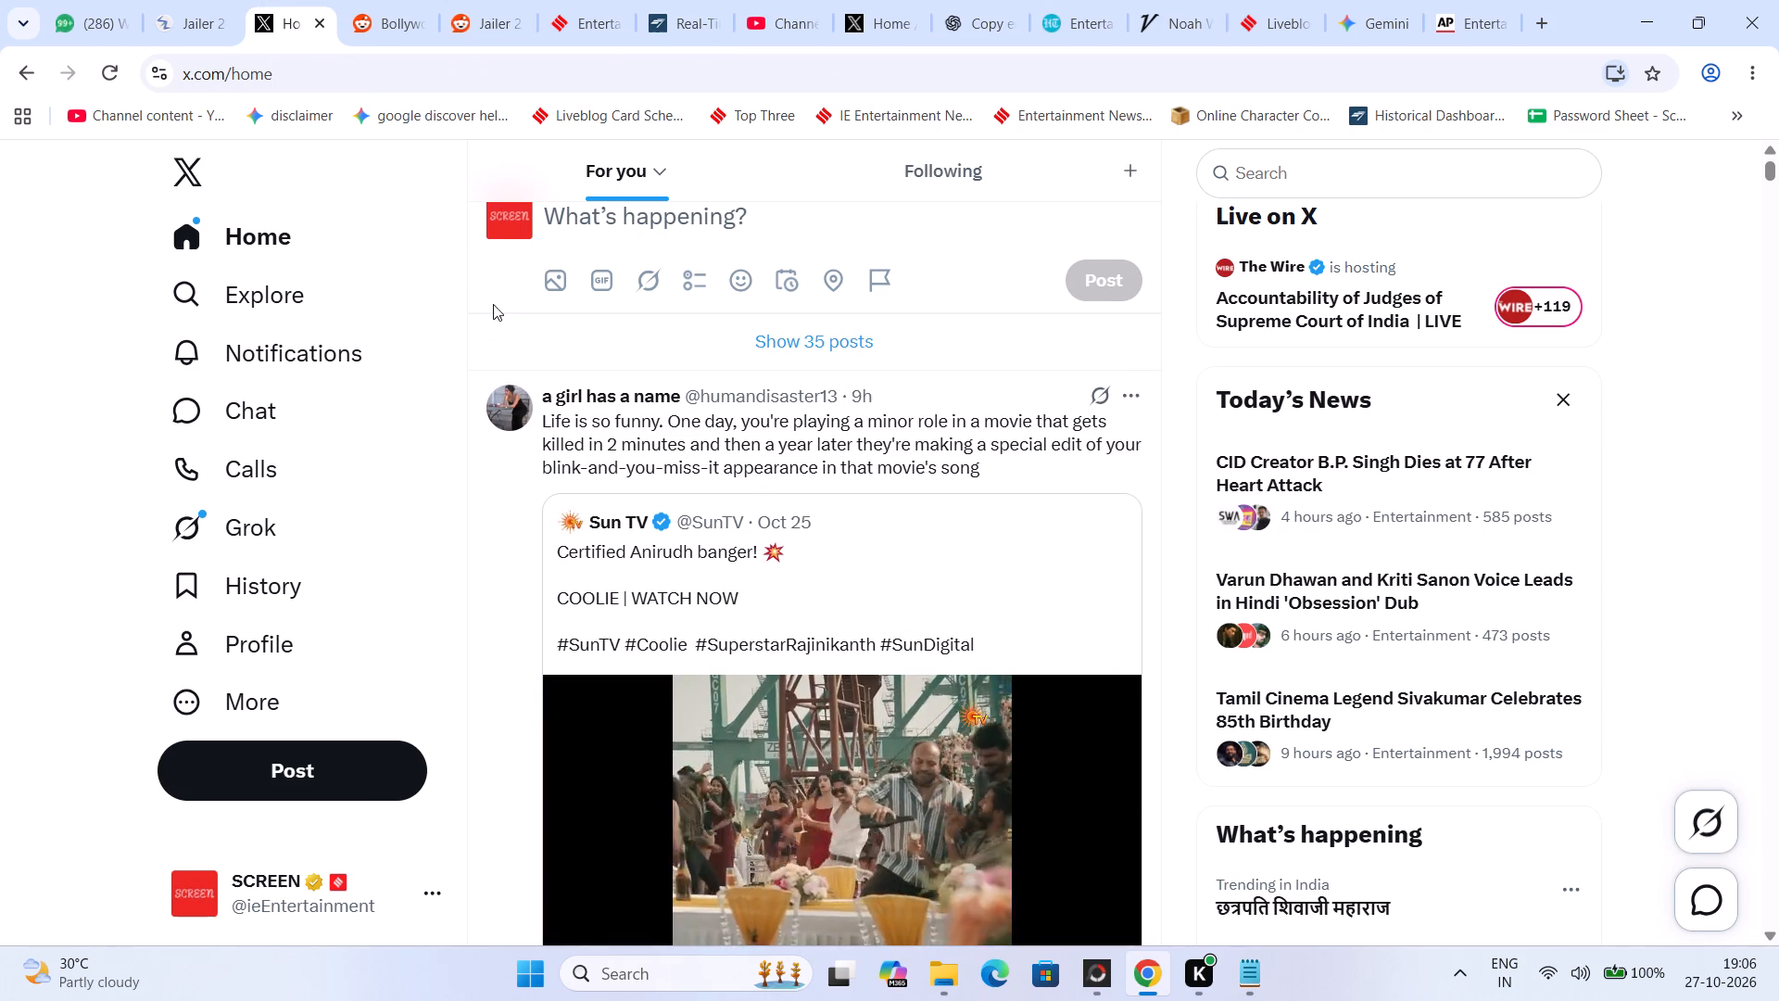
pyautogui.click(621, 319)
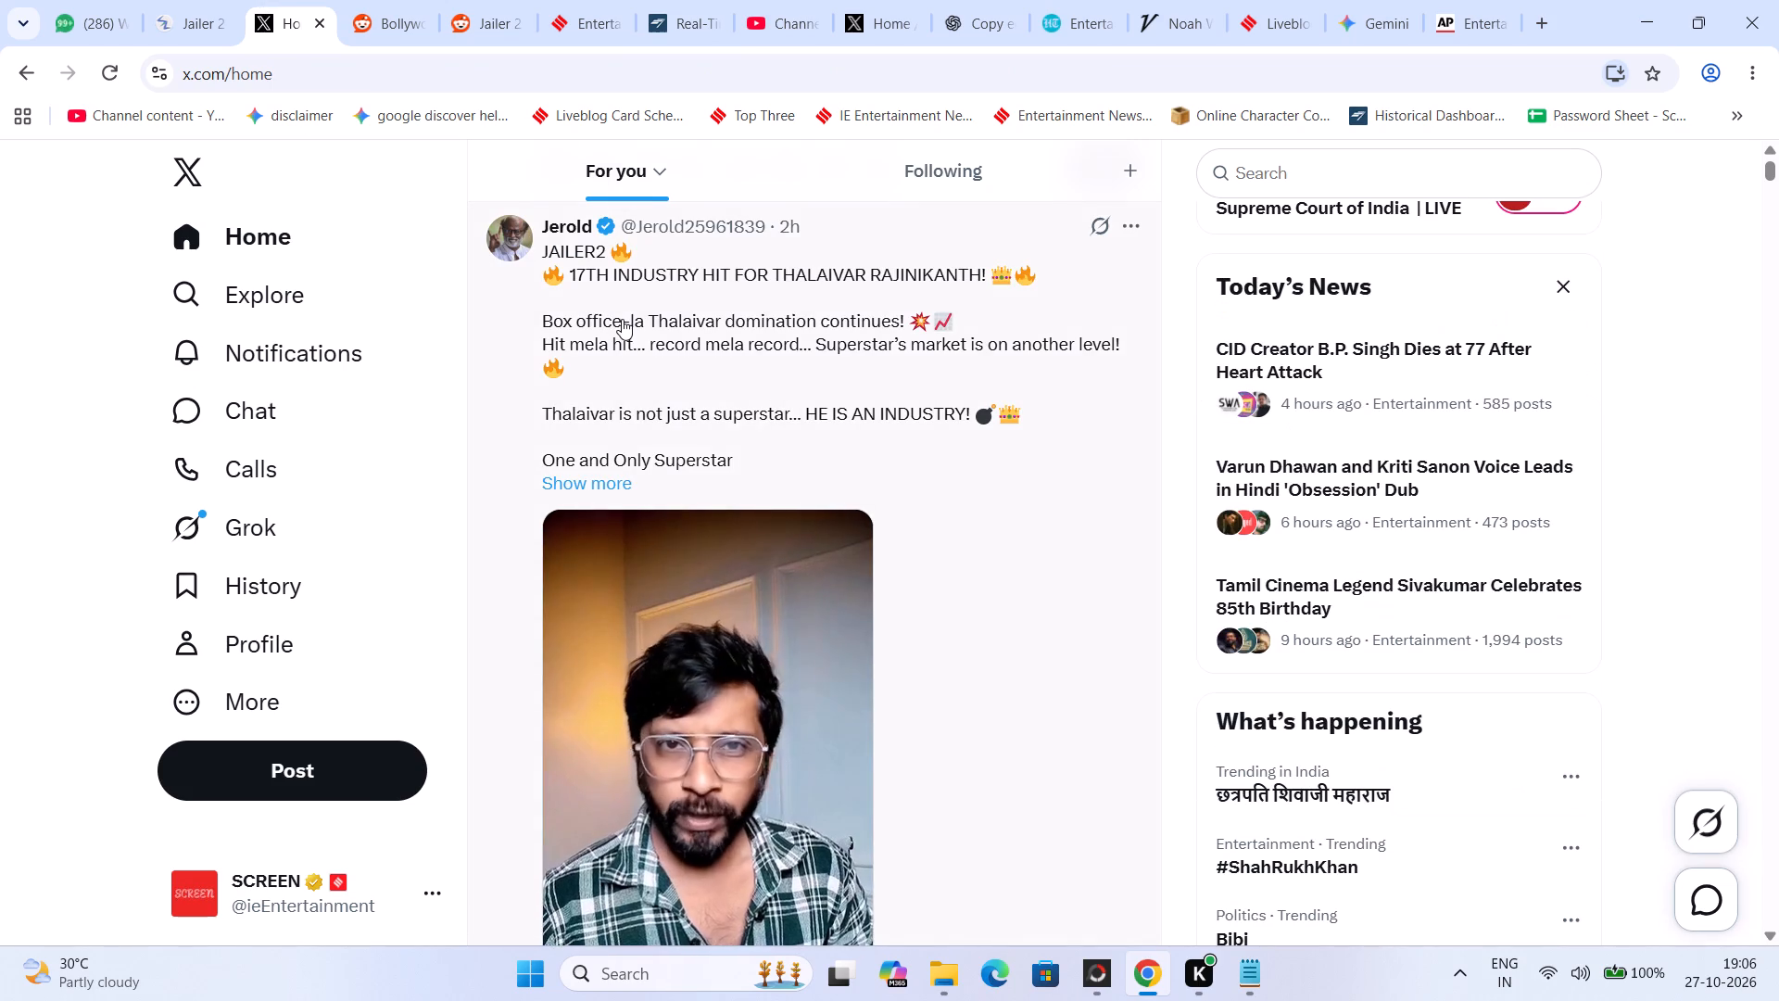
# Look through the For you feed on X for Jailer 2 reactions and other entertainment news posts.
pyautogui.scroll(-7, 637, 309)
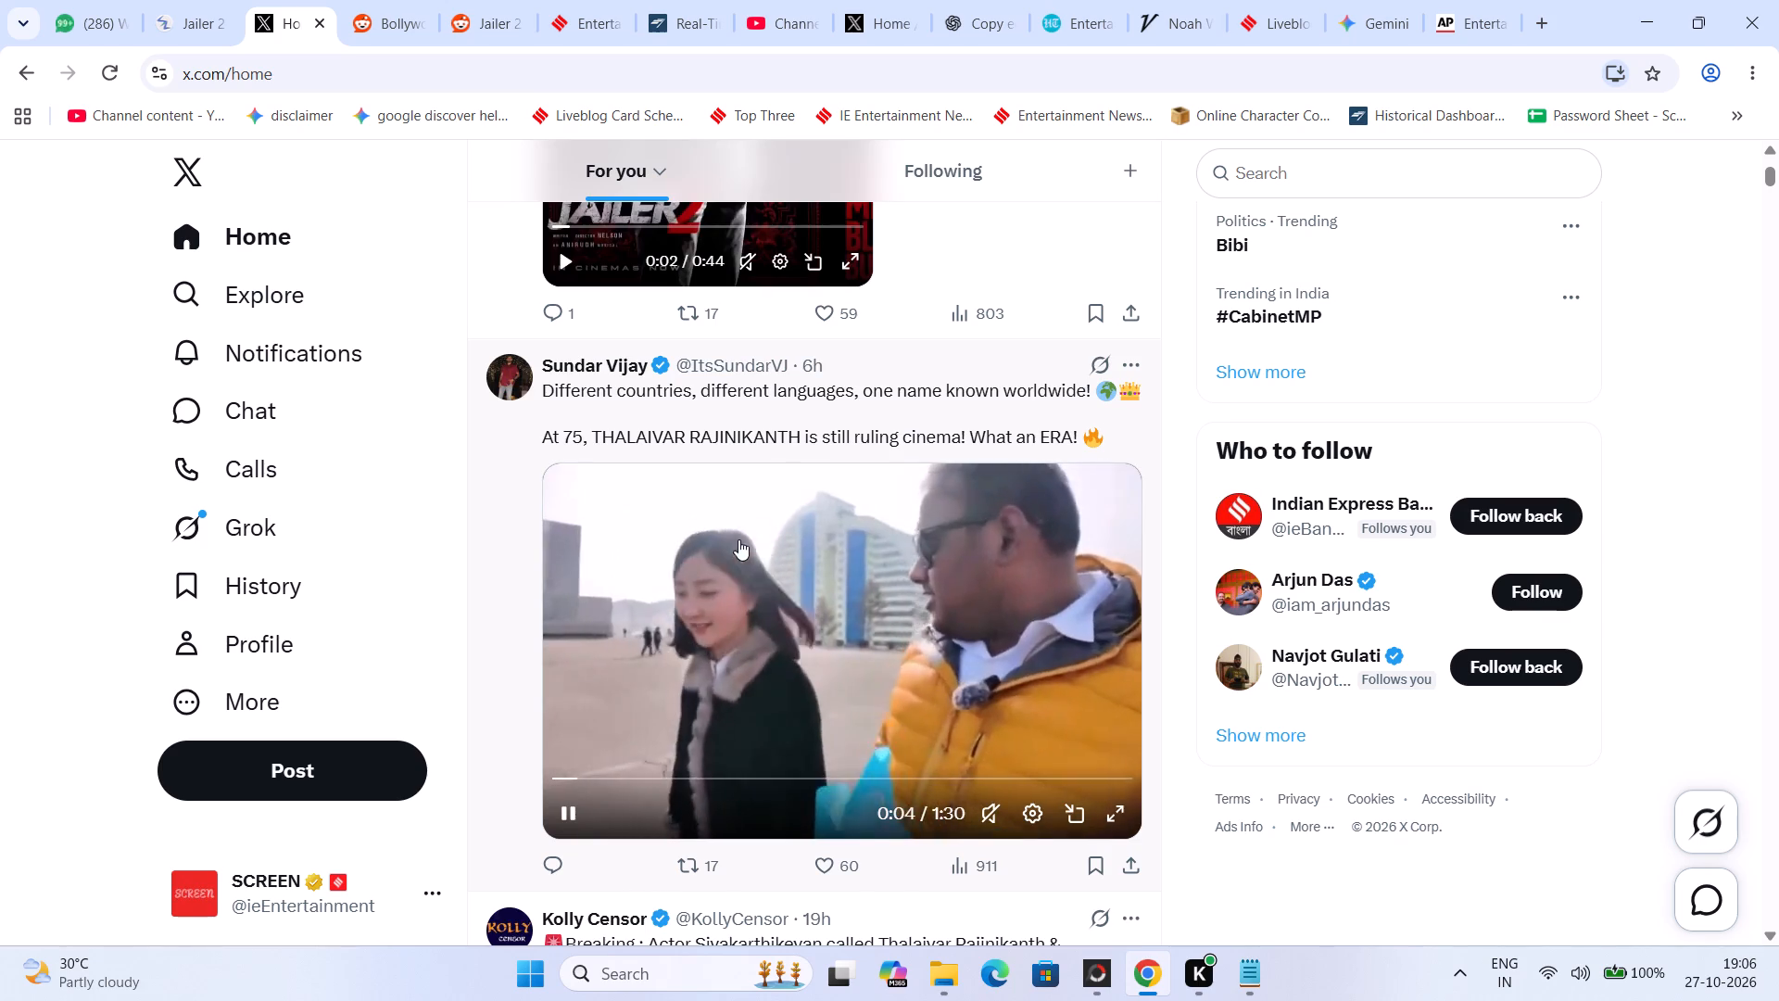
pyautogui.scroll(-4, 738, 538)
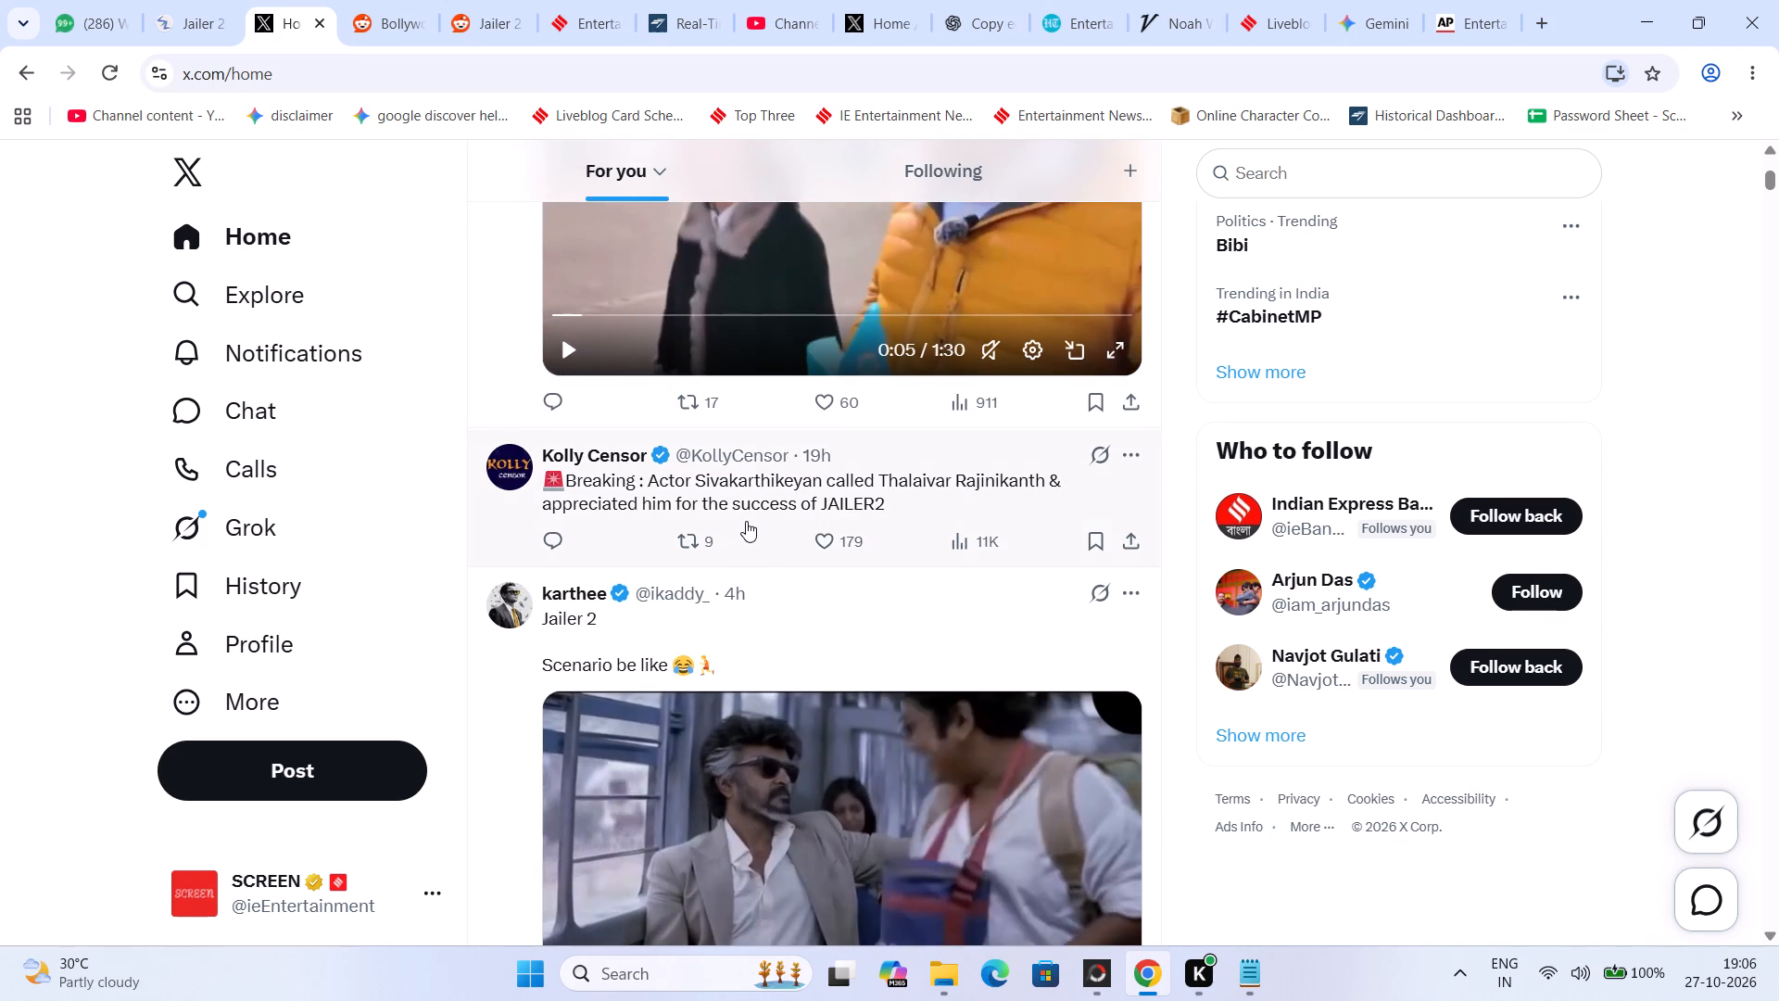
pyautogui.scroll(-3, 748, 519)
pyautogui.scroll(2, 748, 519)
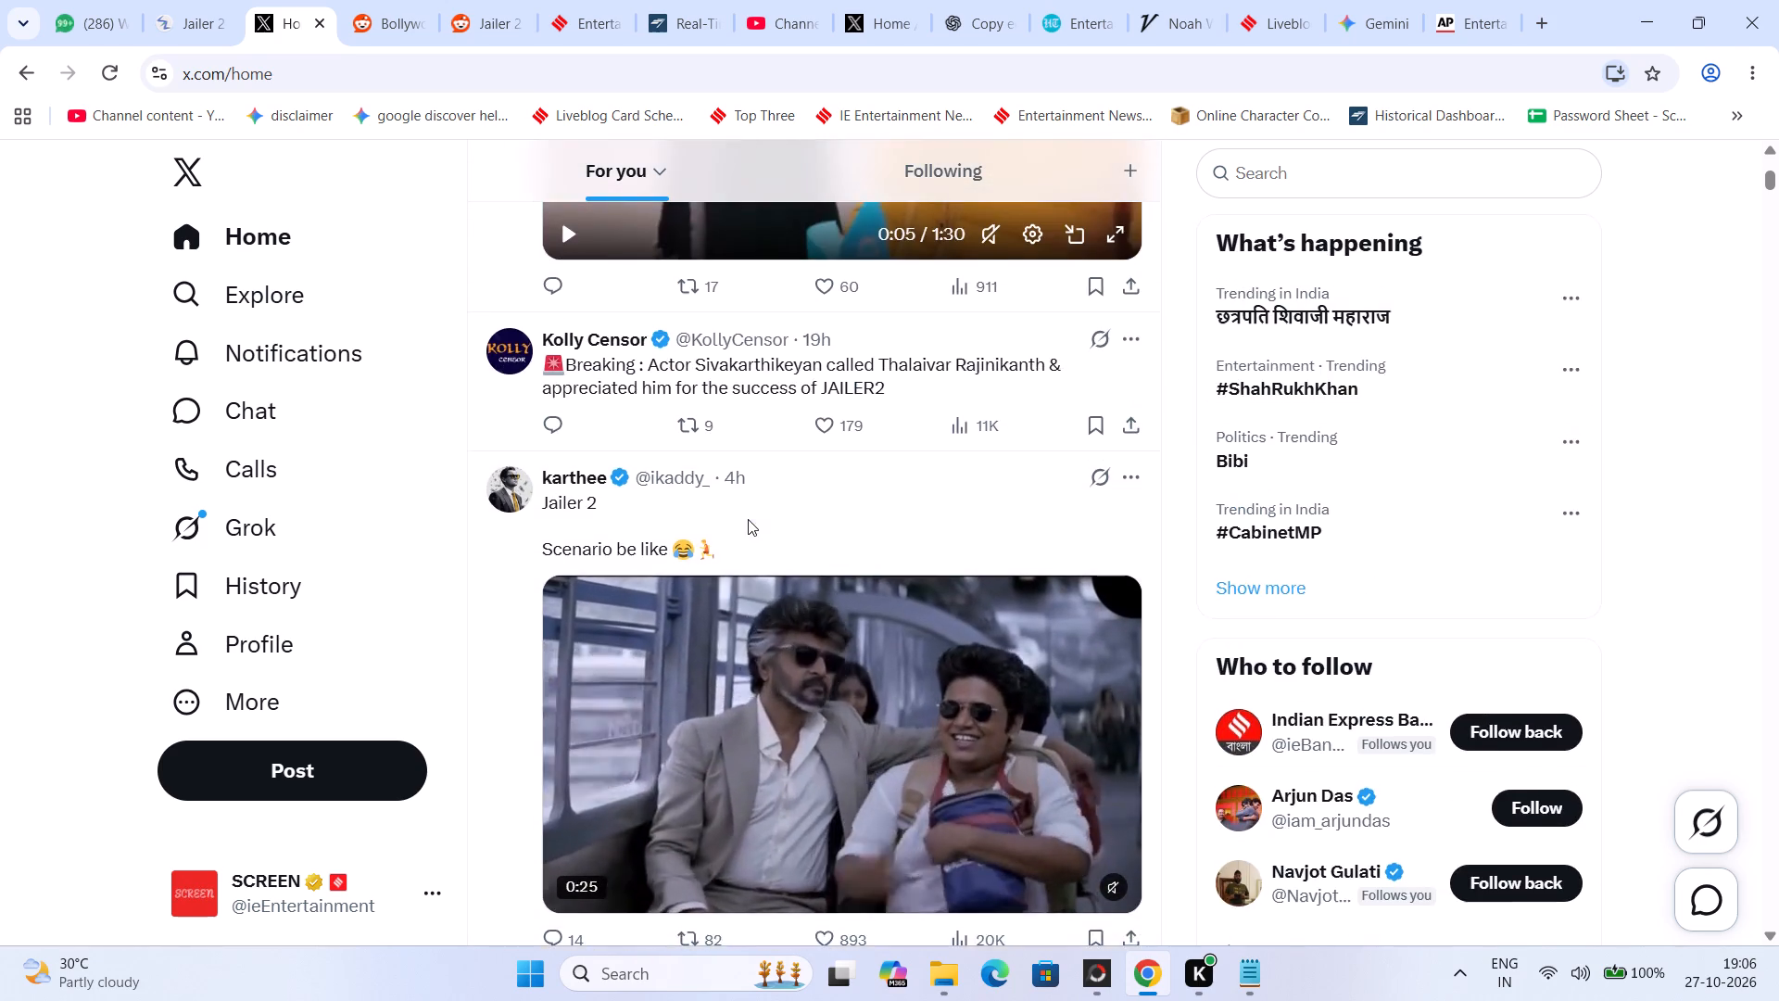
pyautogui.scroll(-3, 748, 519)
pyautogui.scroll(2, 748, 516)
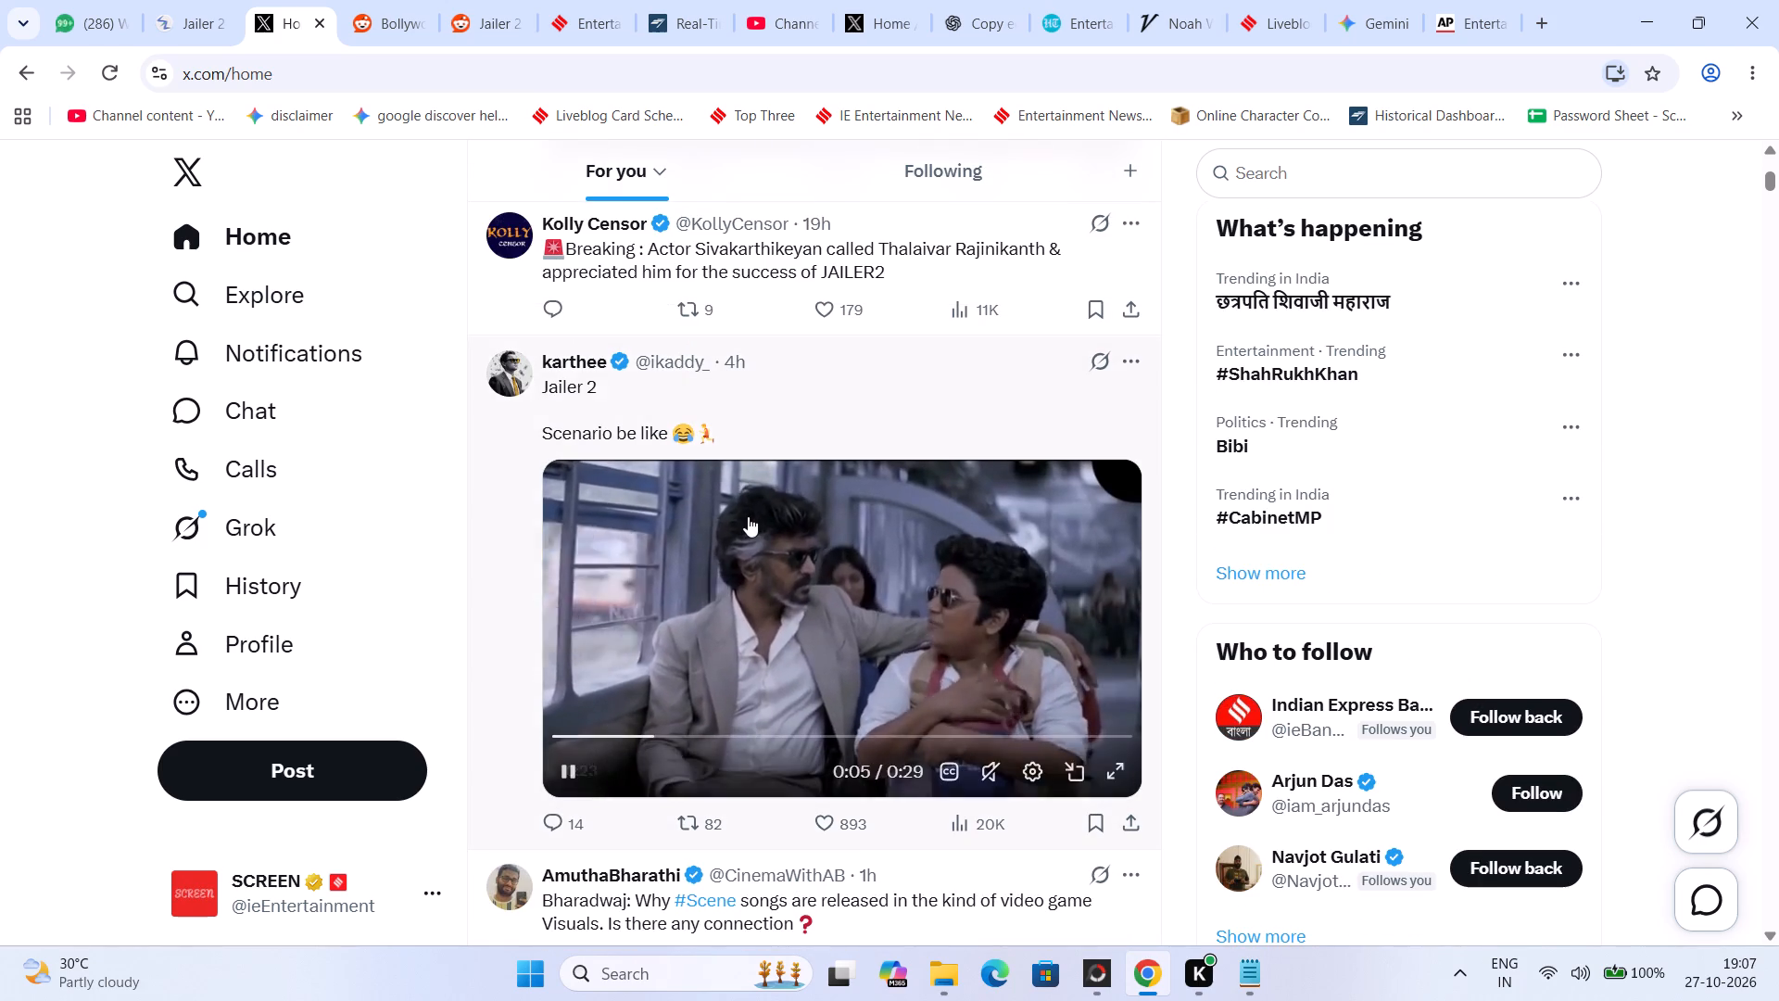
pyautogui.scroll(-6, 748, 516)
pyautogui.scroll(1, 749, 514)
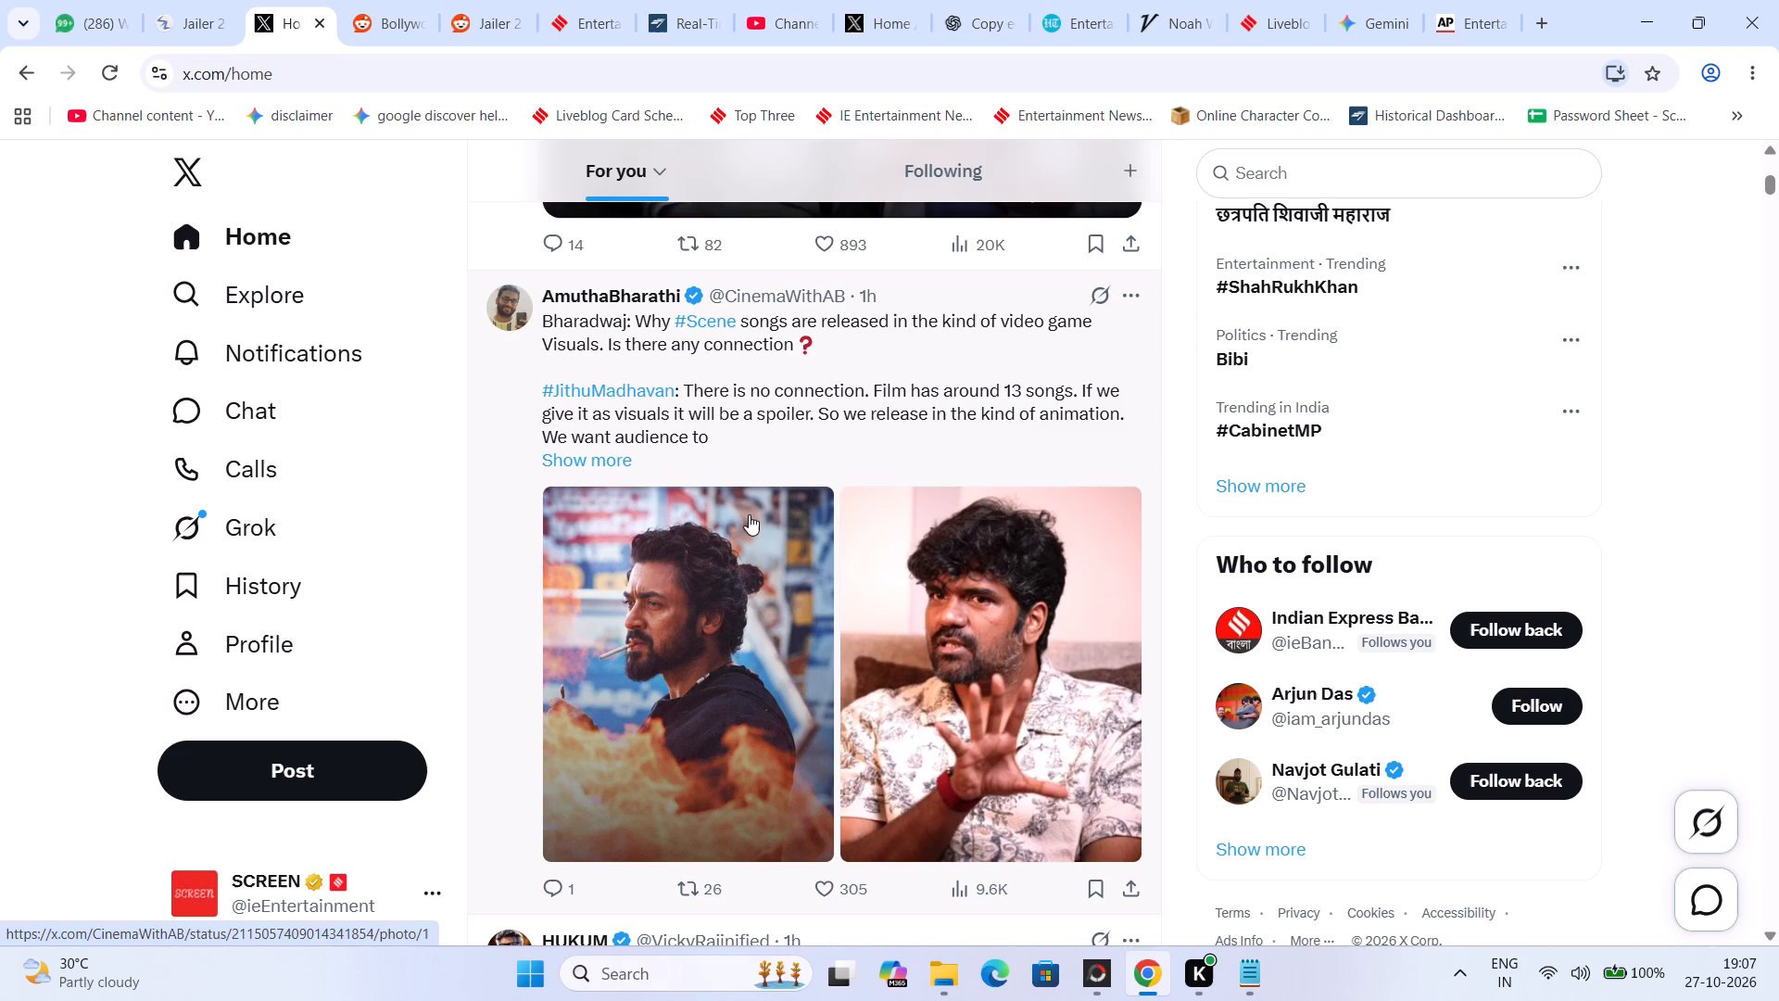
pyautogui.scroll(-9, 749, 514)
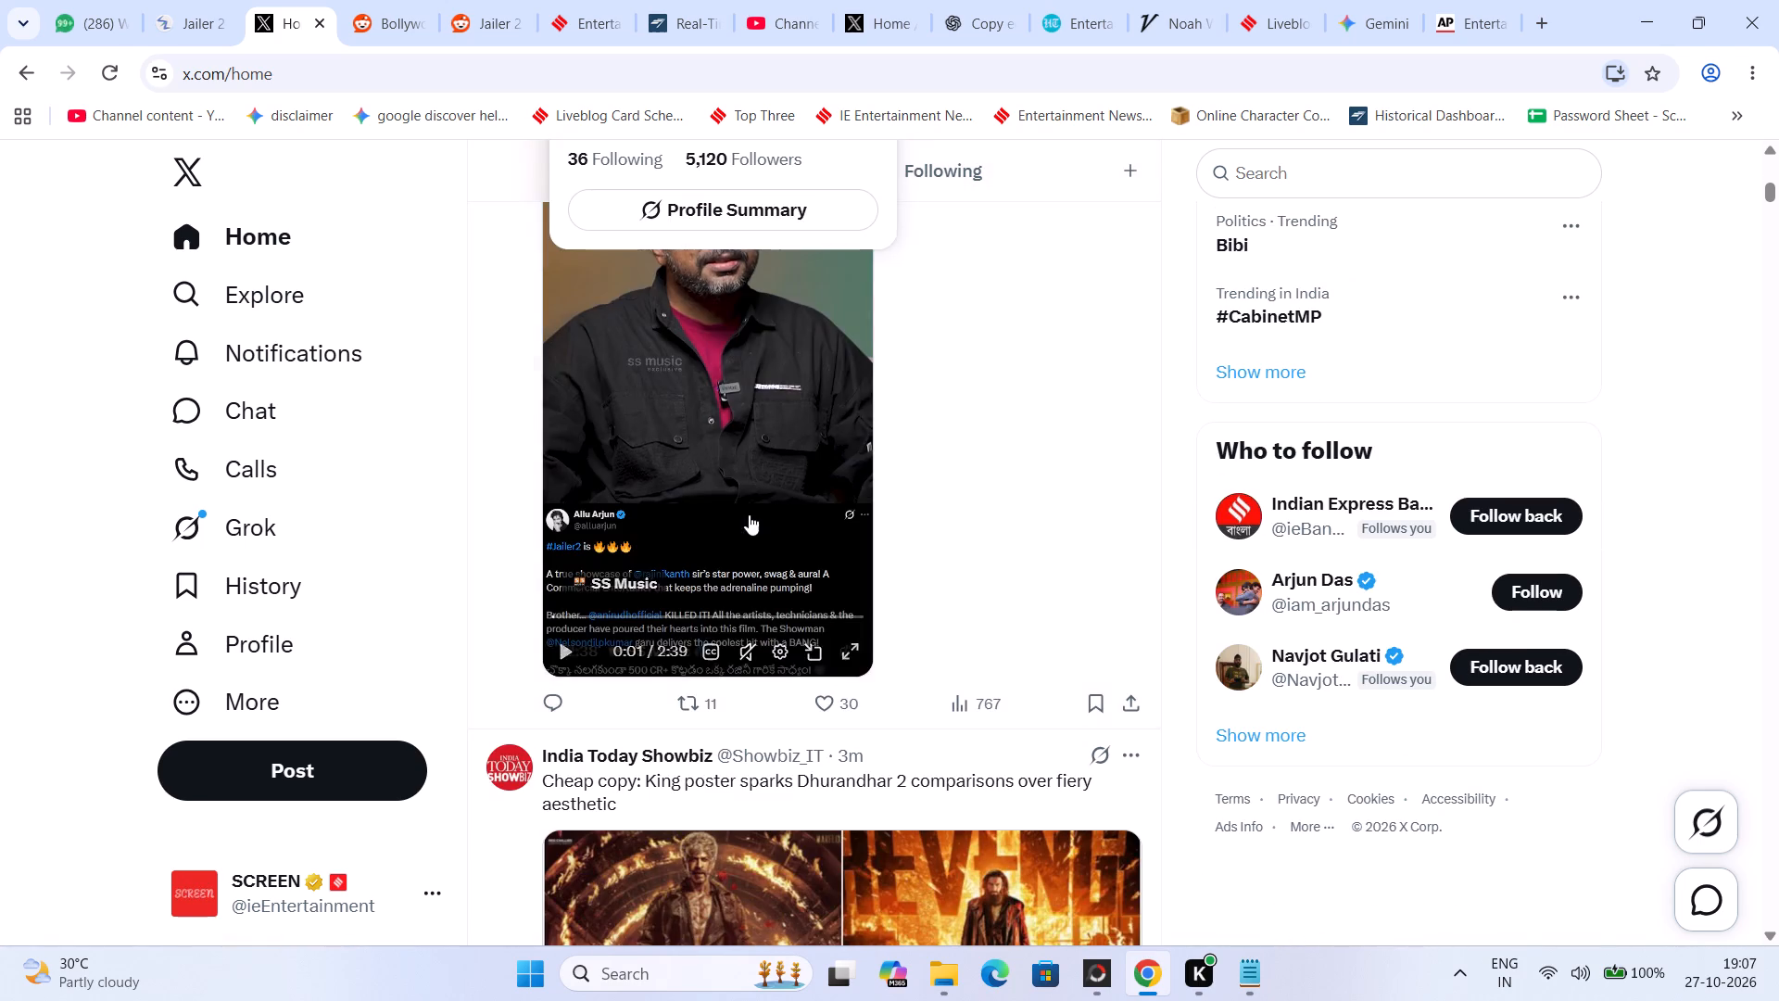
pyautogui.scroll(-8, 749, 514)
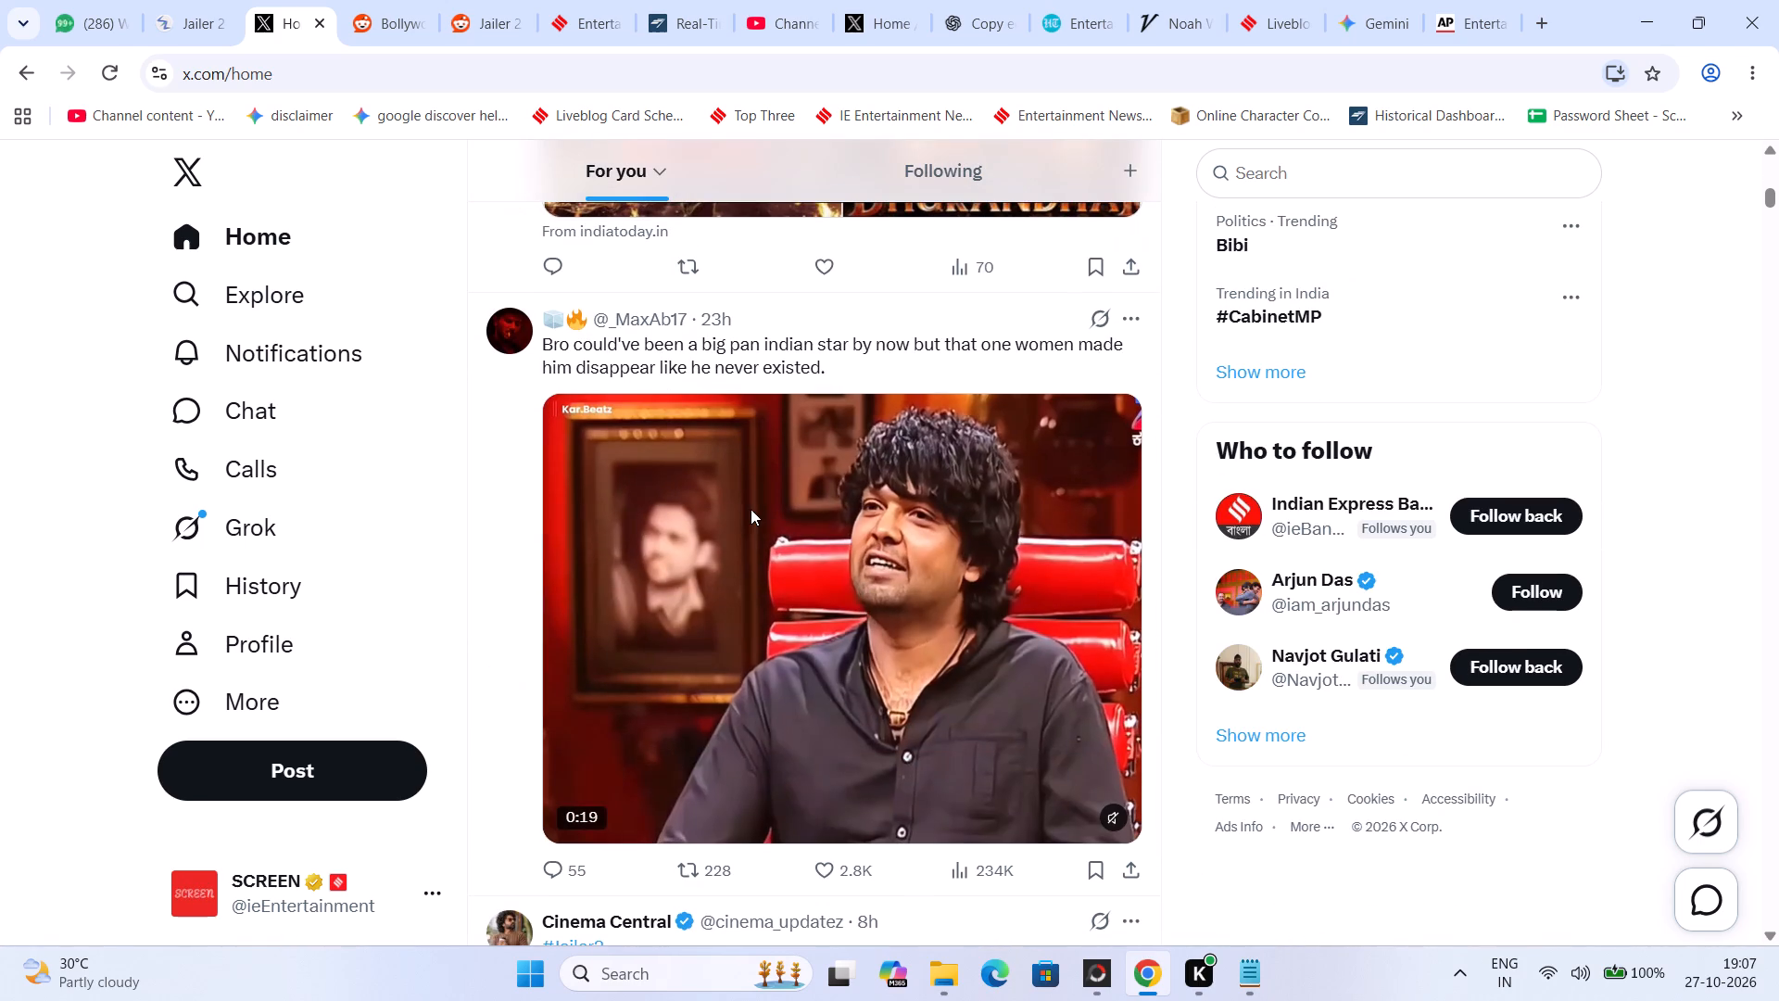
pyautogui.scroll(-5, 751, 509)
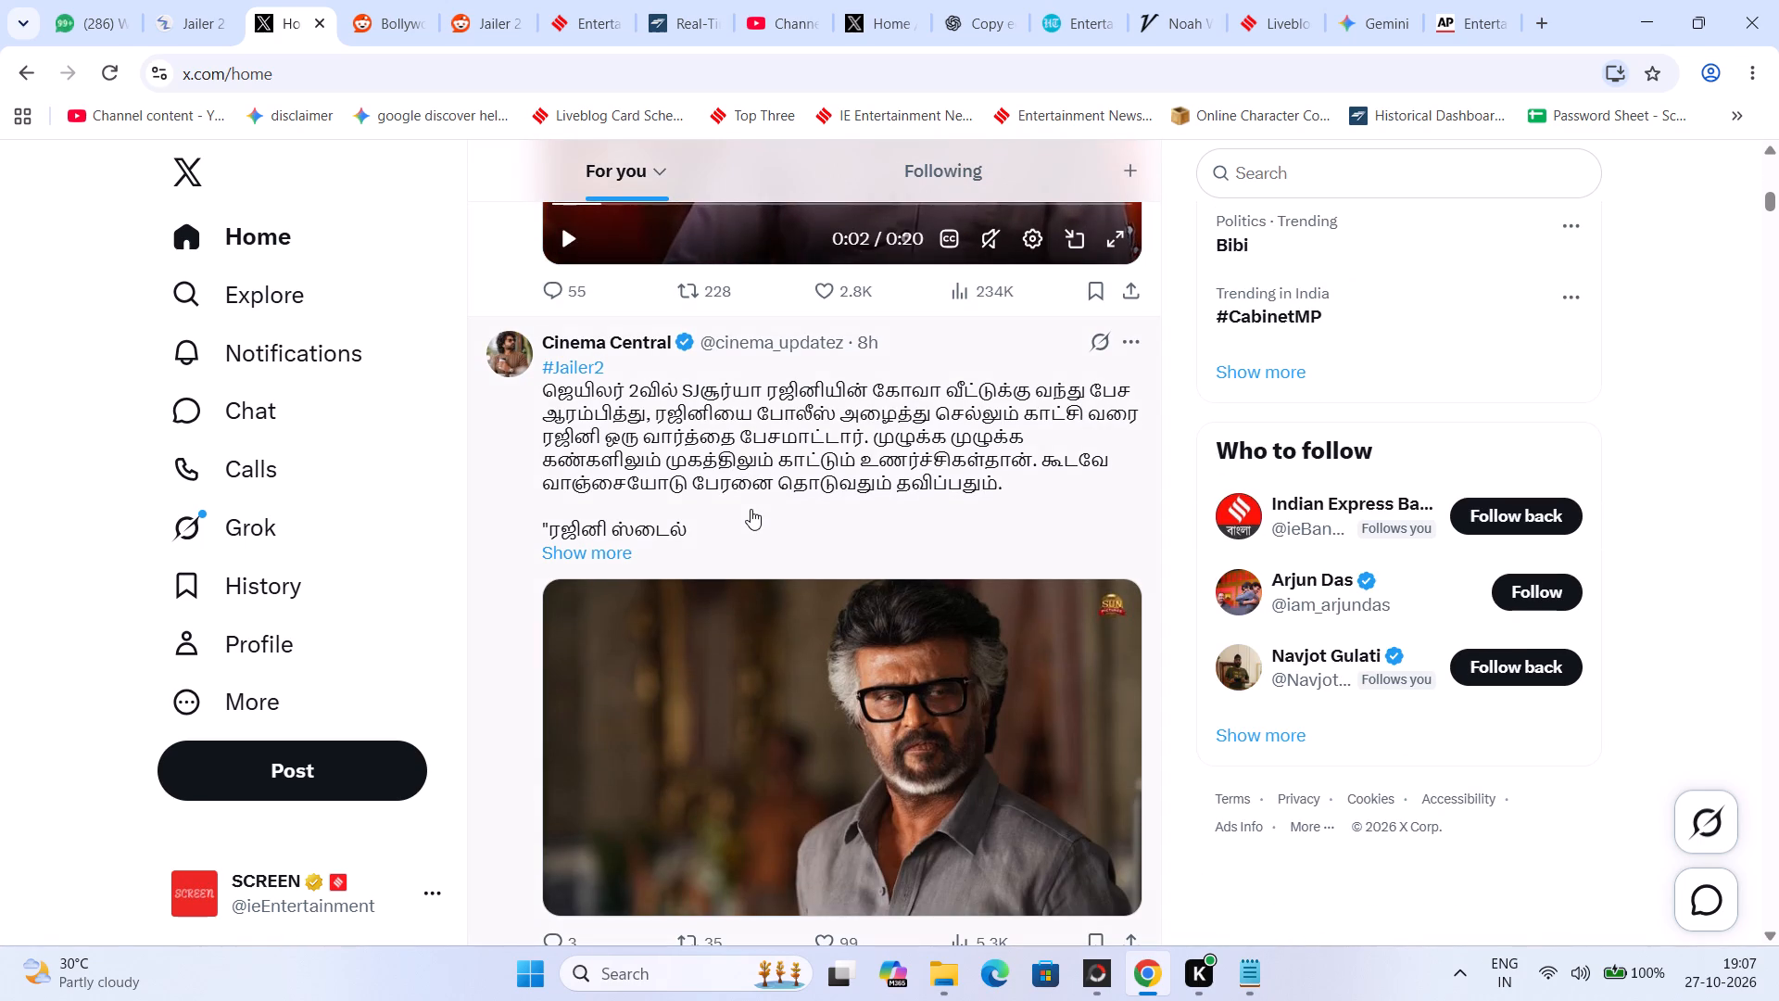
pyautogui.scroll(-10, 751, 509)
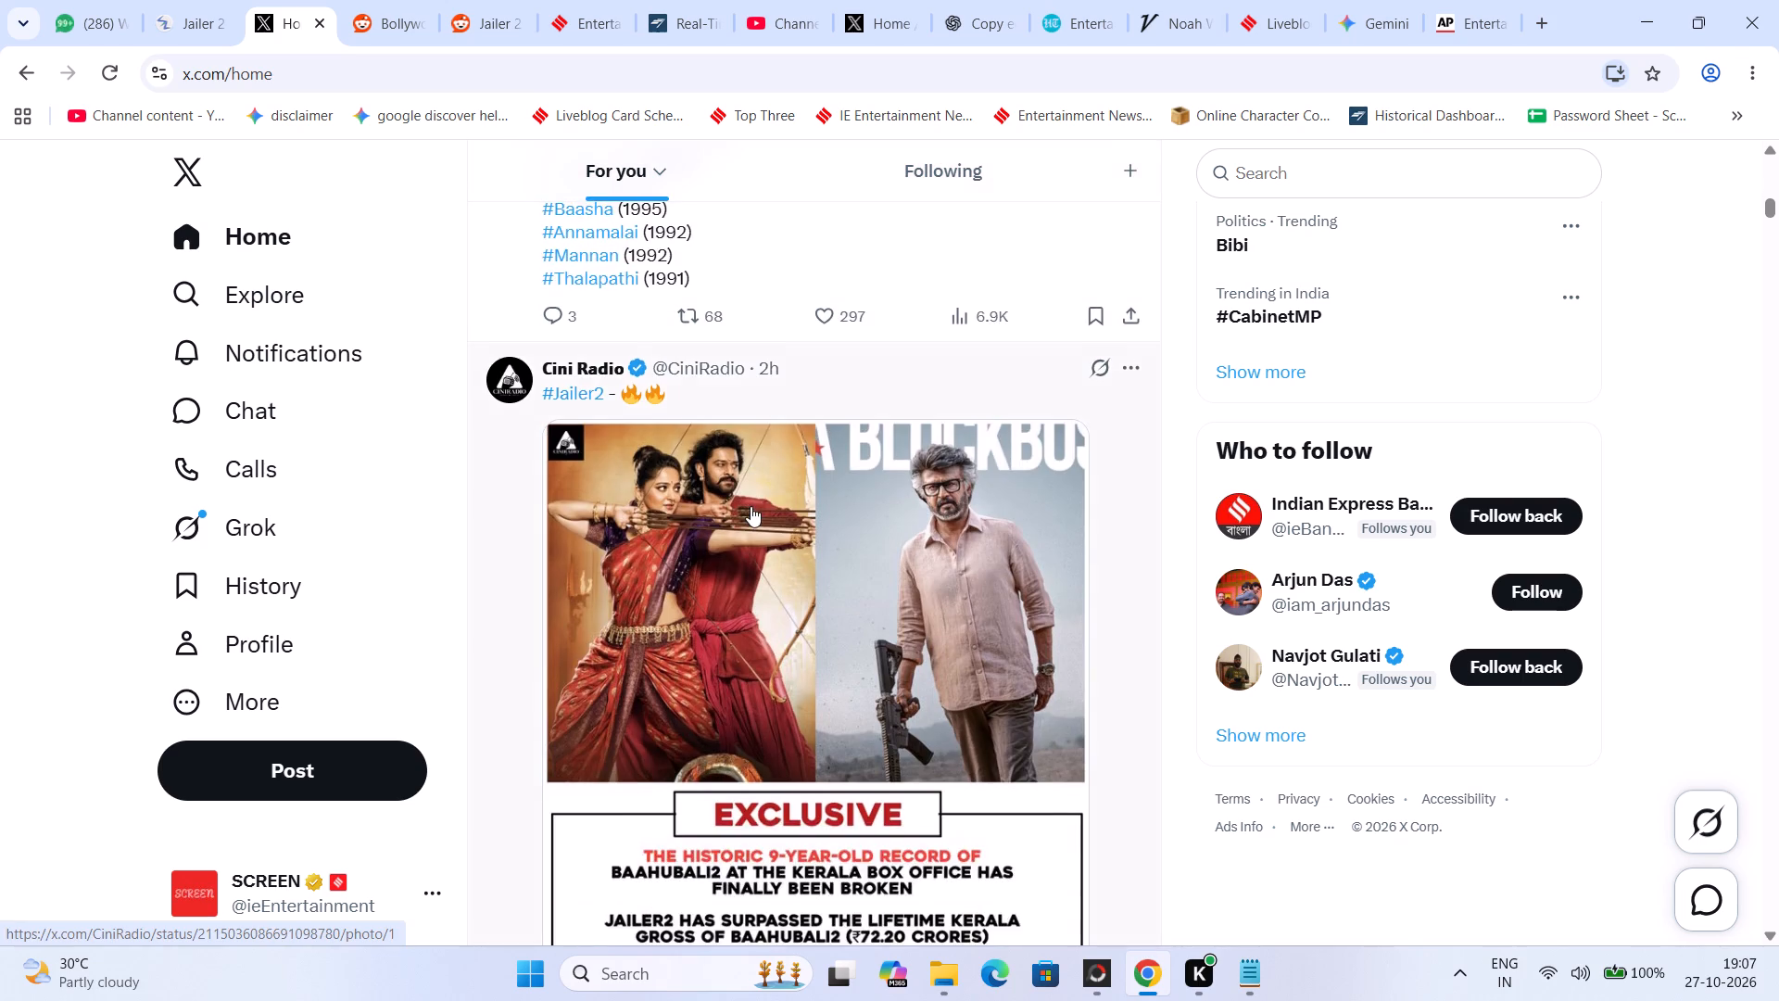
pyautogui.scroll(-6, 751, 506)
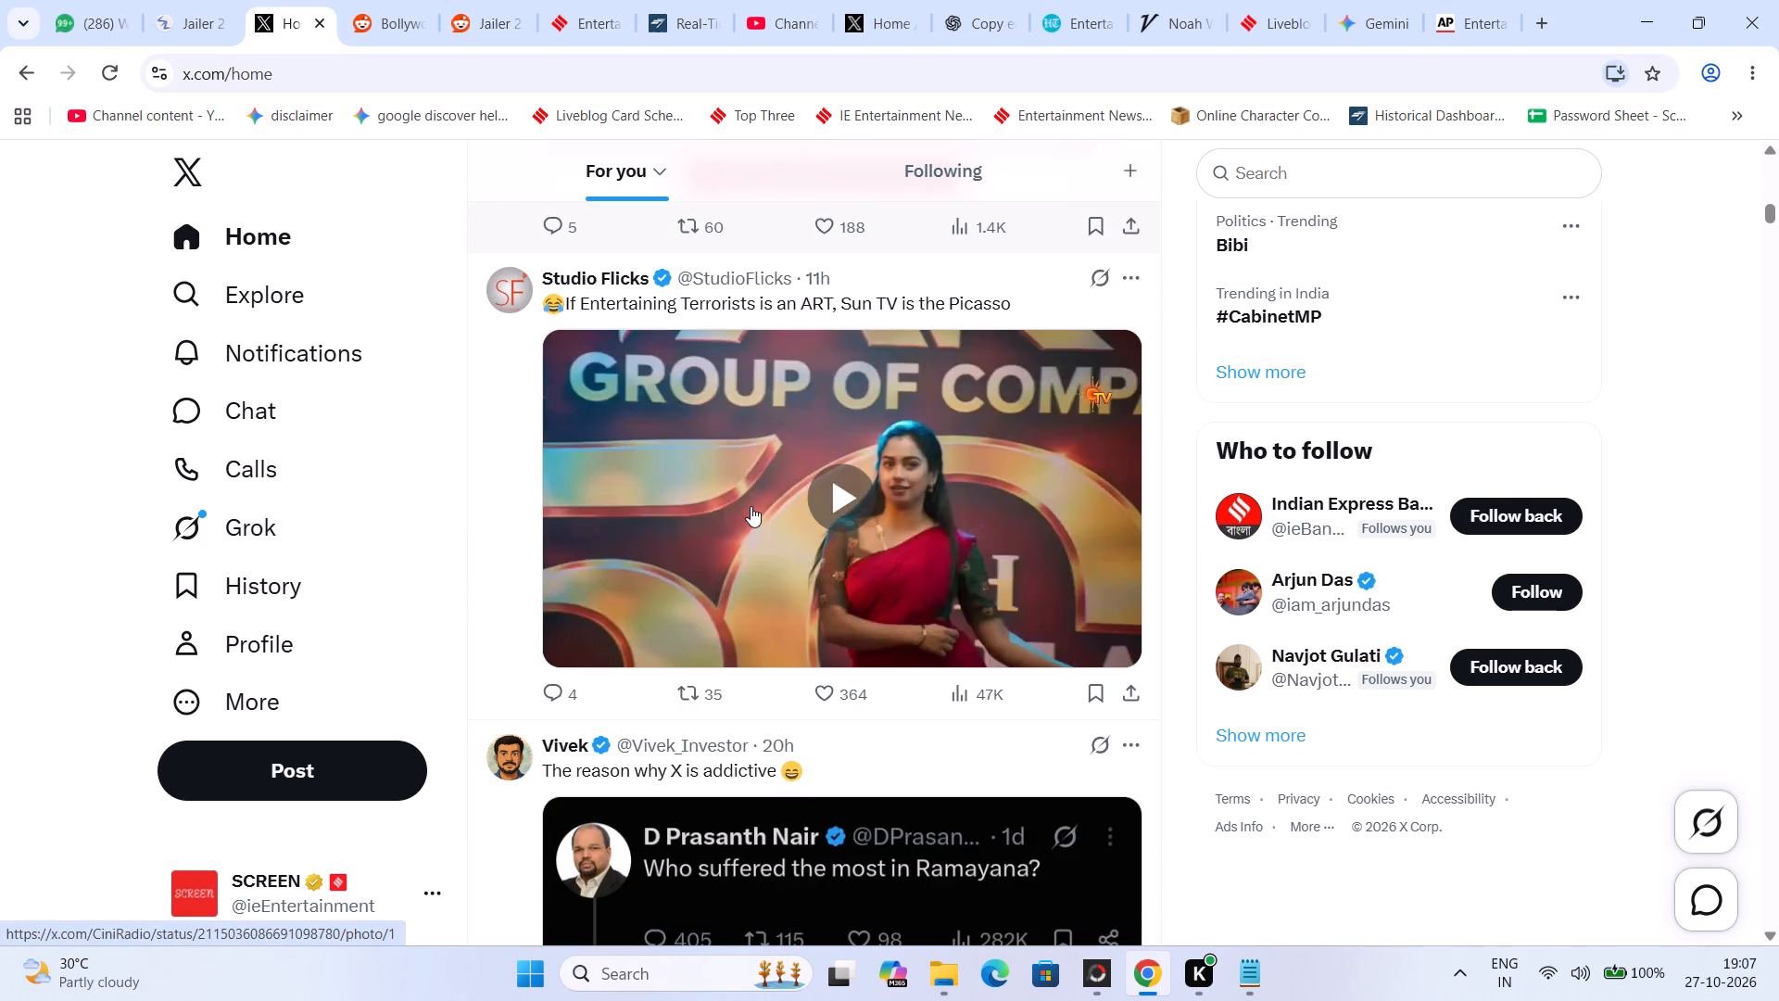
pyautogui.scroll(-4, 751, 506)
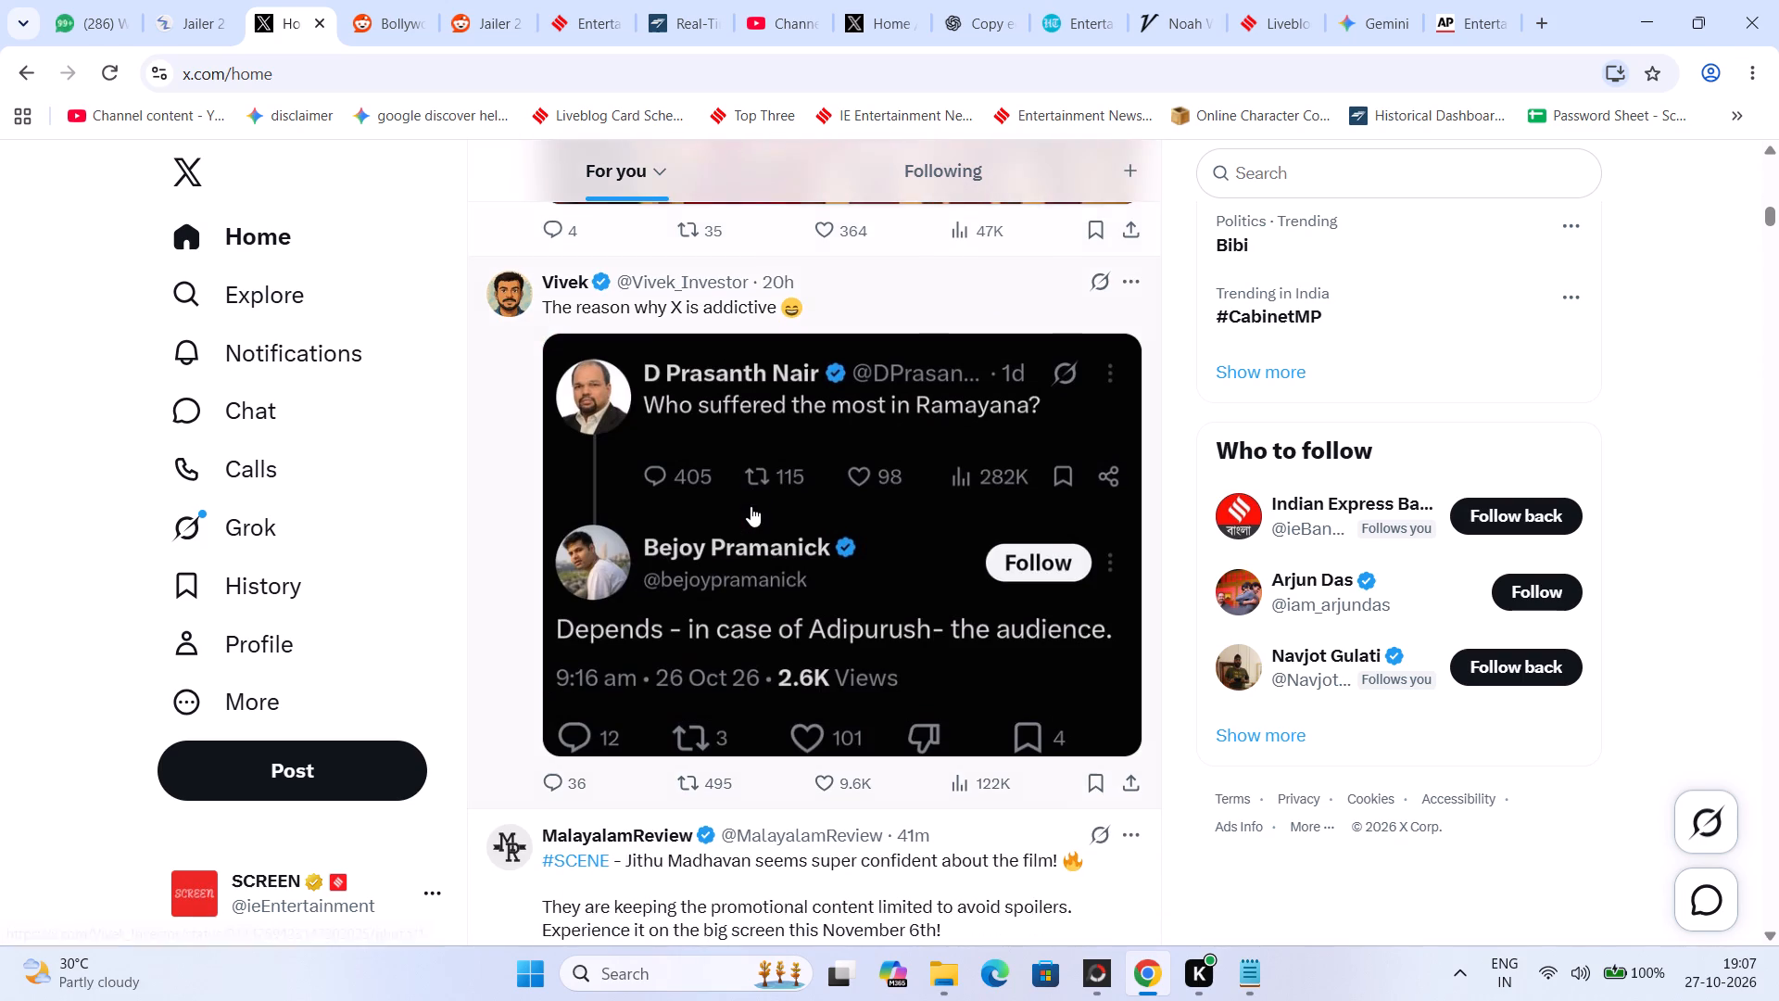
pyautogui.scroll(-8, 751, 506)
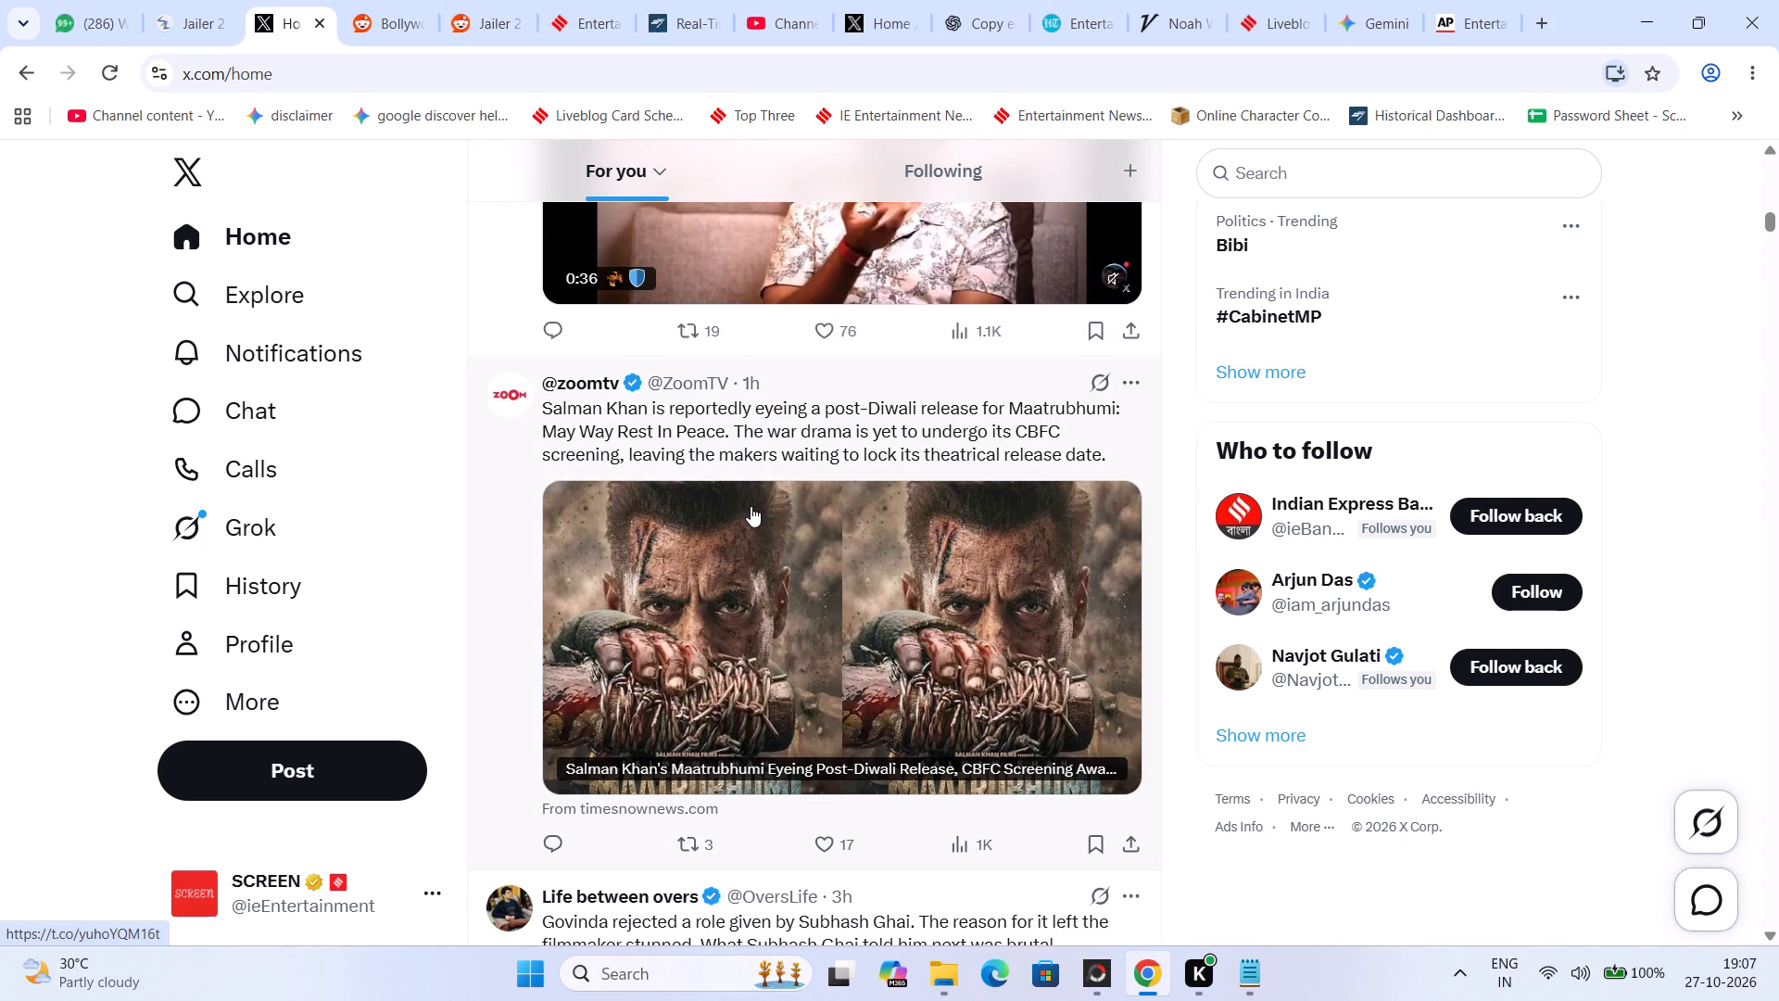
pyautogui.scroll(-4, 751, 506)
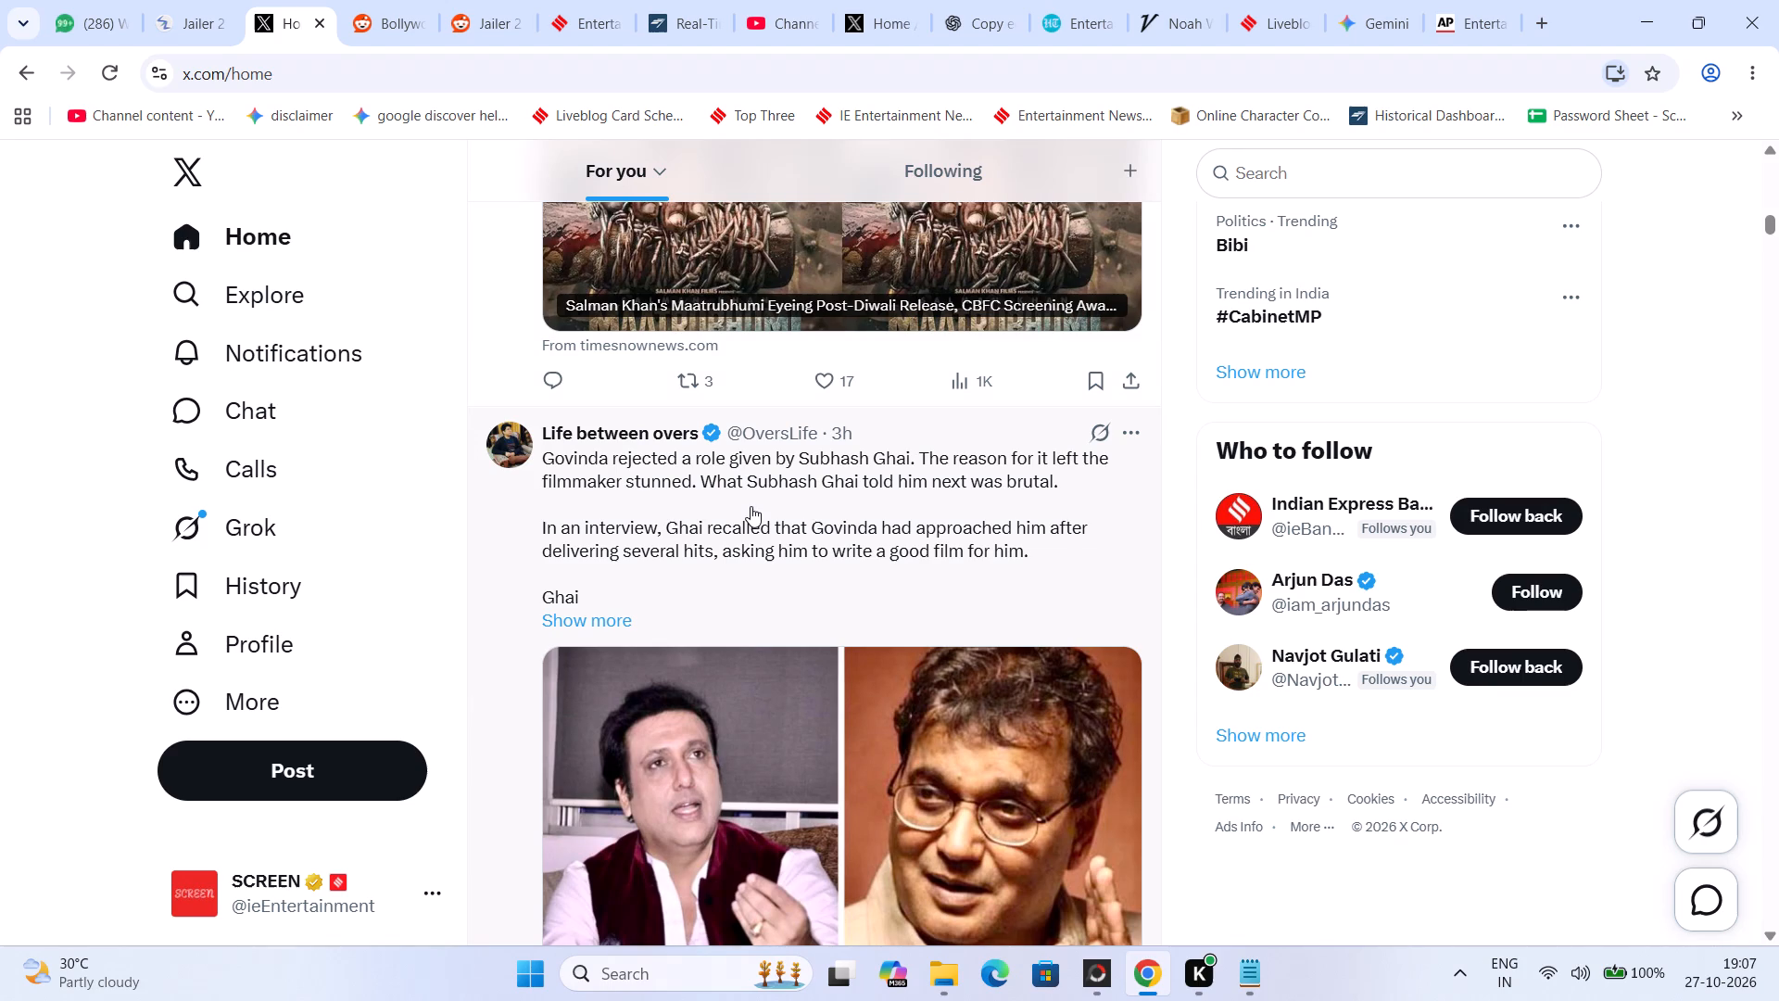
pyautogui.scroll(-13, 751, 506)
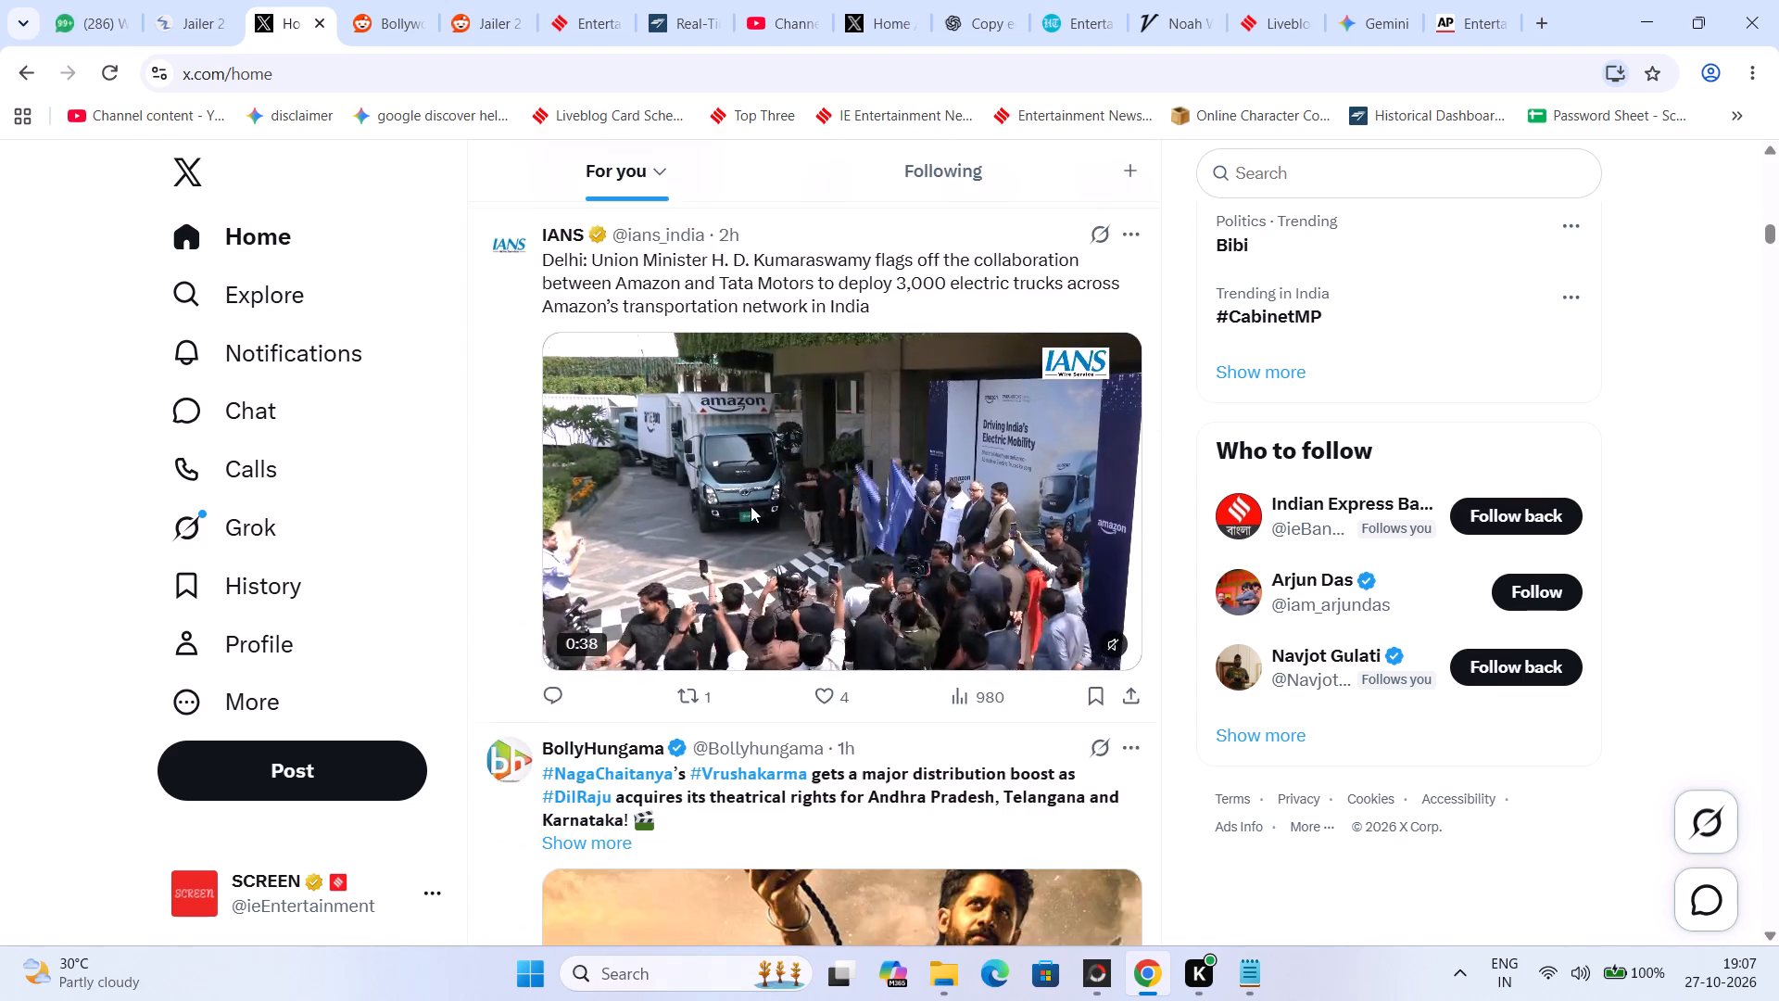
pyautogui.scroll(-8, 751, 506)
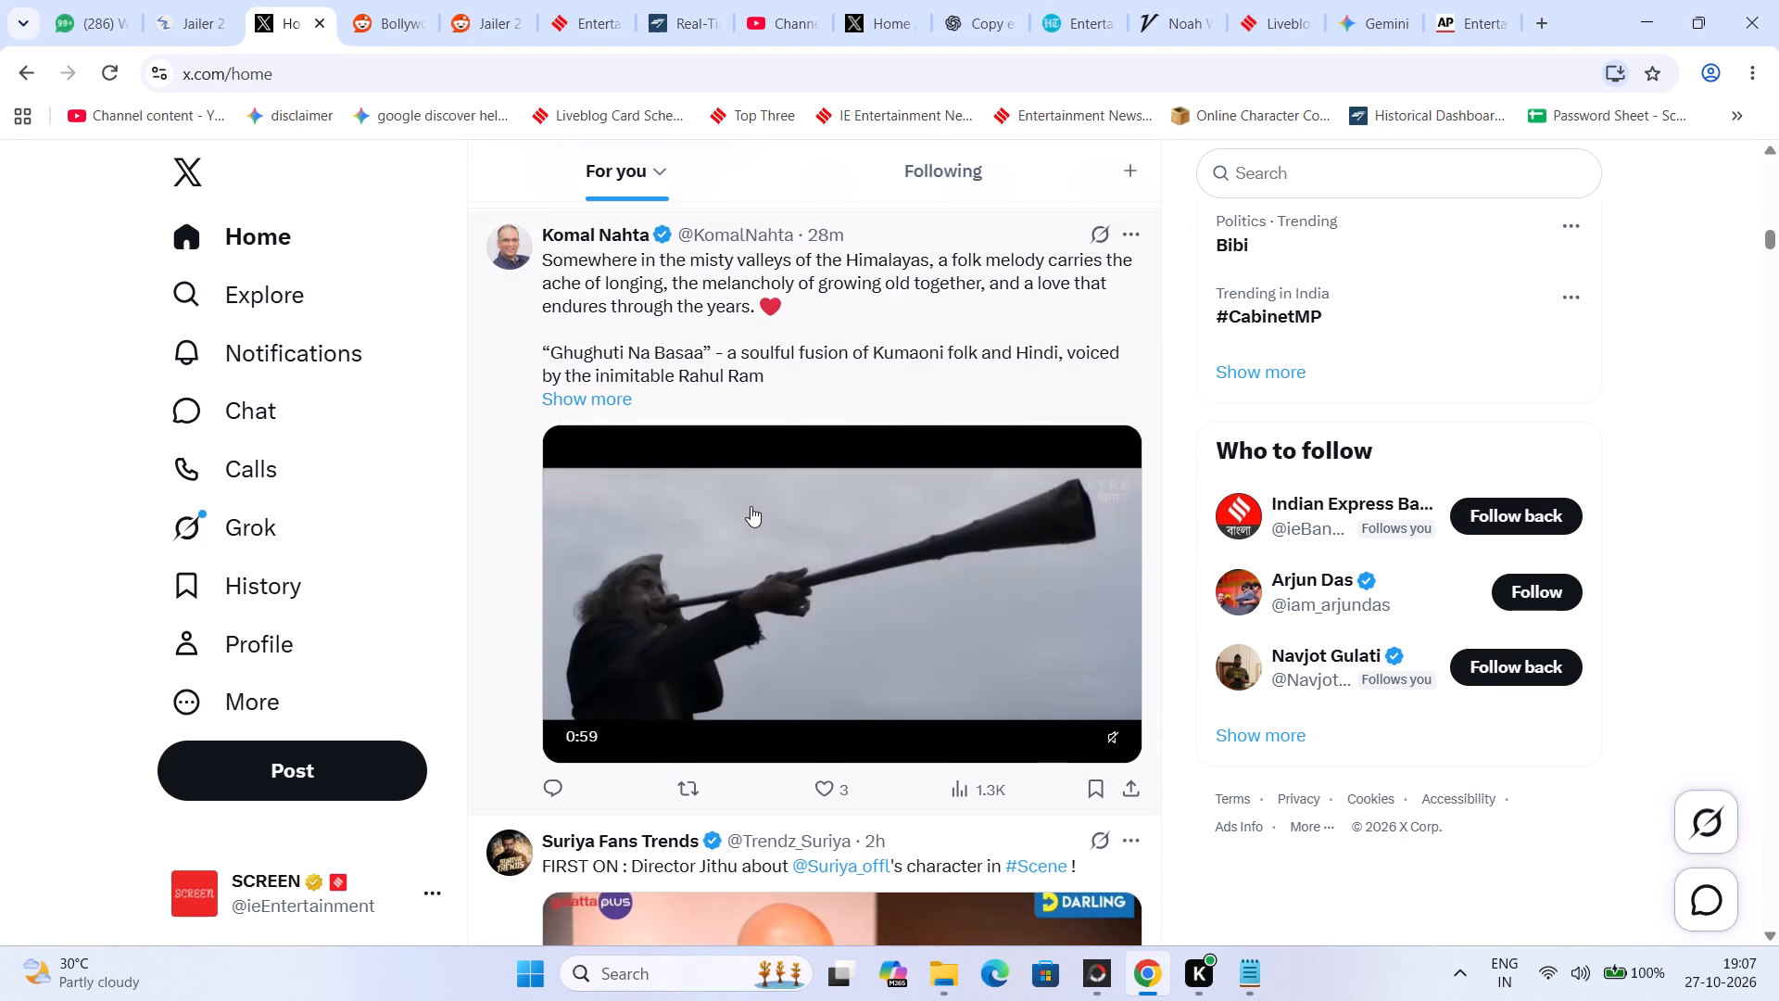
pyautogui.scroll(-4, 751, 506)
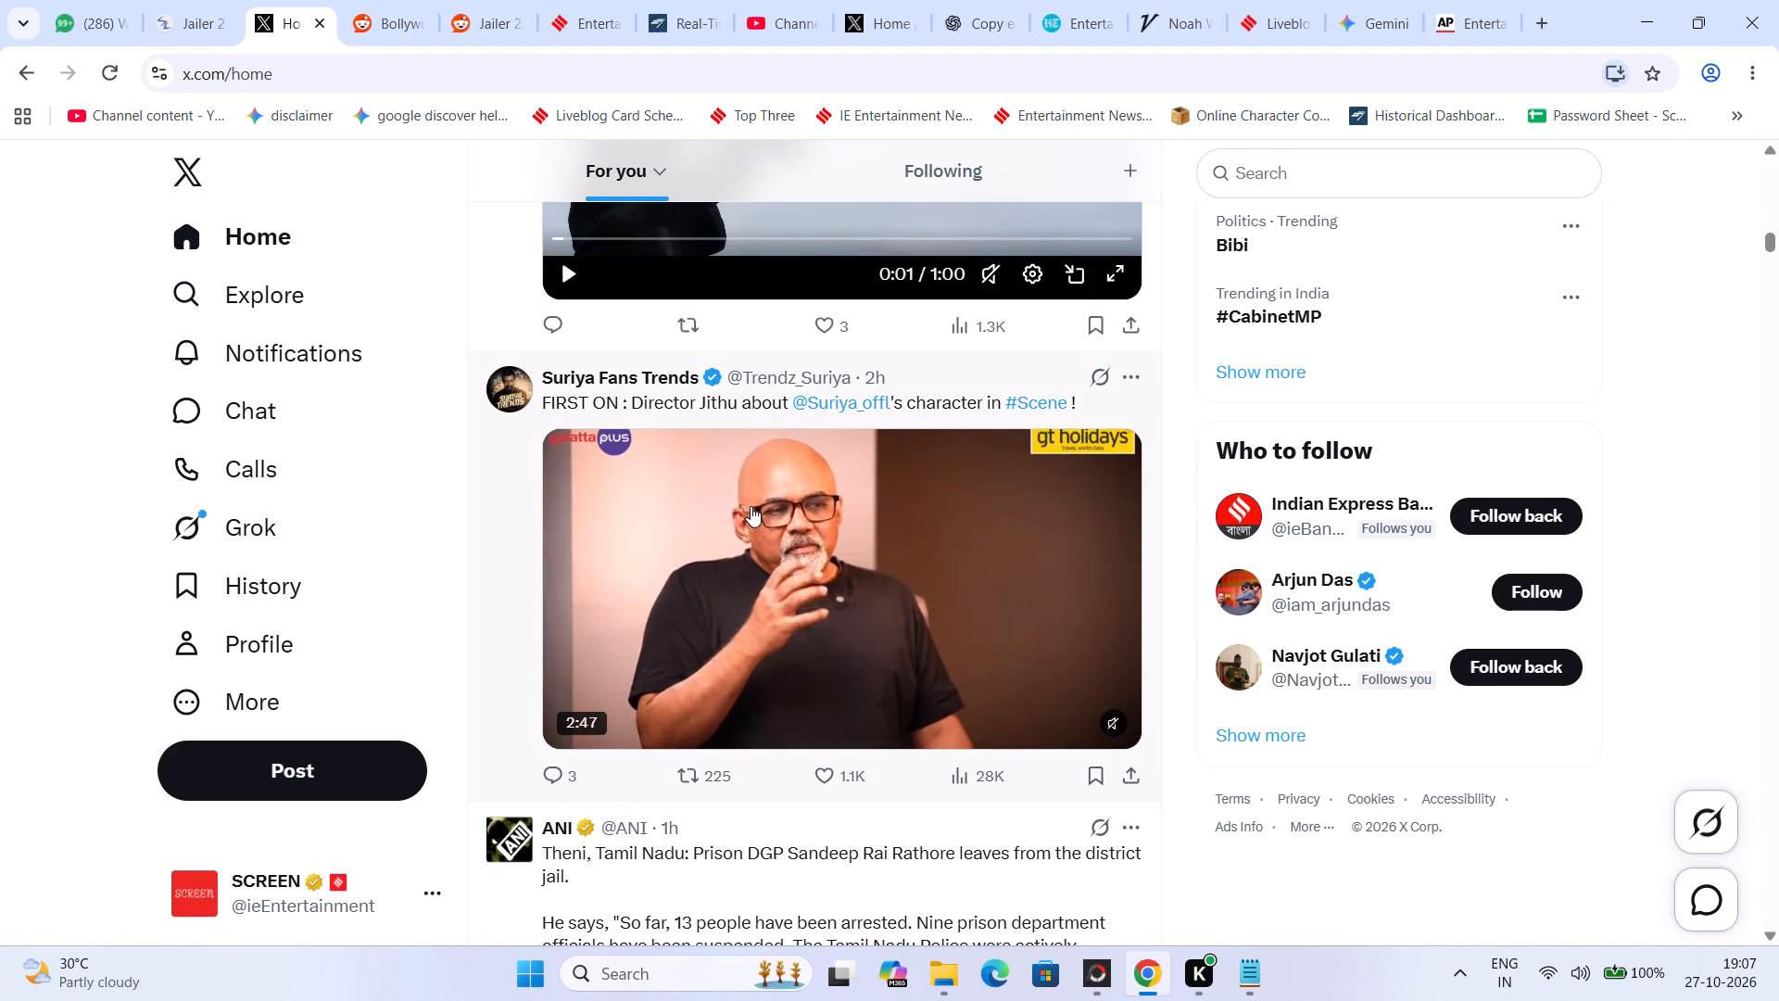
pyautogui.scroll(-11, 751, 506)
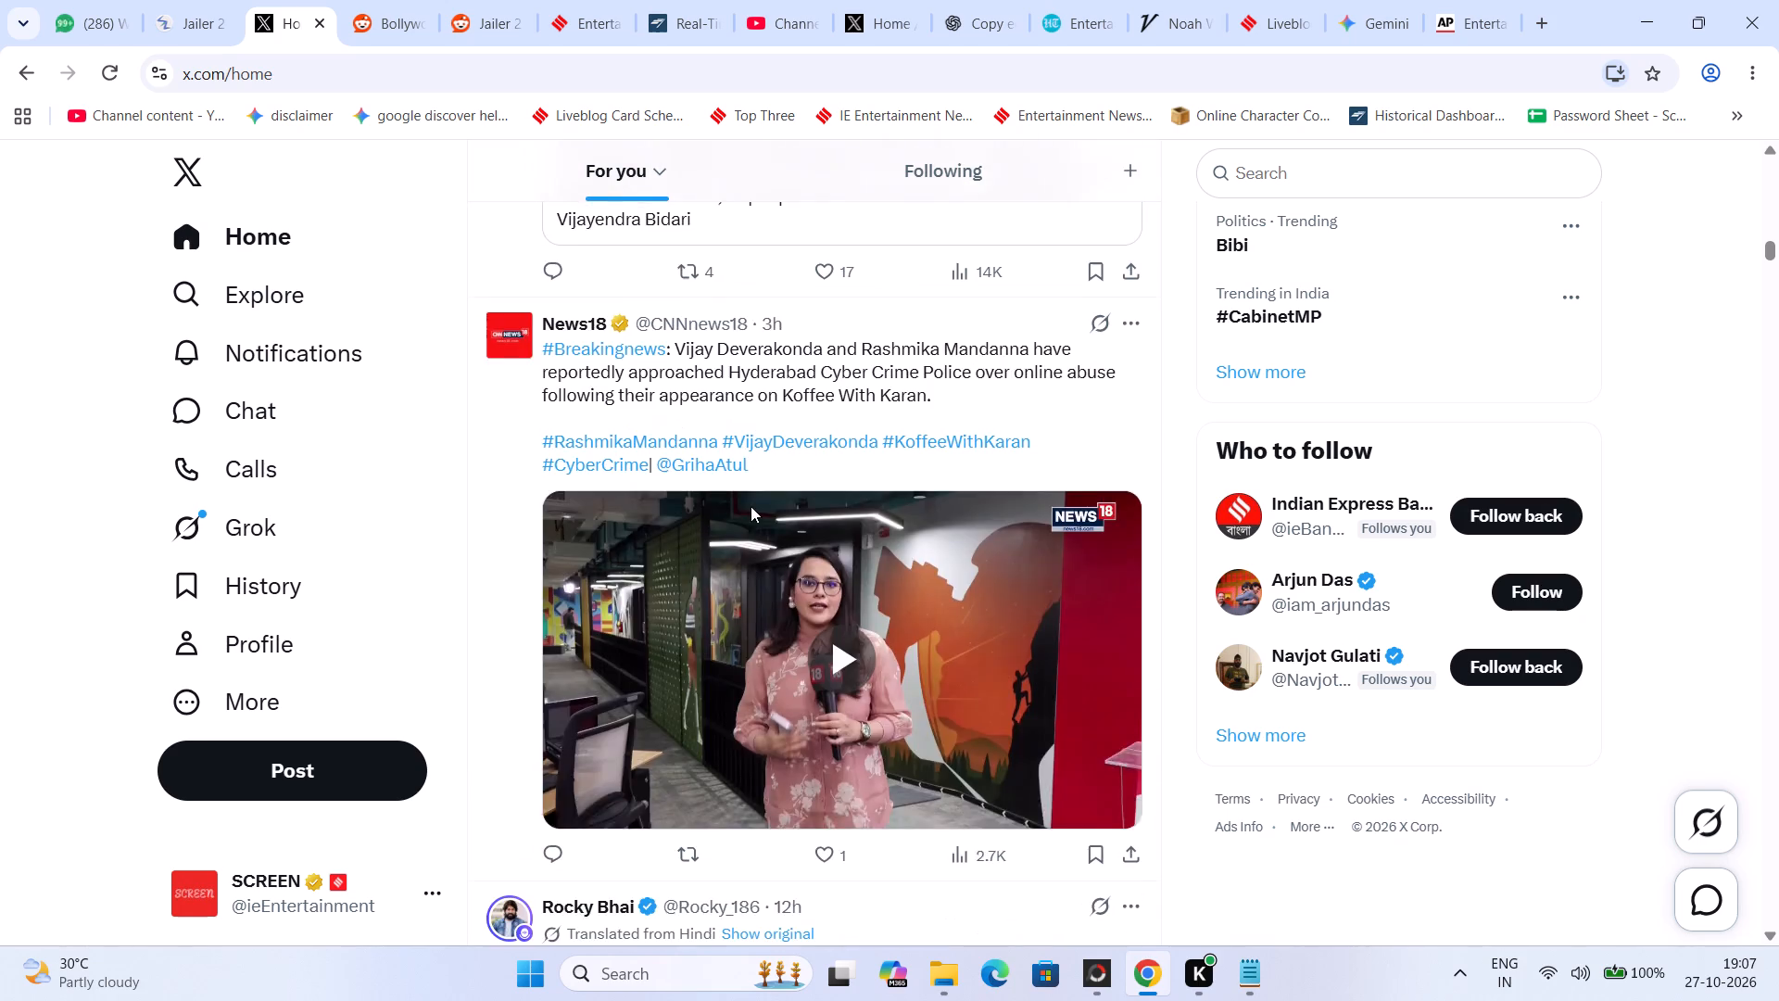
pyautogui.scroll(-12, 751, 506)
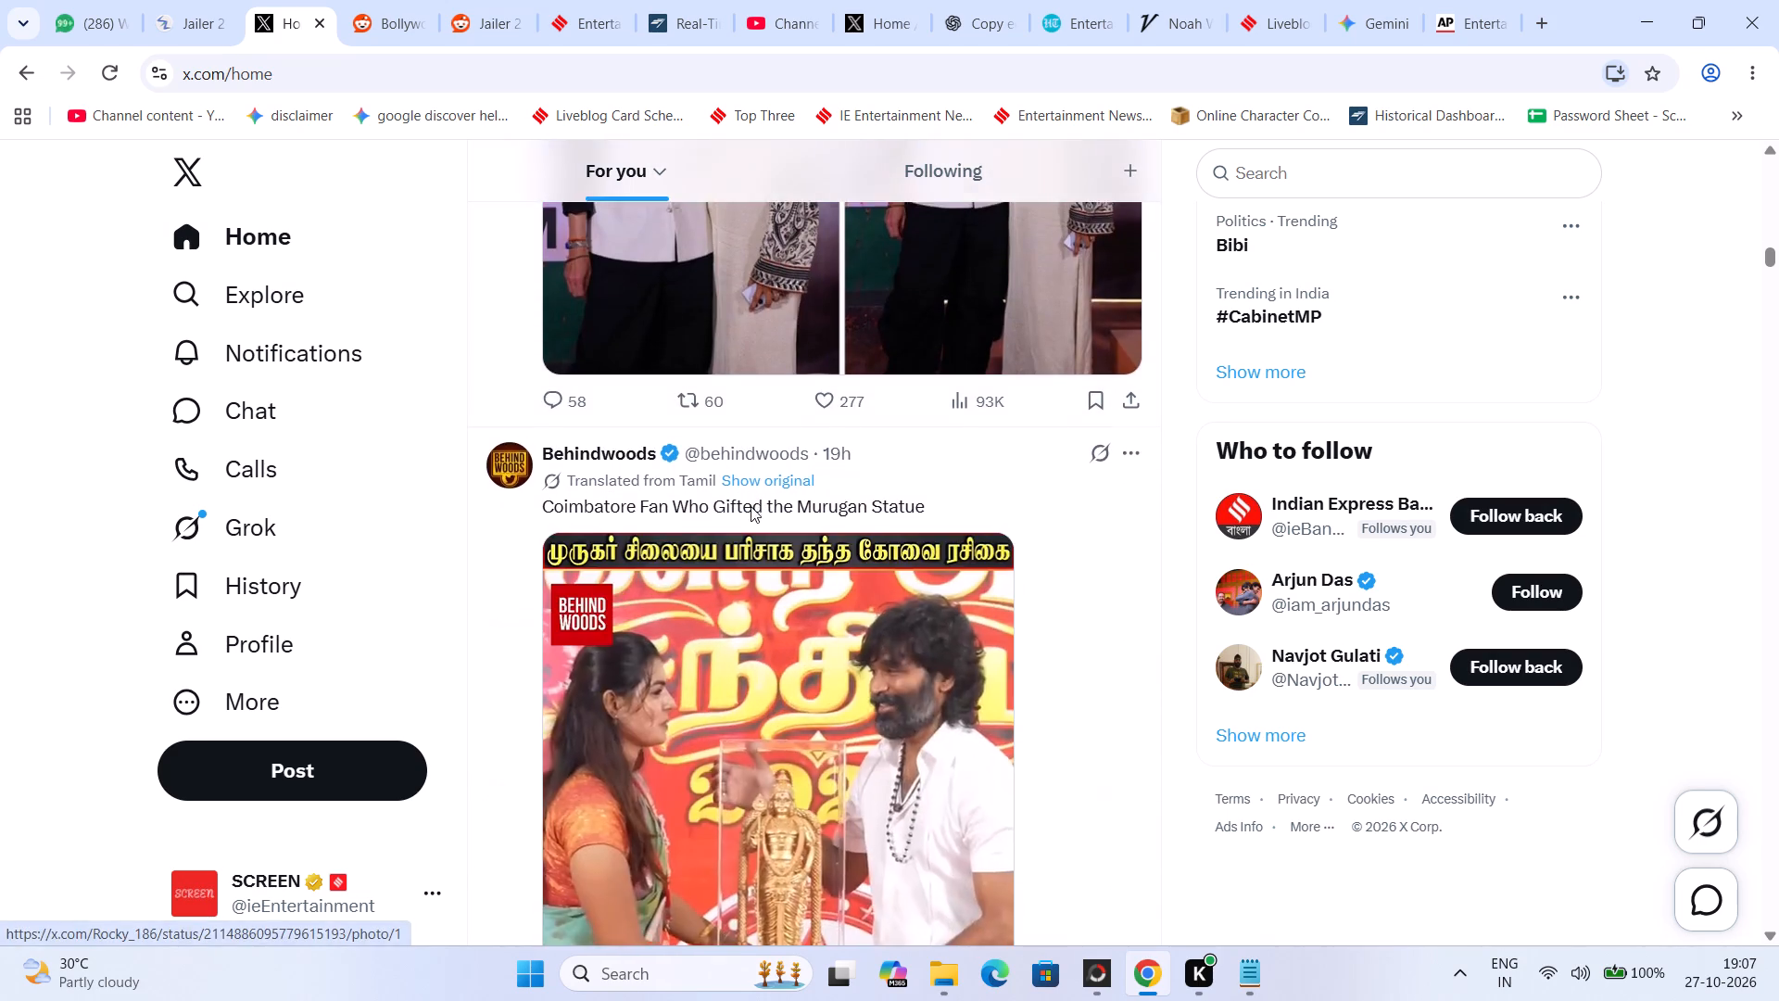
pyautogui.scroll(-15, 751, 506)
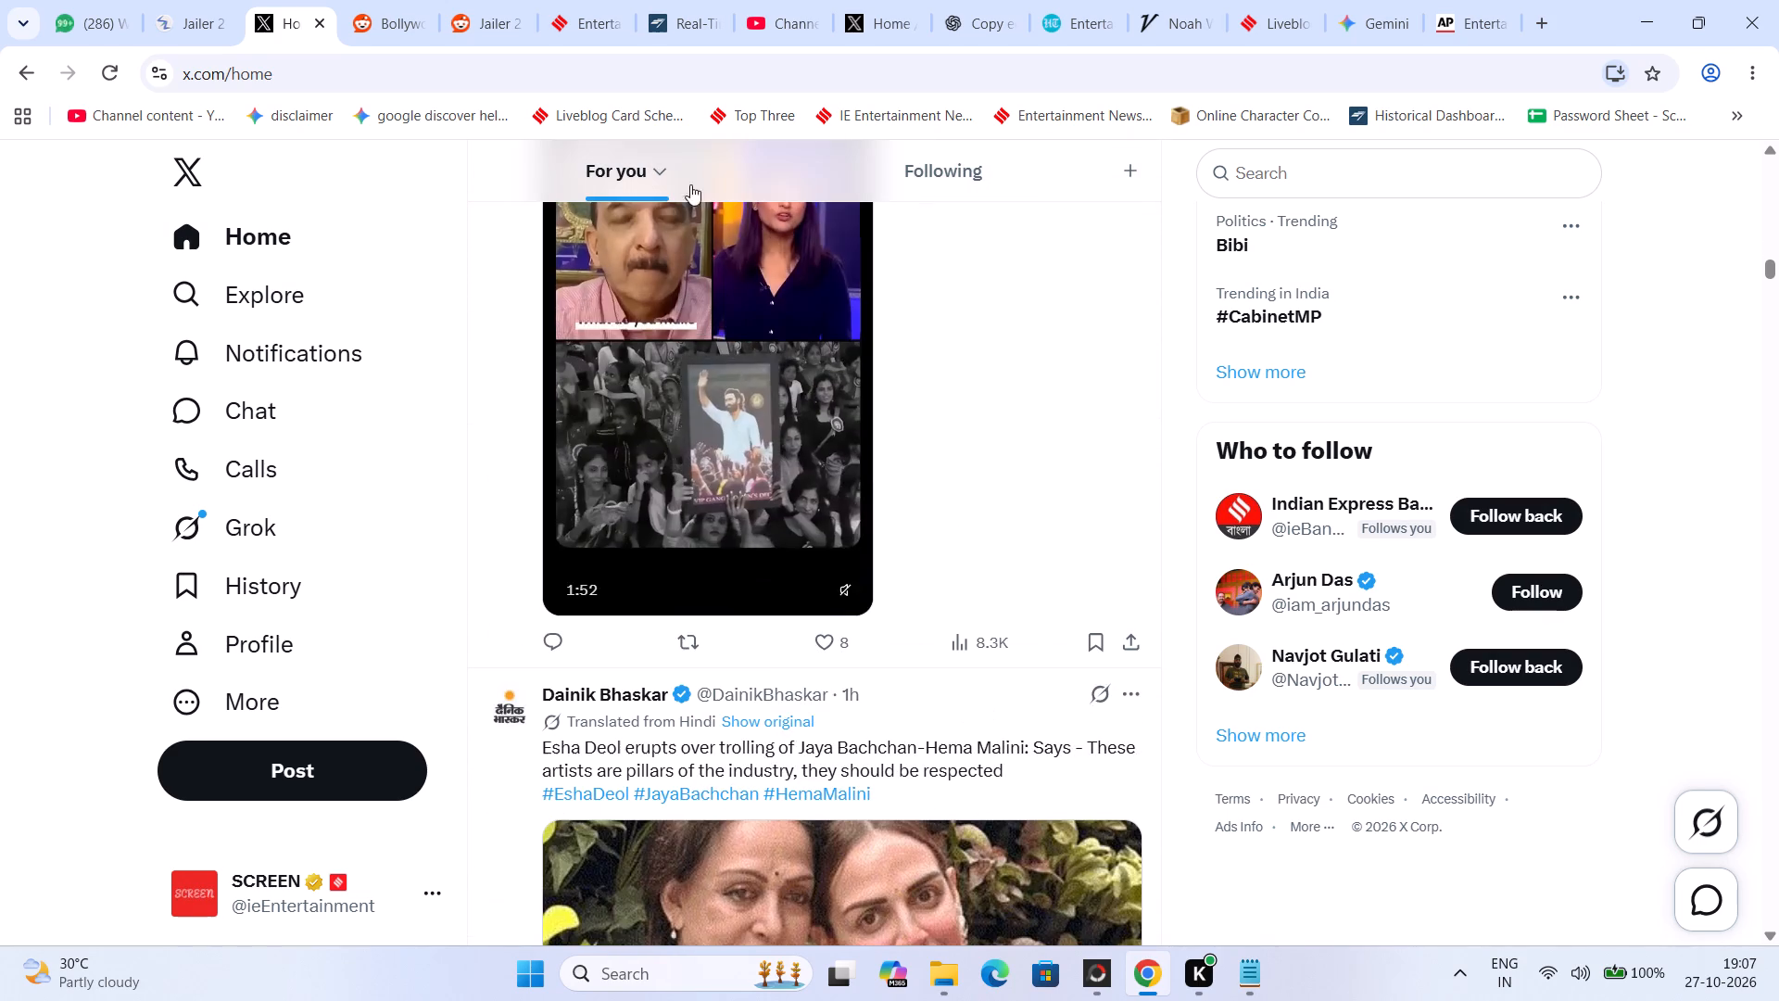
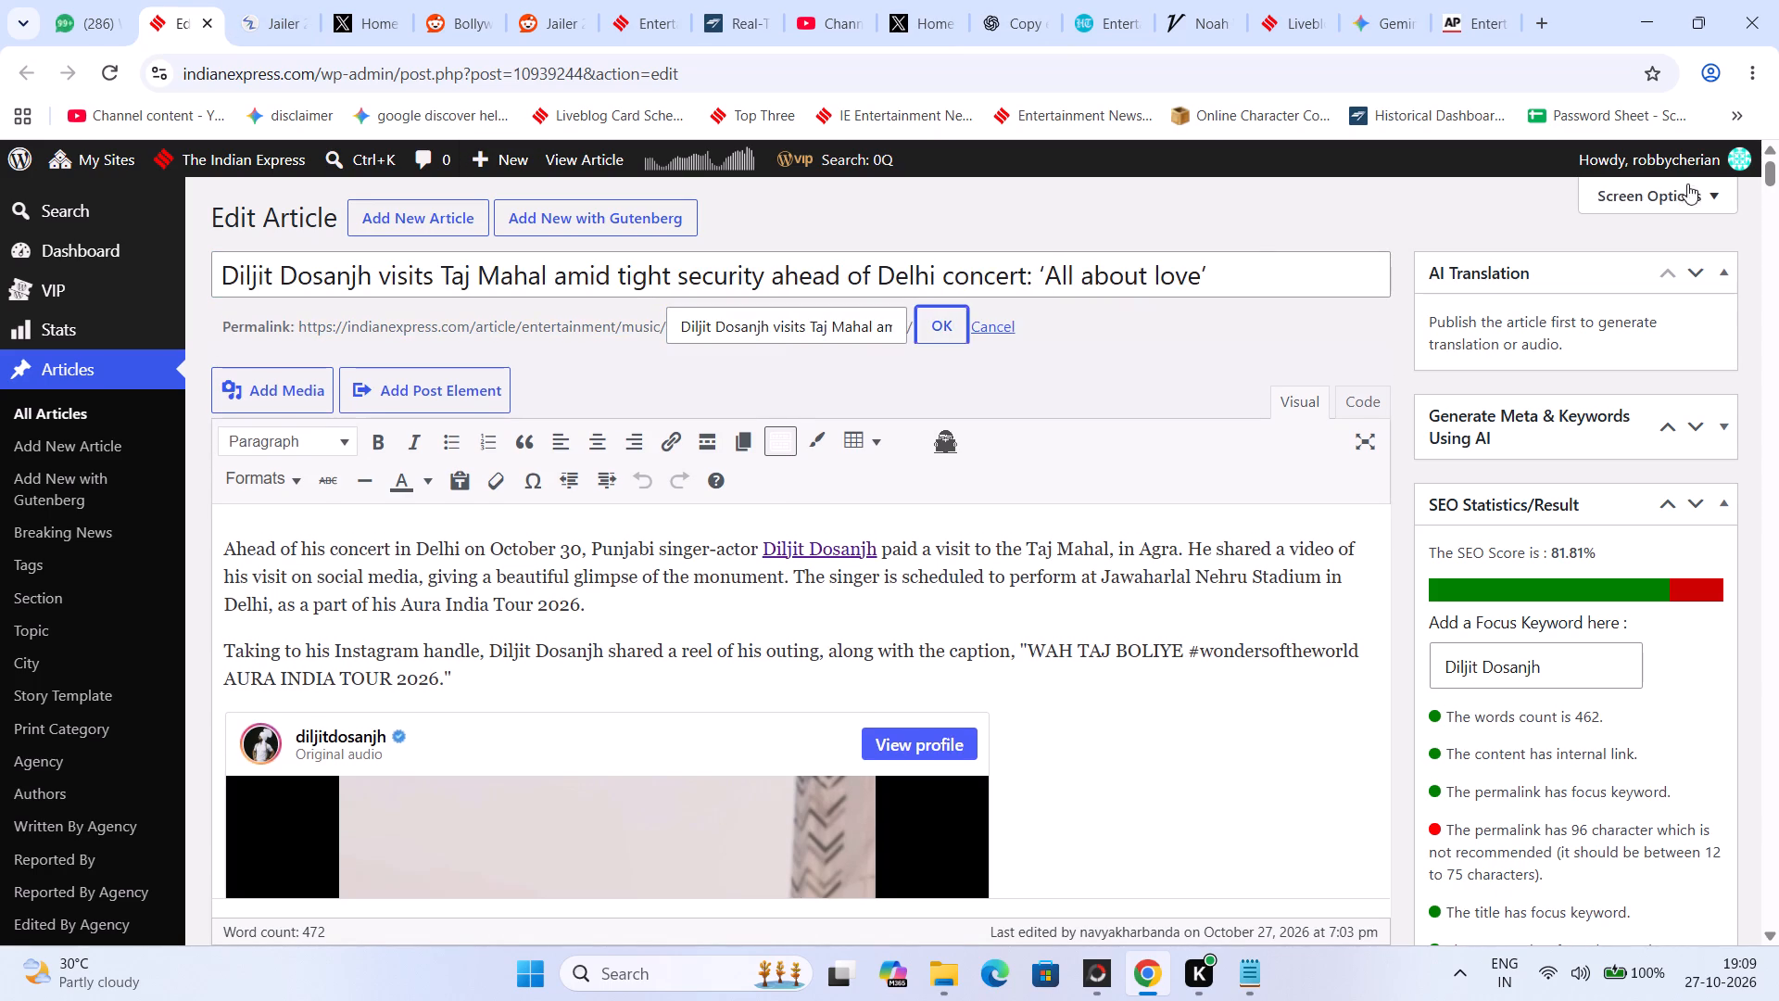
# Set the article's alternate heading to "Diljit Dosanjh visits Taj Mahal amid tight security ahead of Delhi concert".
pyautogui.moveTo(1773, 173); pyautogui.dragTo(1778, 234)
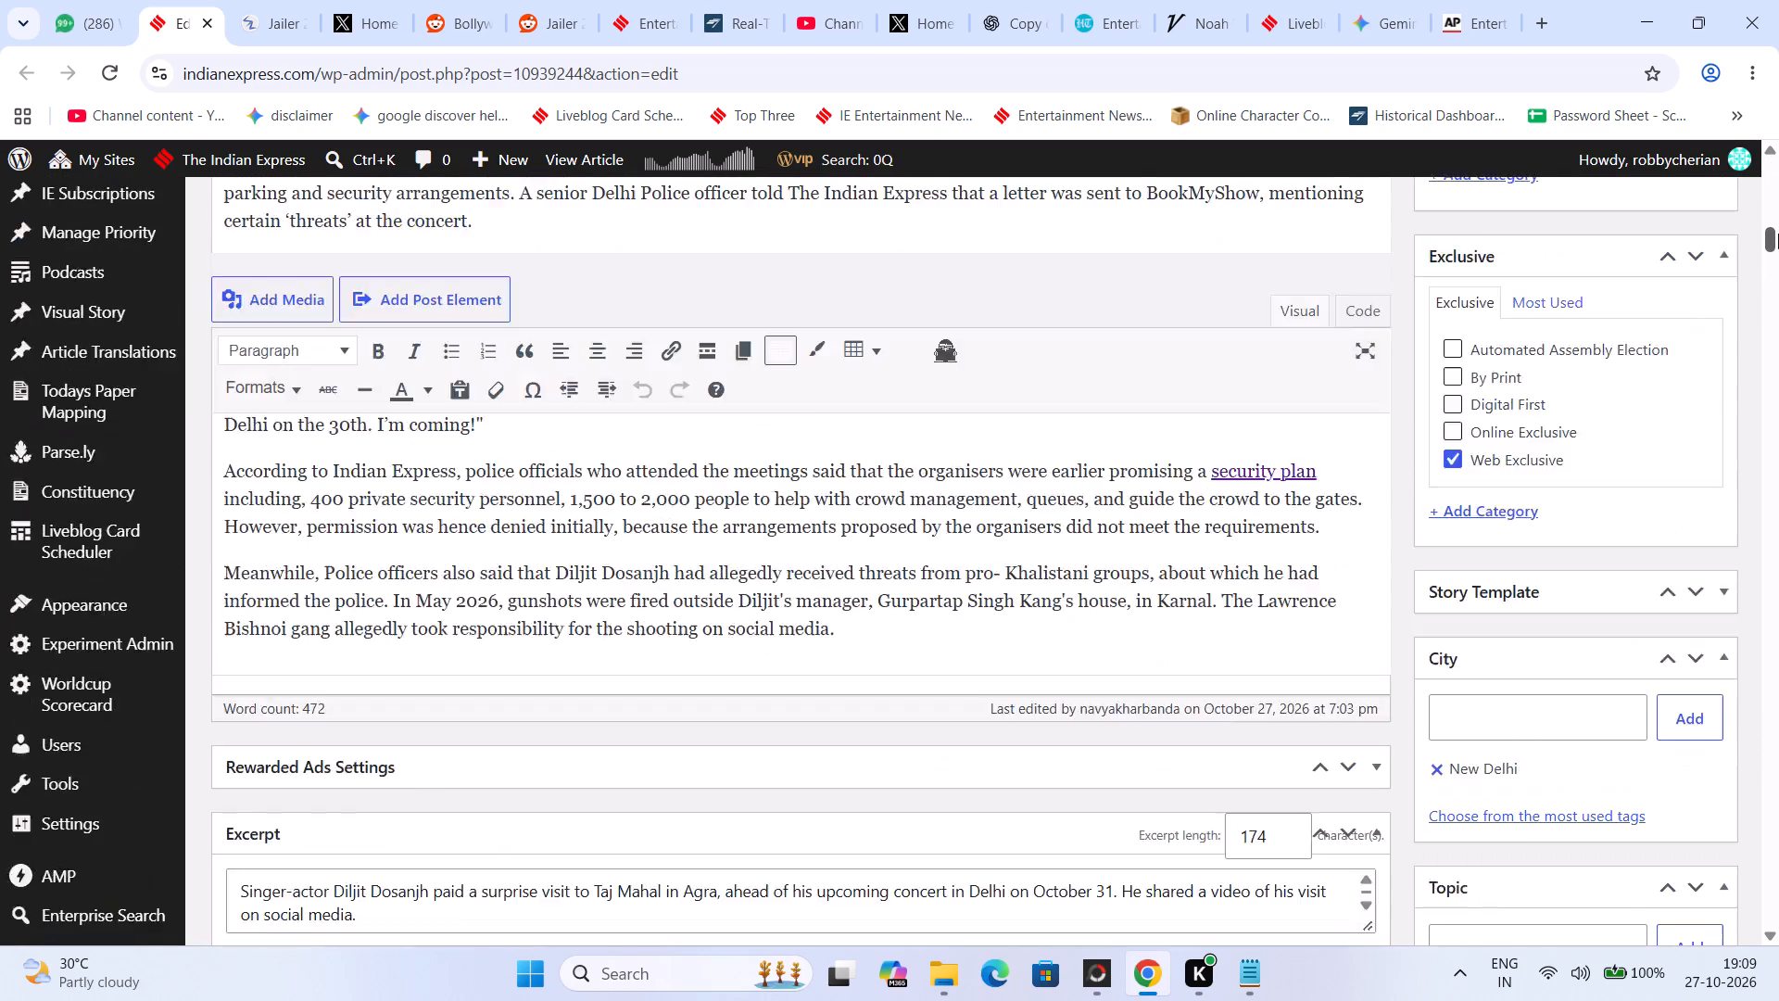
pyautogui.moveTo(1778, 234); pyautogui.dragTo(1778, 928)
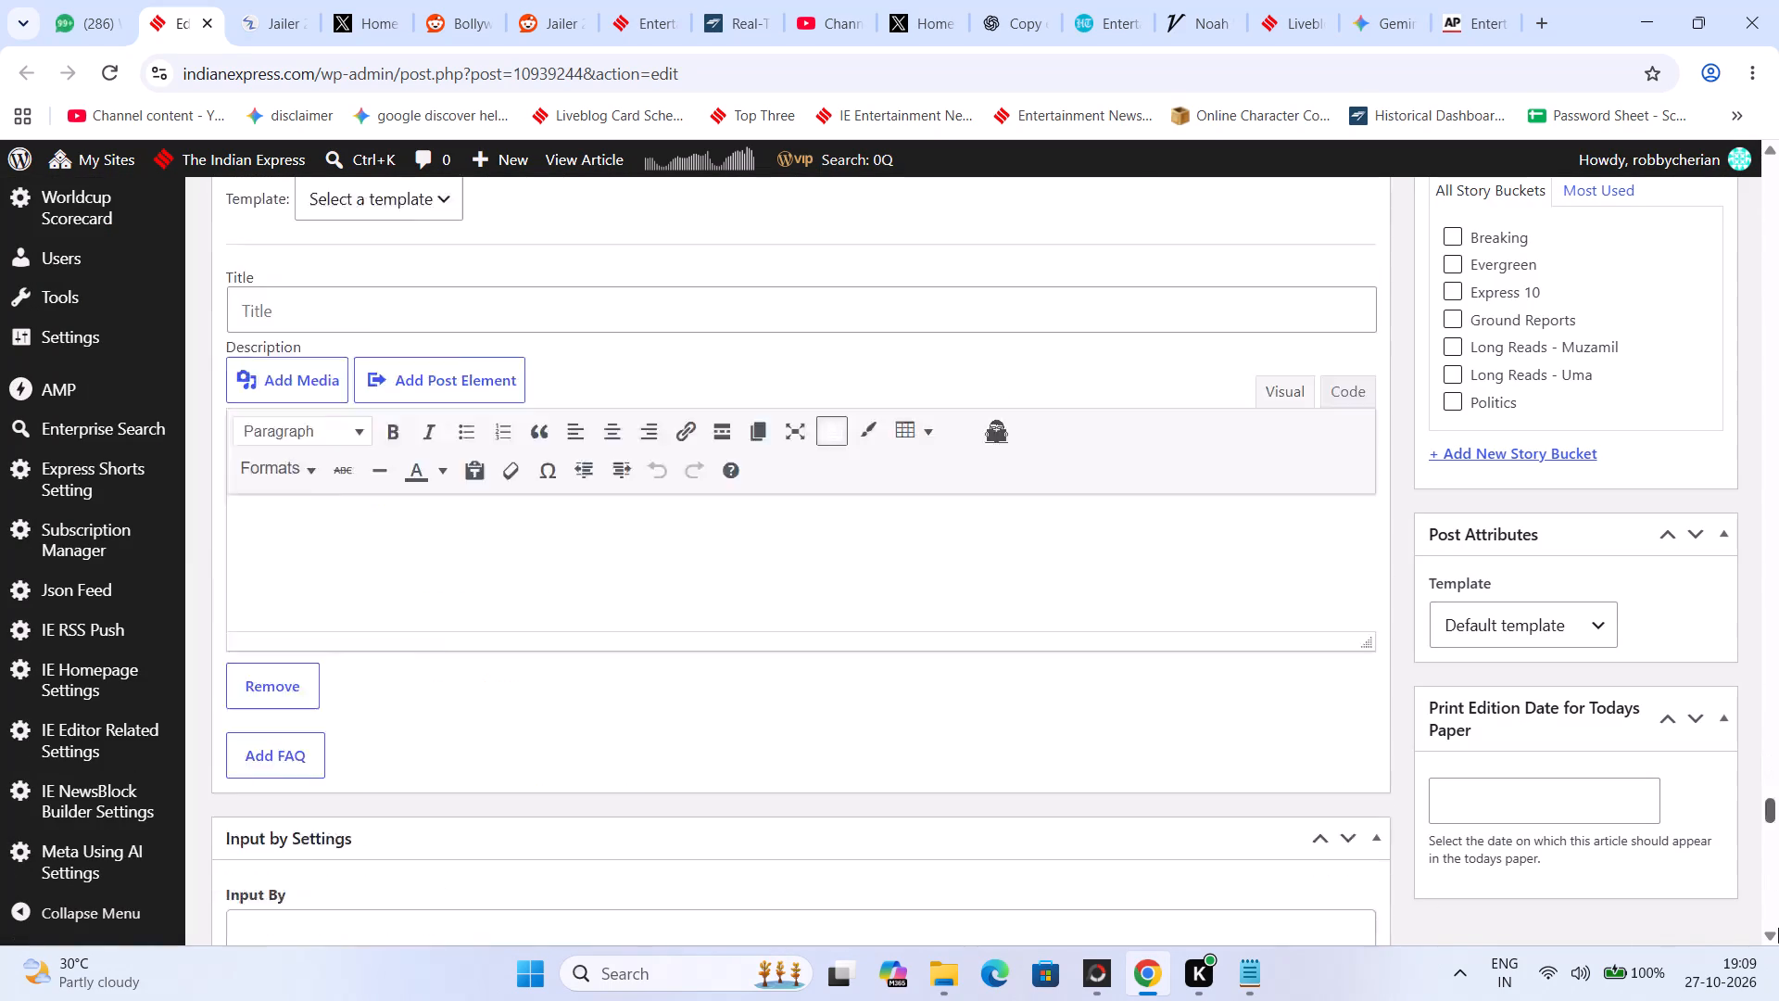
pyautogui.moveTo(1778, 928); pyautogui.dragTo(1778, 1000)
pyautogui.tripleClick(405, 214)
pyautogui.hotkey('ctrl', 'v')
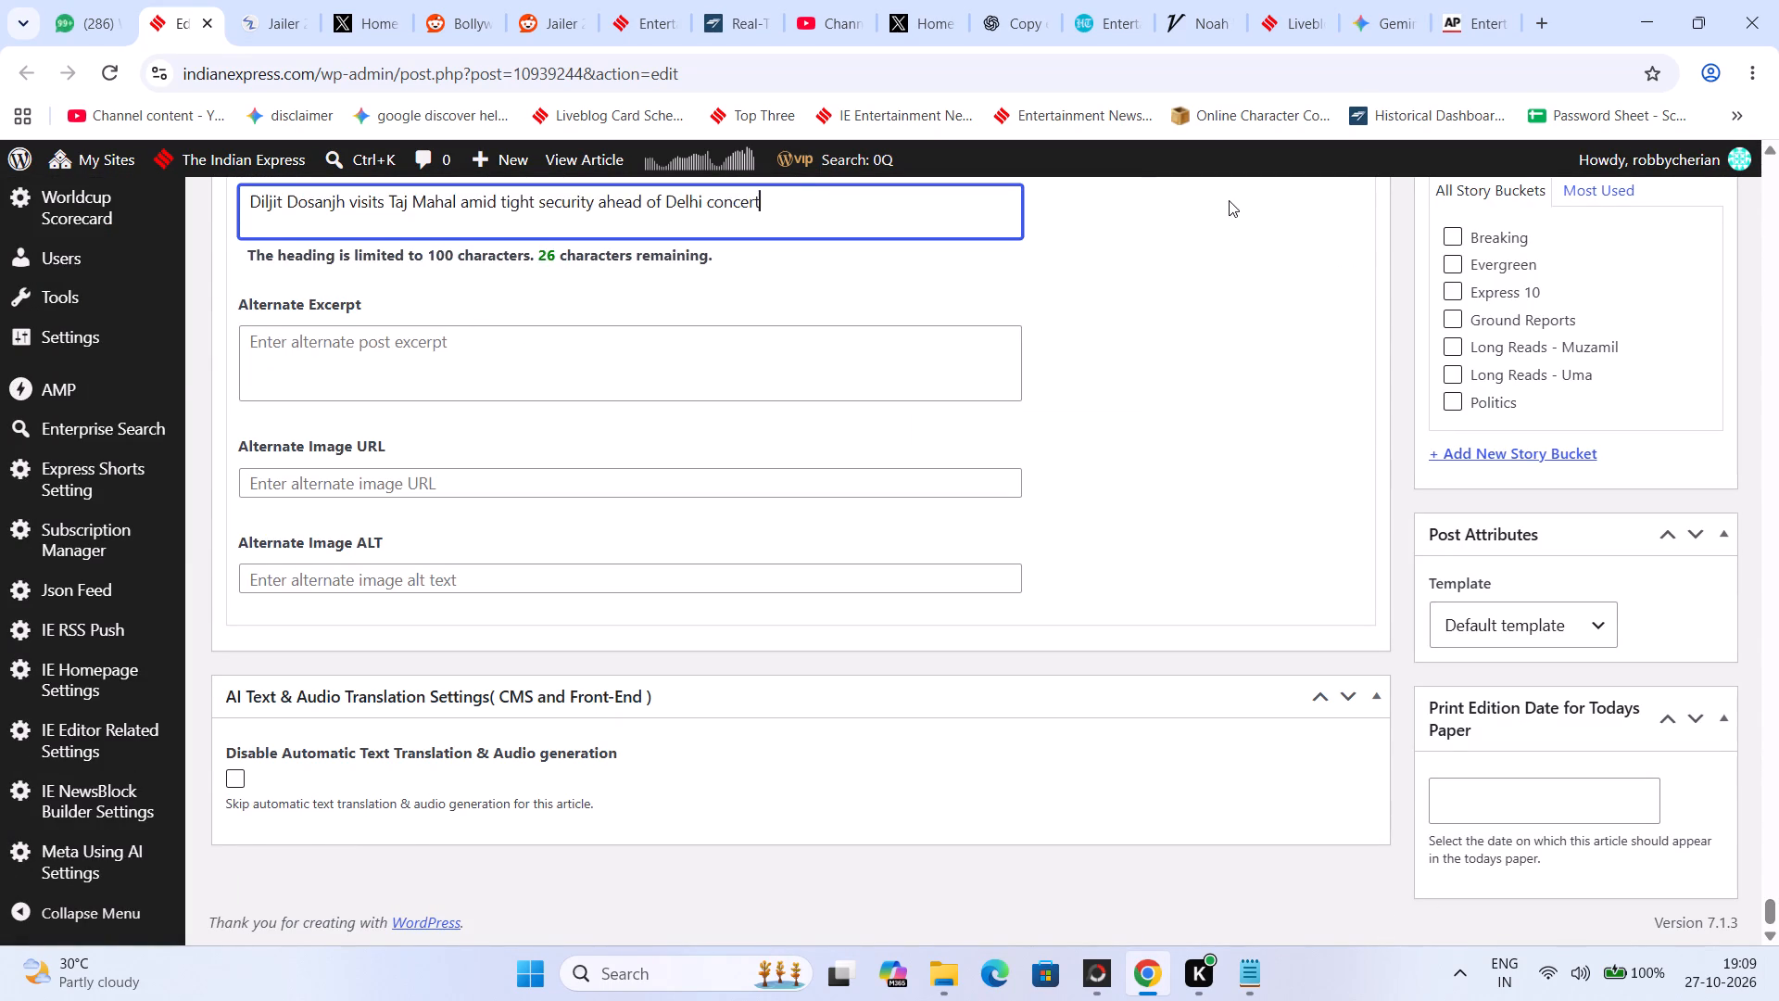
pyautogui.click(1778, 174)
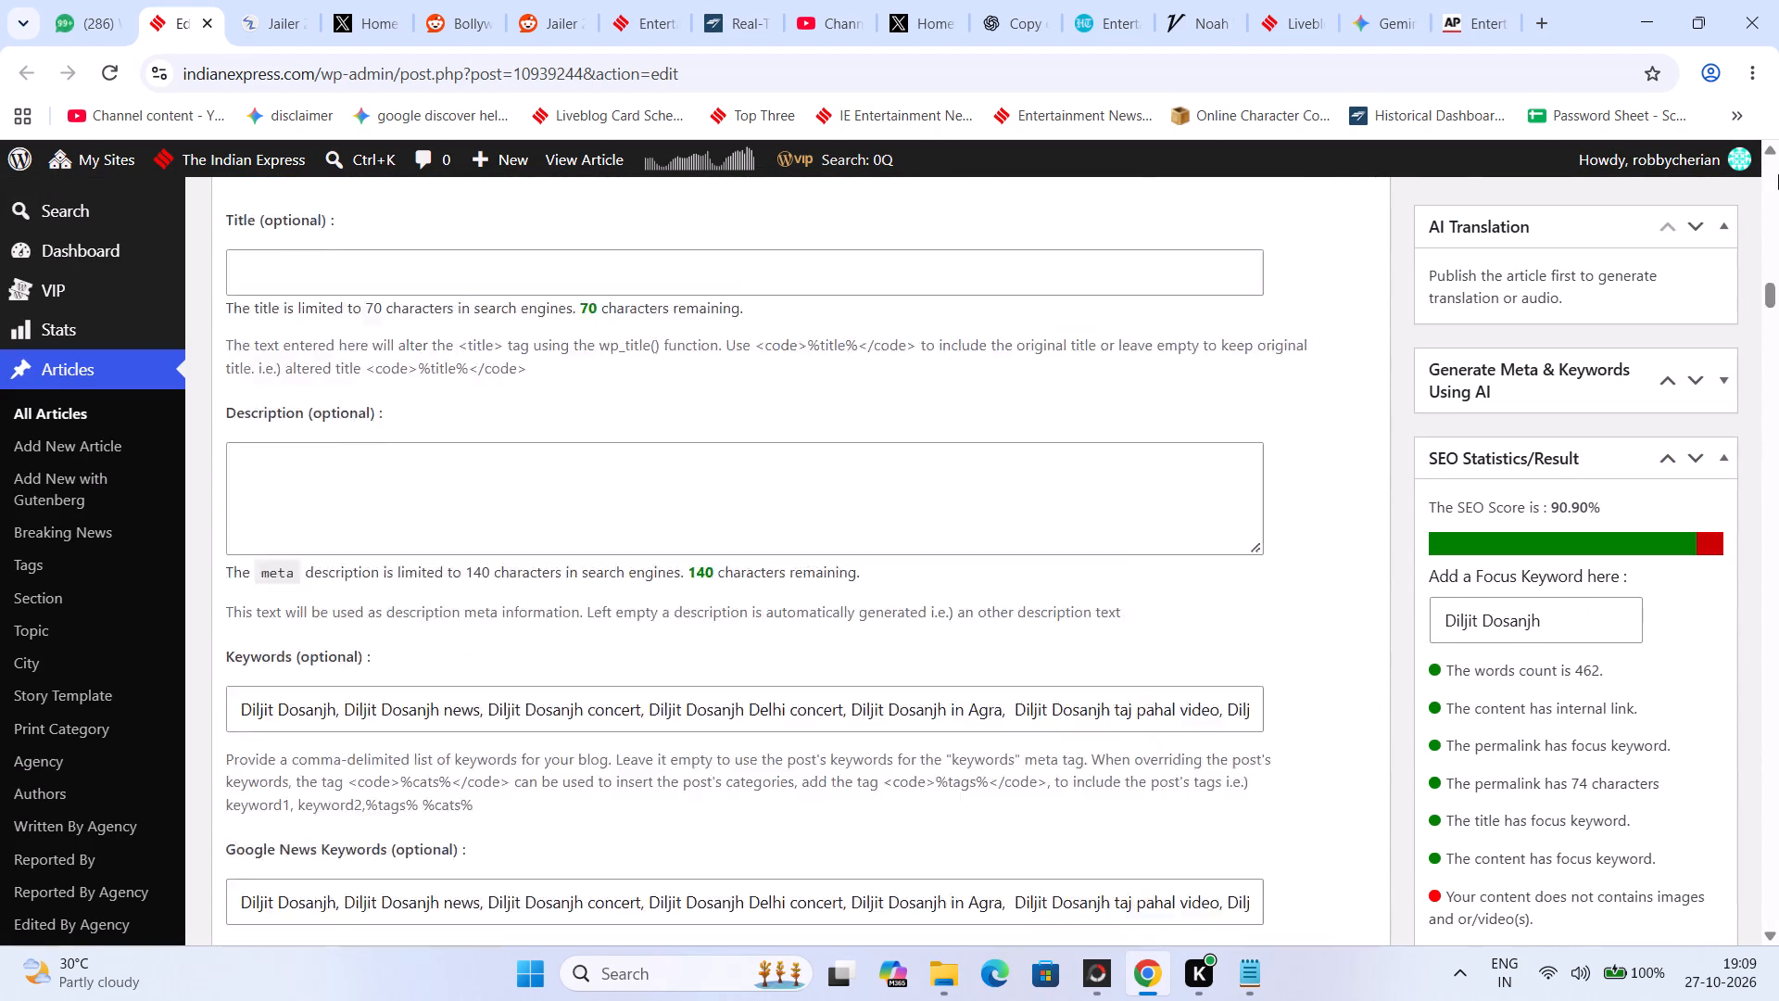
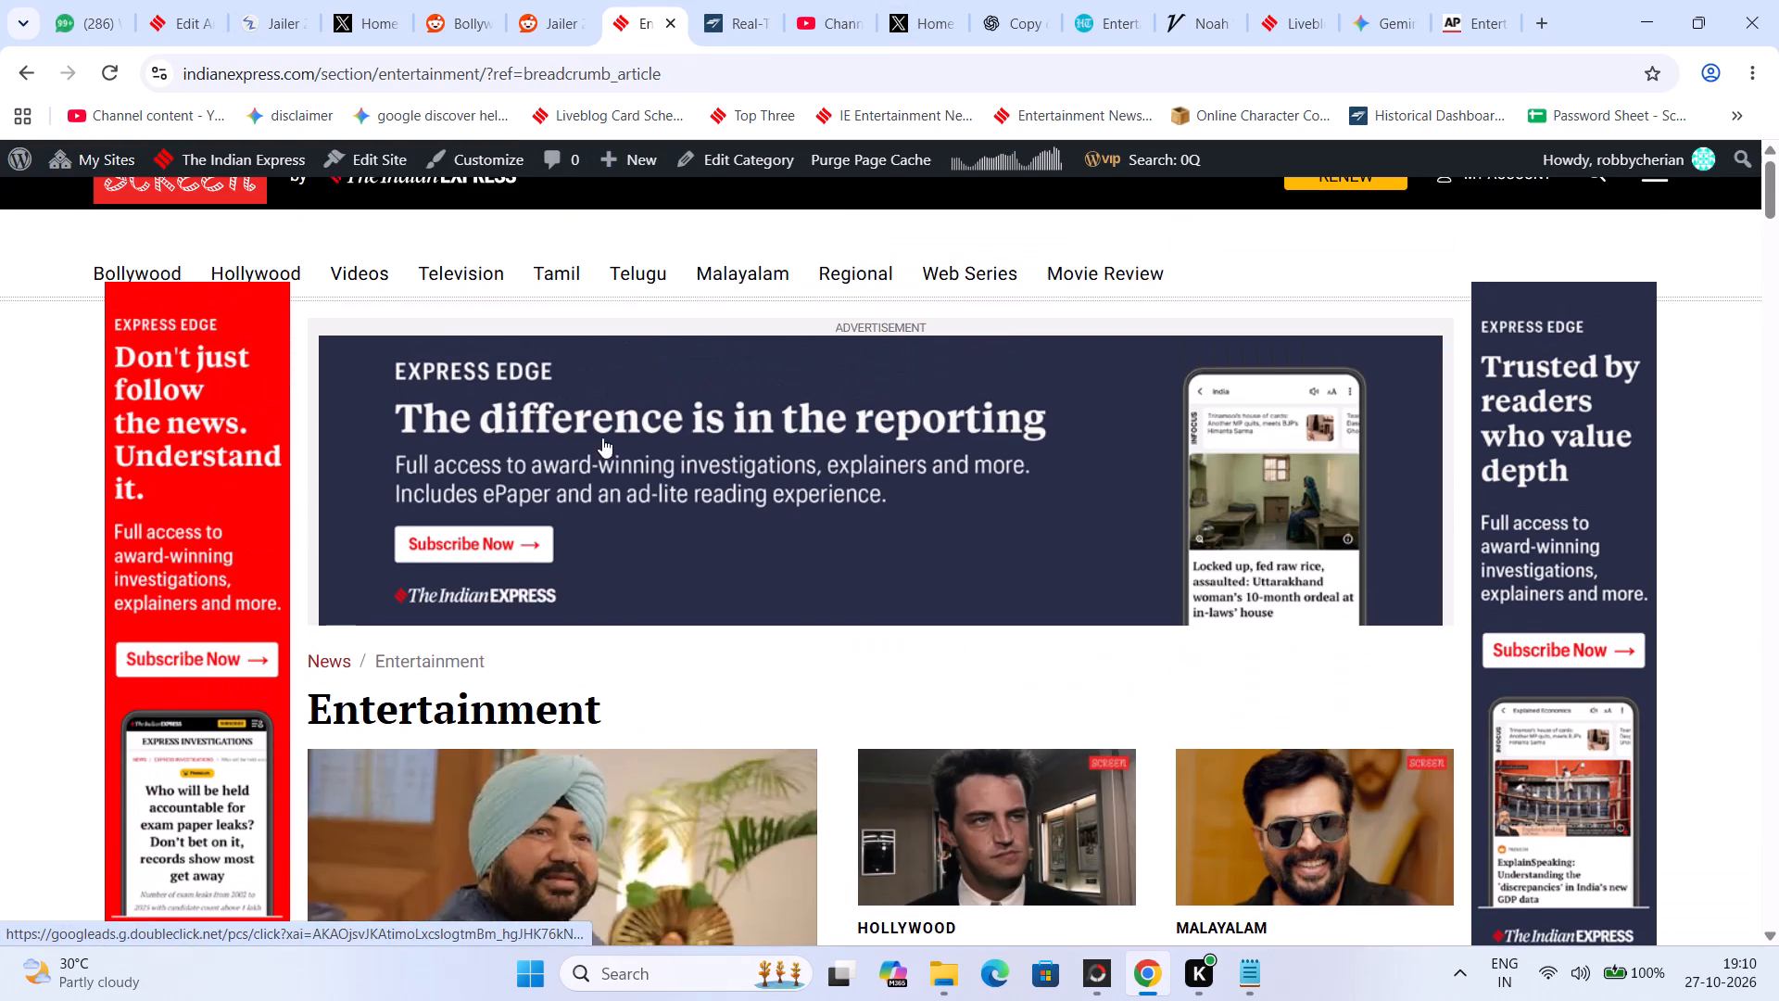
# Open the Jailer 2 worldwide box office collection day 12 liveblog from the Tamil entertainment section.
pyautogui.click(546, 274)
pyautogui.scroll(-4, 785, 435)
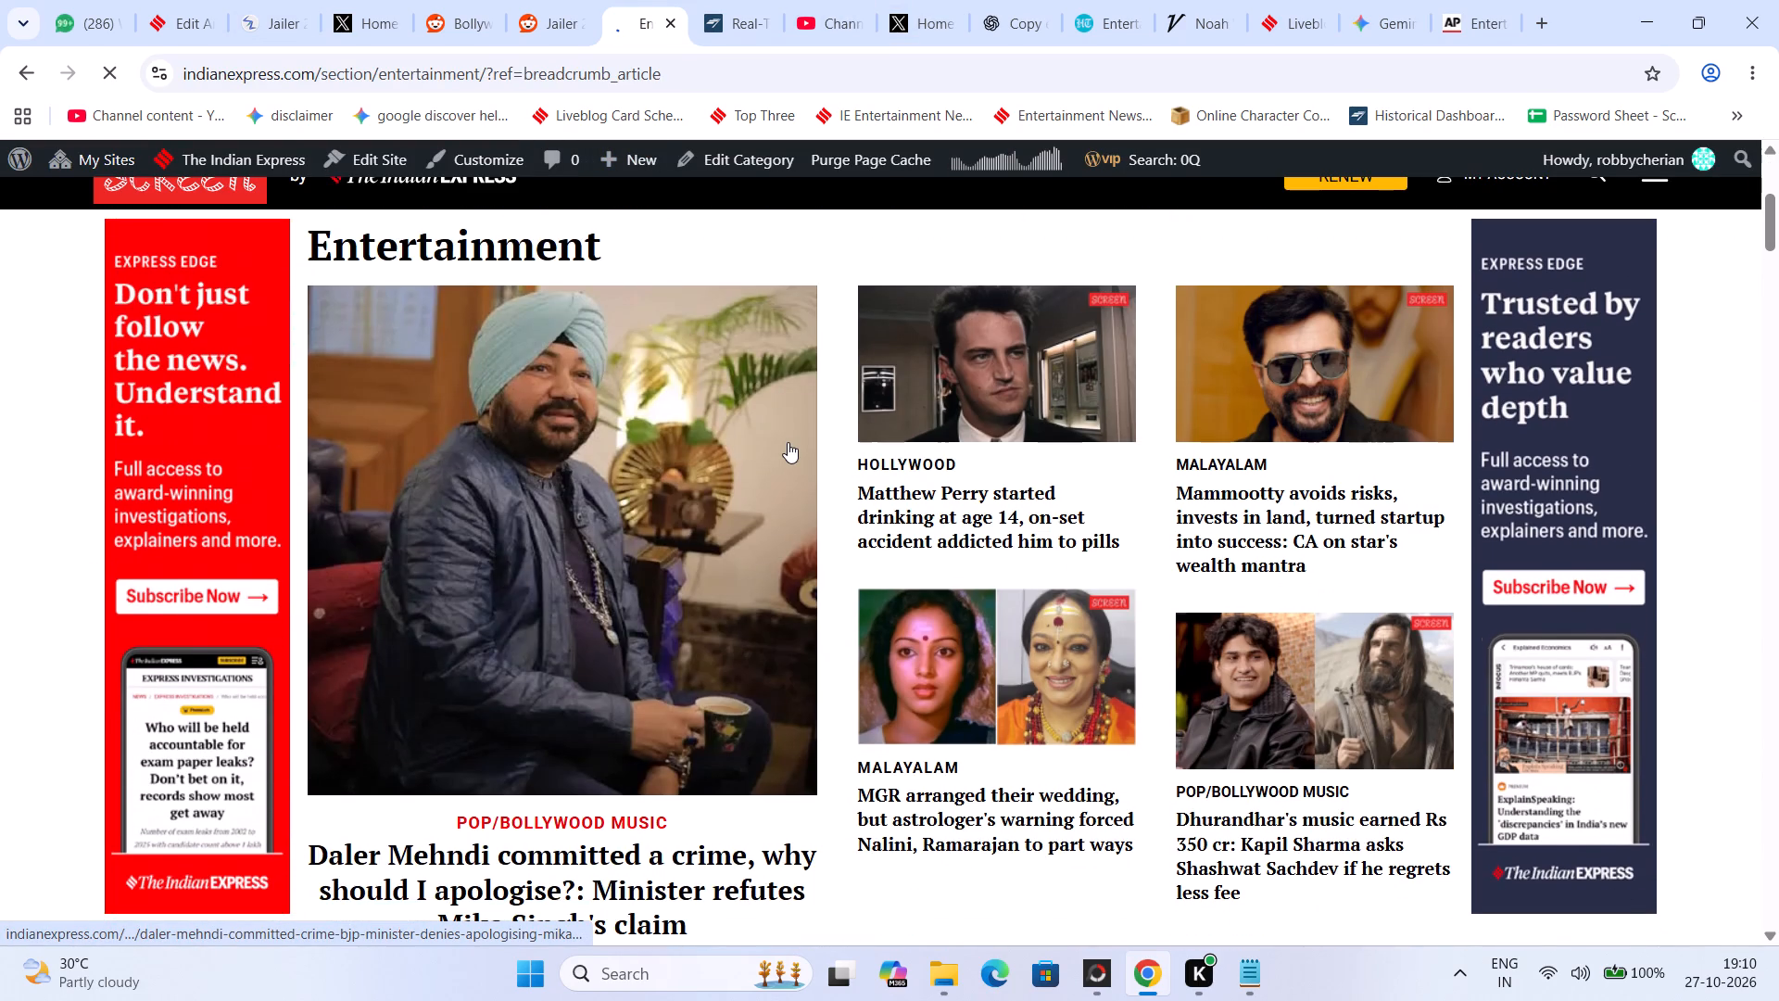
pyautogui.scroll(-4, 788, 442)
pyautogui.scroll(-3, 486, 464)
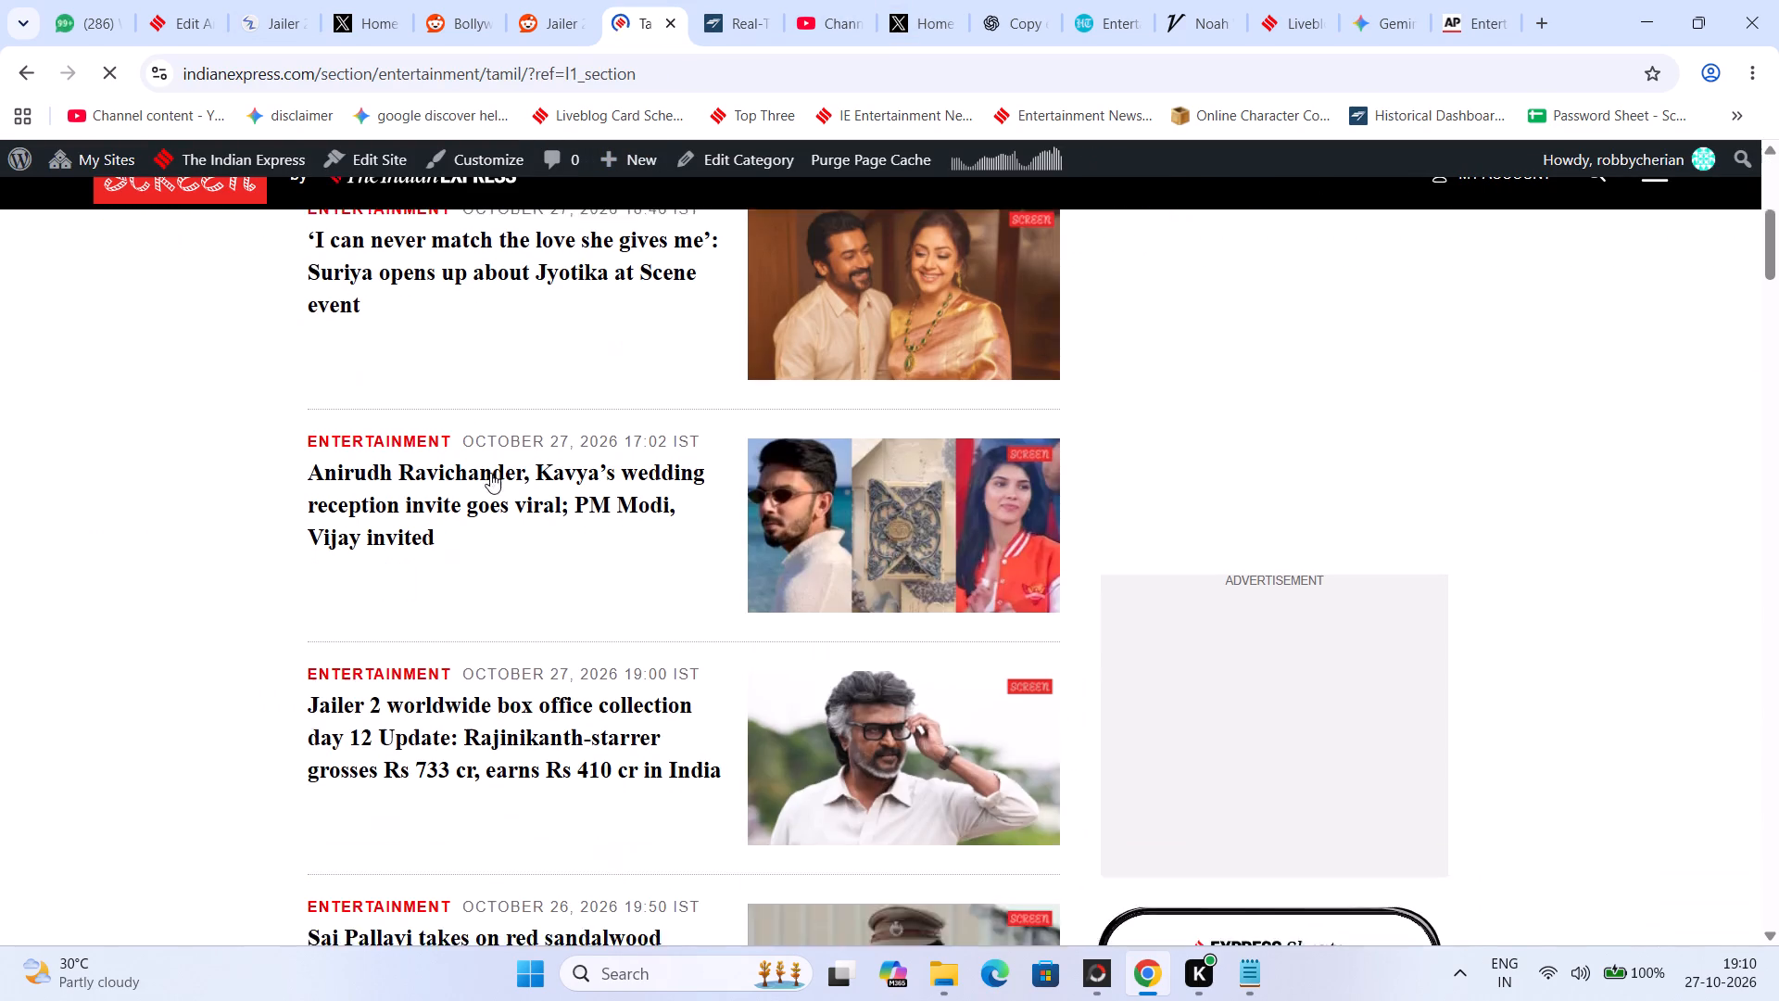
pyautogui.click(498, 467)
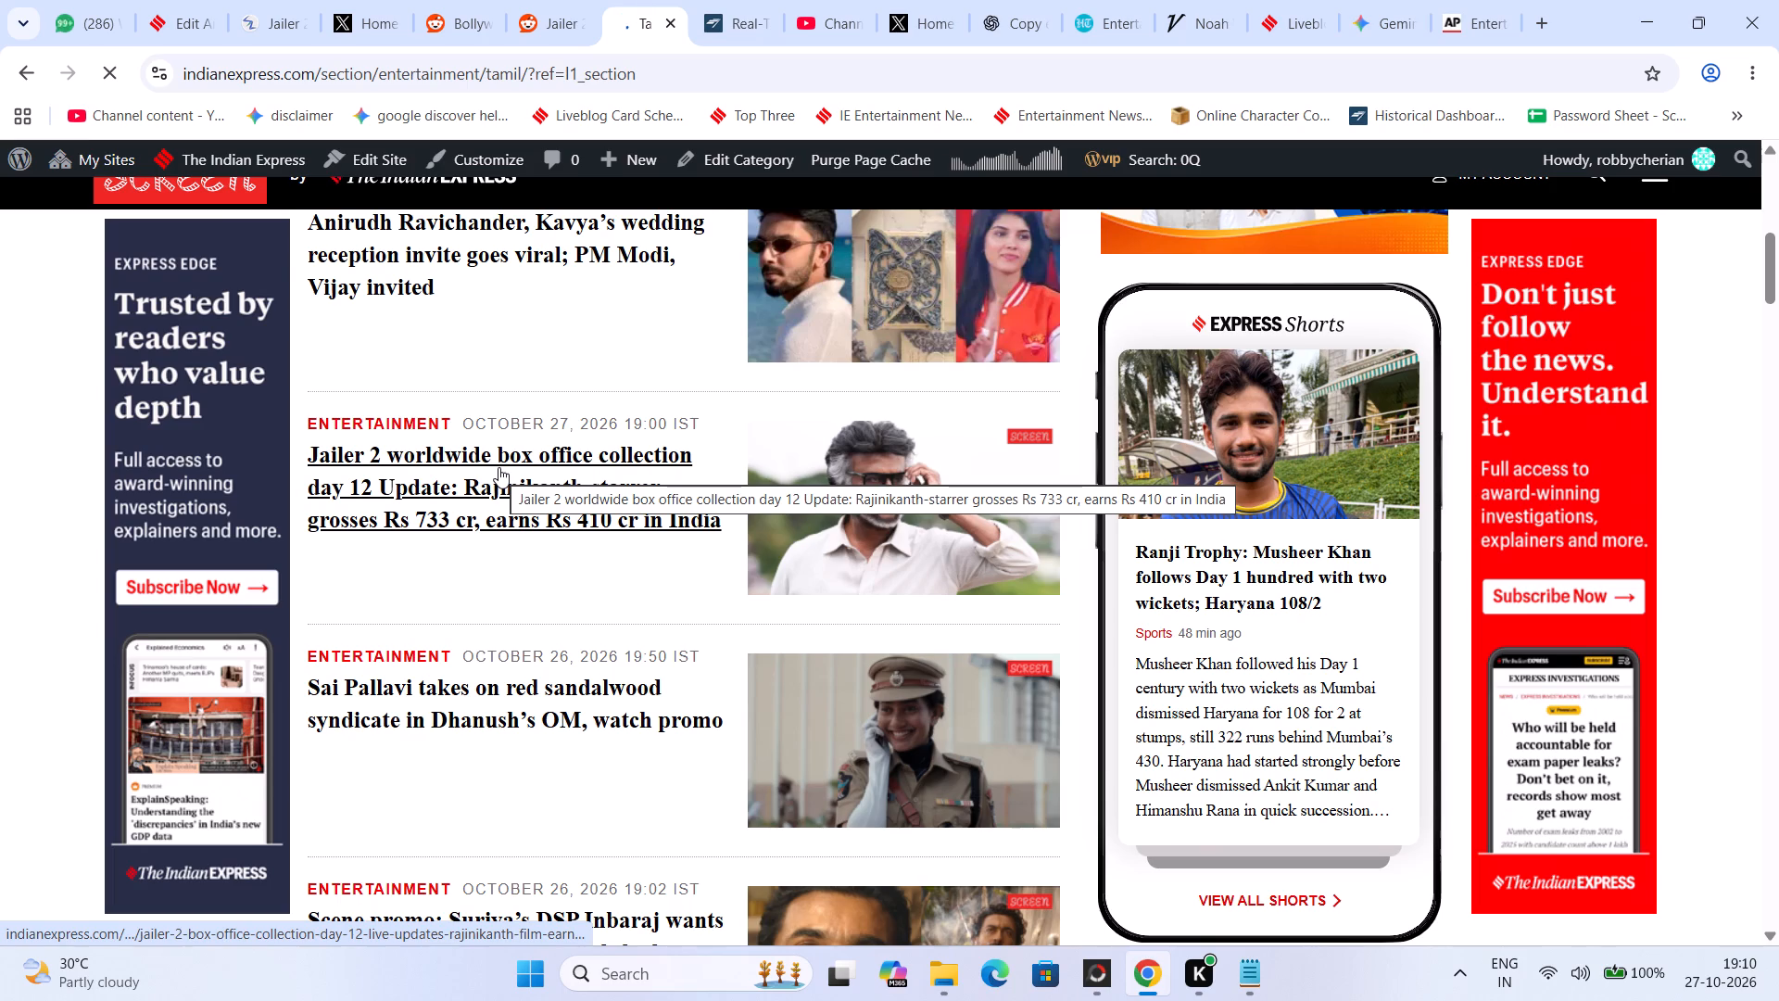
# Copy the title and text of the liveblog card "Jailer 2 collection: Rajinikanth film set to cross Rs 5 crore mark on Tuesday".
pyautogui.scroll(-14, 499, 467)
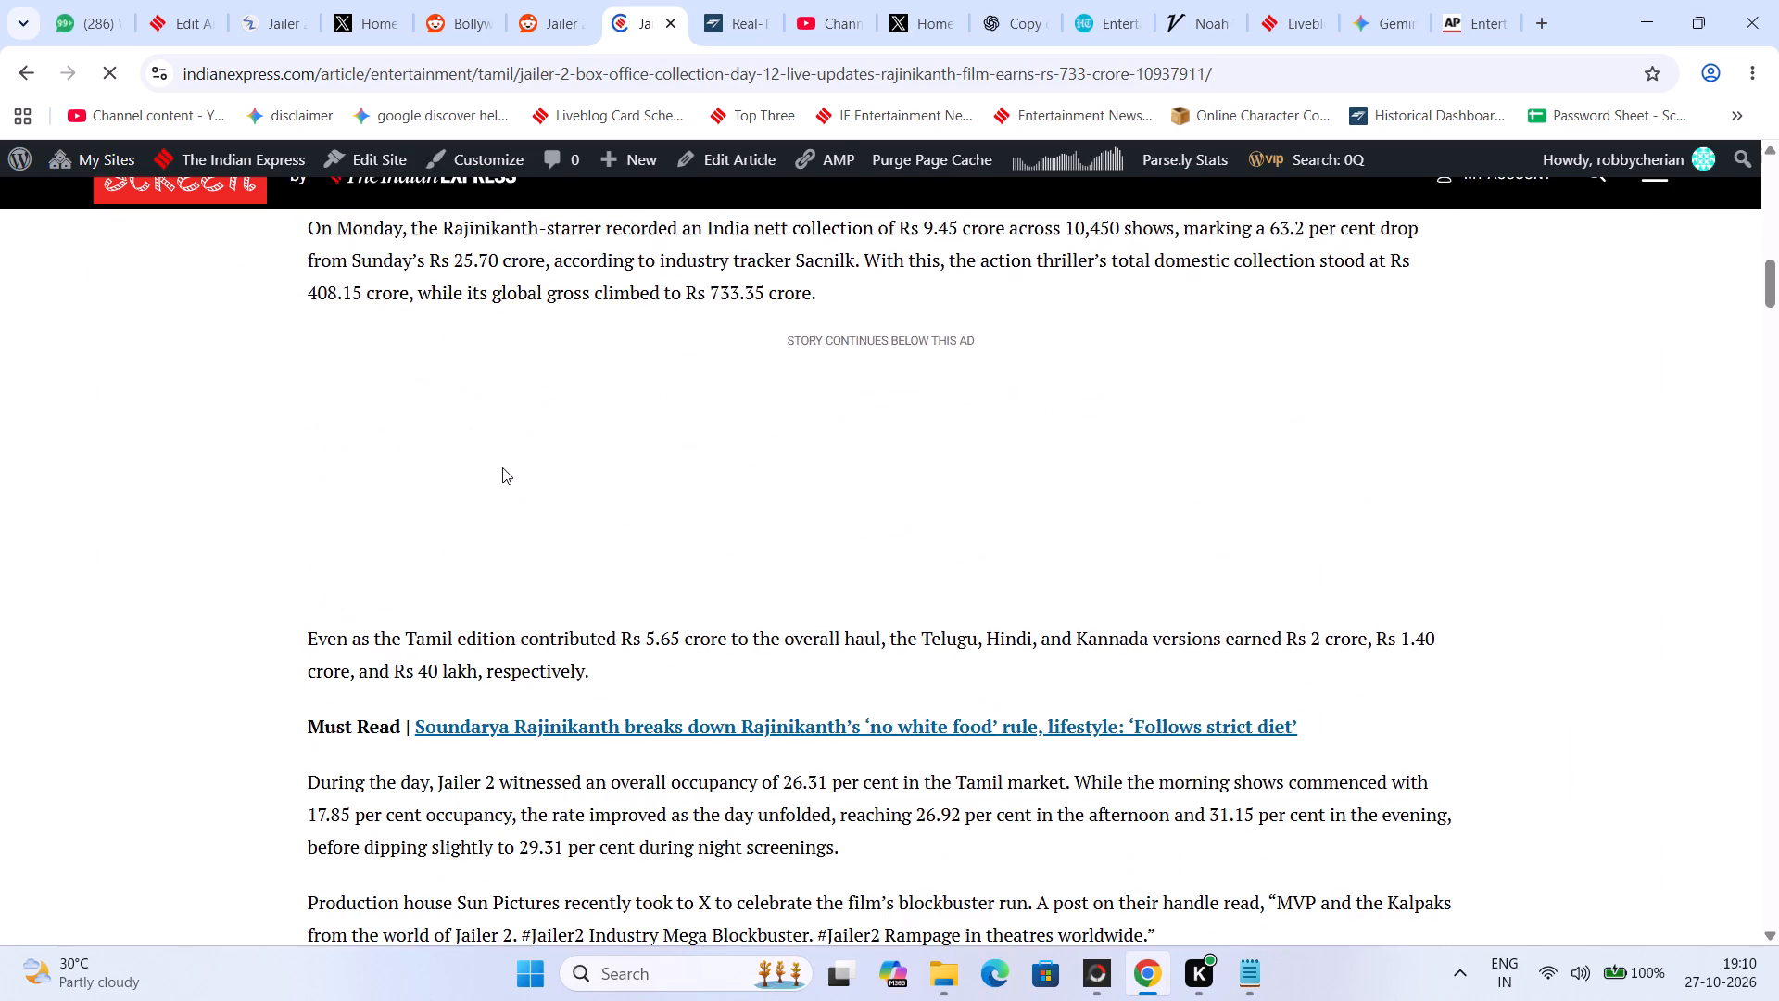
pyautogui.scroll(6, 506, 465)
pyautogui.scroll(-16, 507, 465)
pyautogui.scroll(-6, 507, 465)
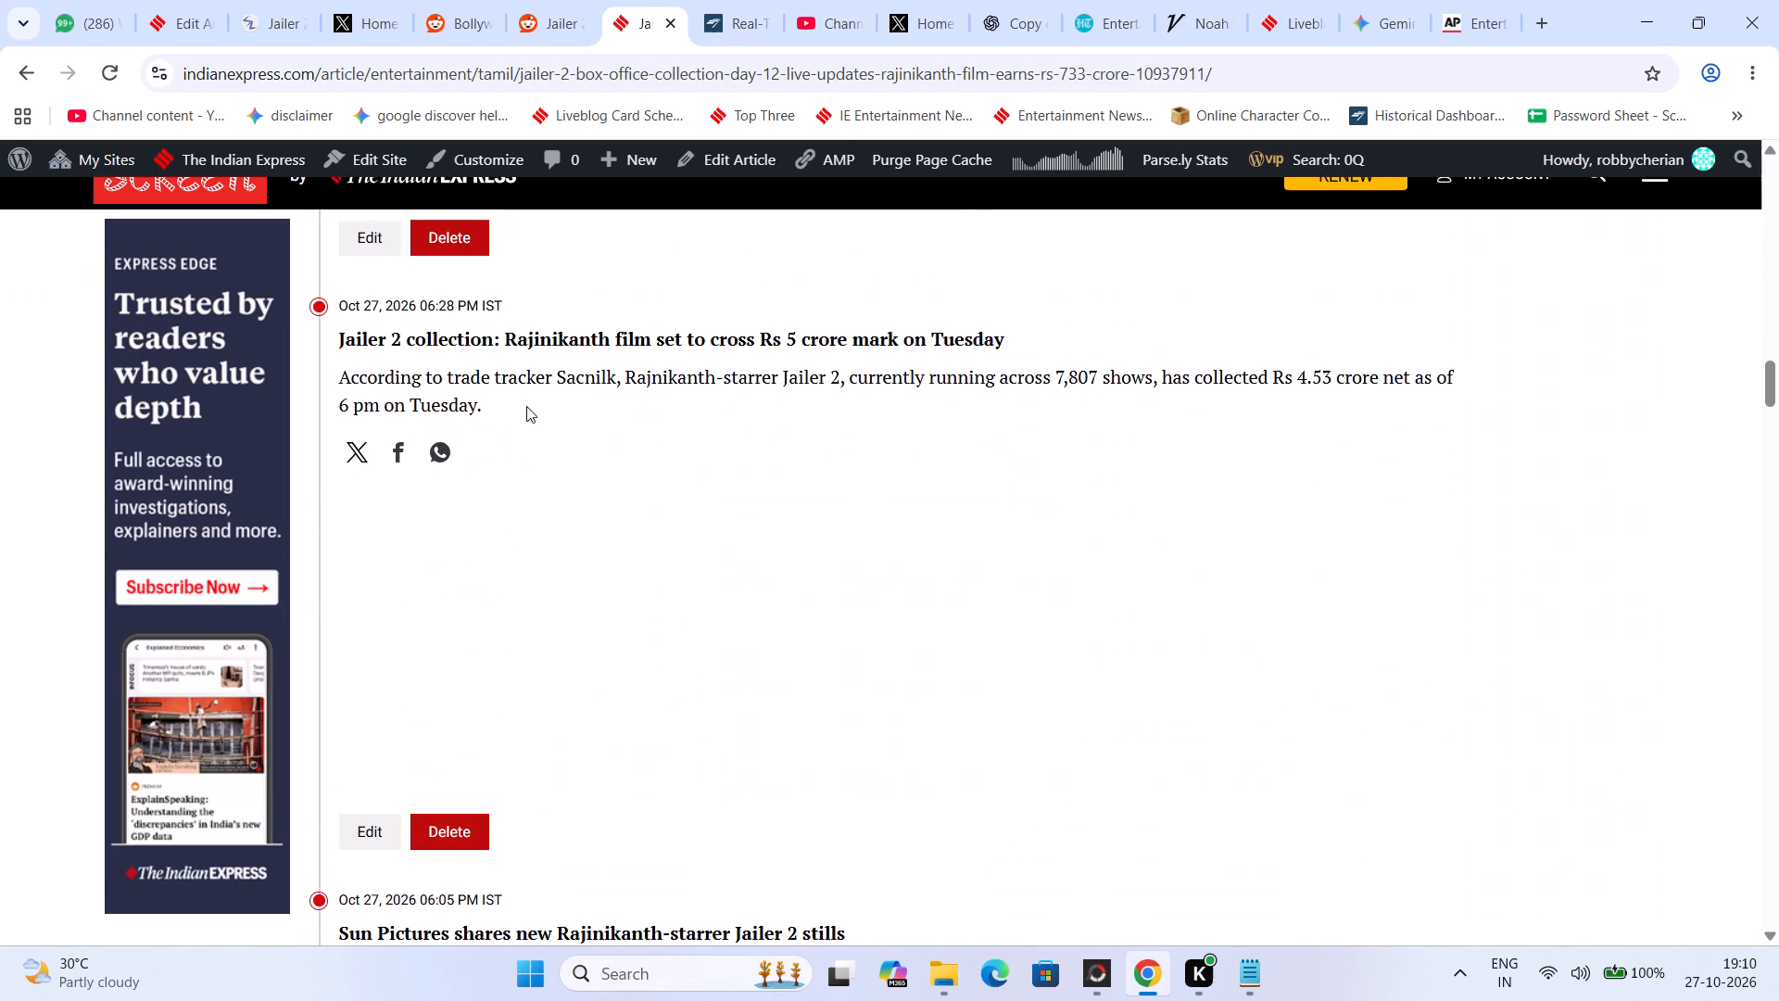
pyautogui.moveTo(526, 406); pyautogui.dragTo(339, 340)
pyautogui.hotkey('ctrl', 'c')
# In the Liveblog Card Scheduler, set the new card's schedule time to 19:20 on 27-10-2026.
pyautogui.click(1293, 14)
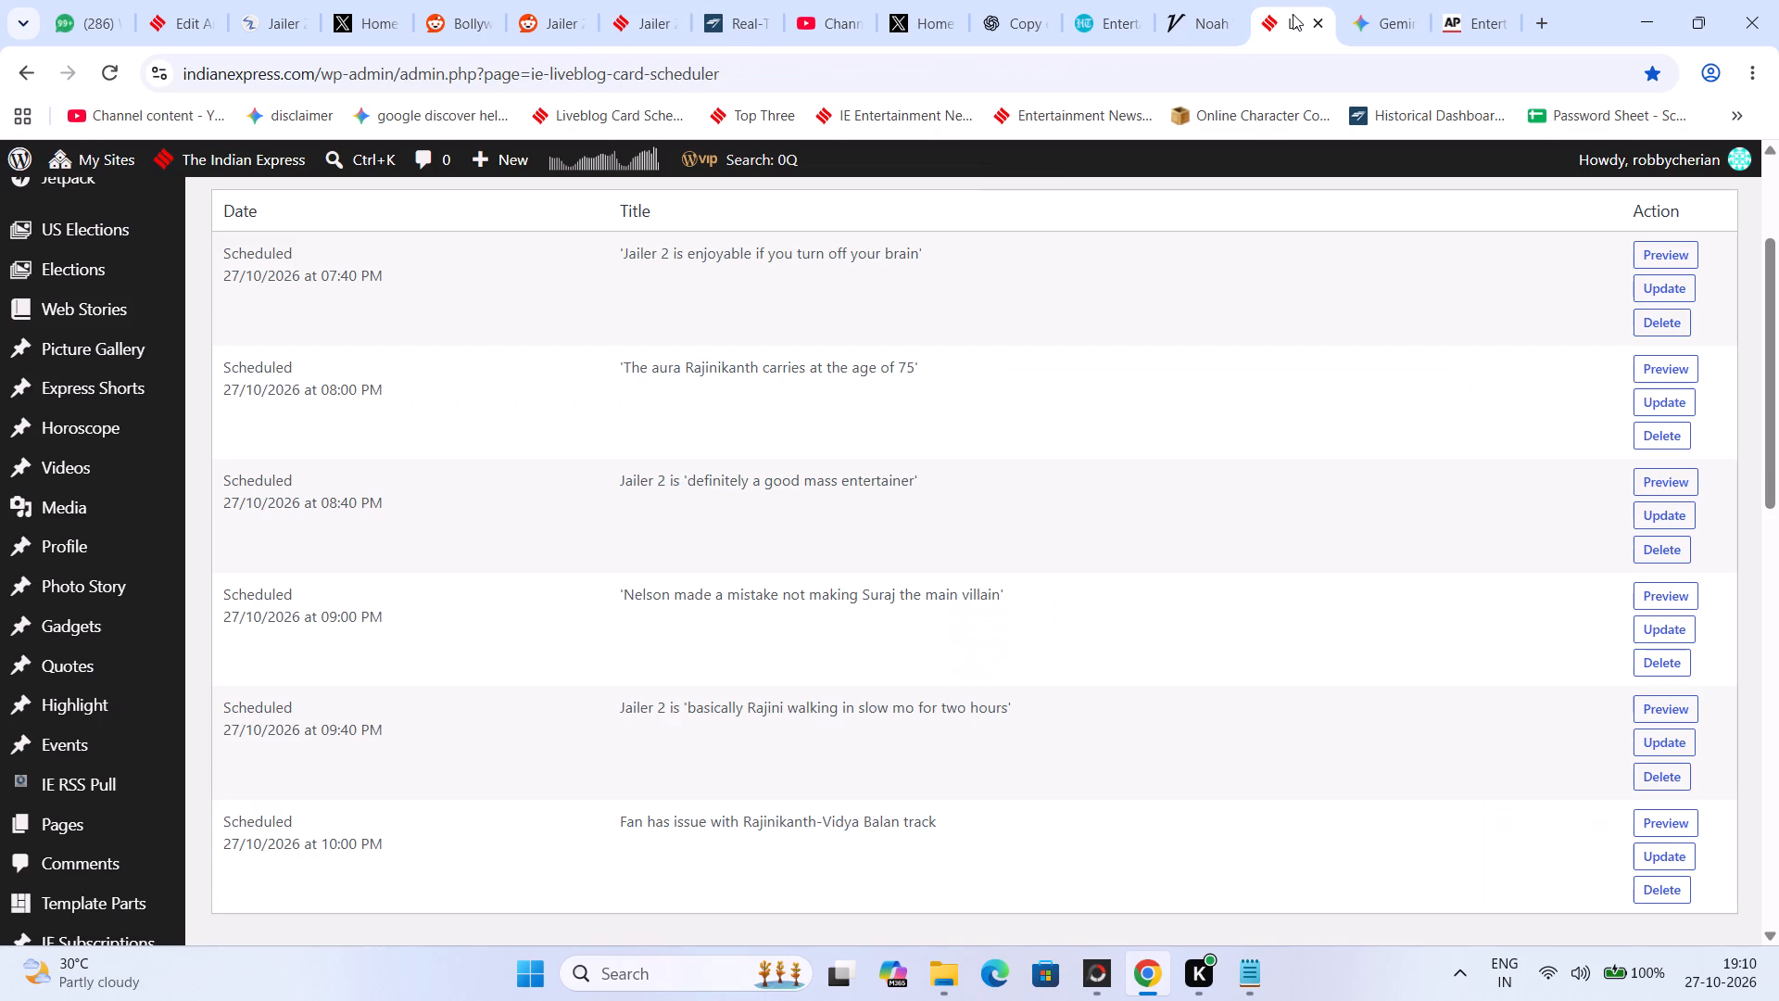
pyautogui.scroll(1, 914, 291)
pyautogui.scroll(-6, 914, 291)
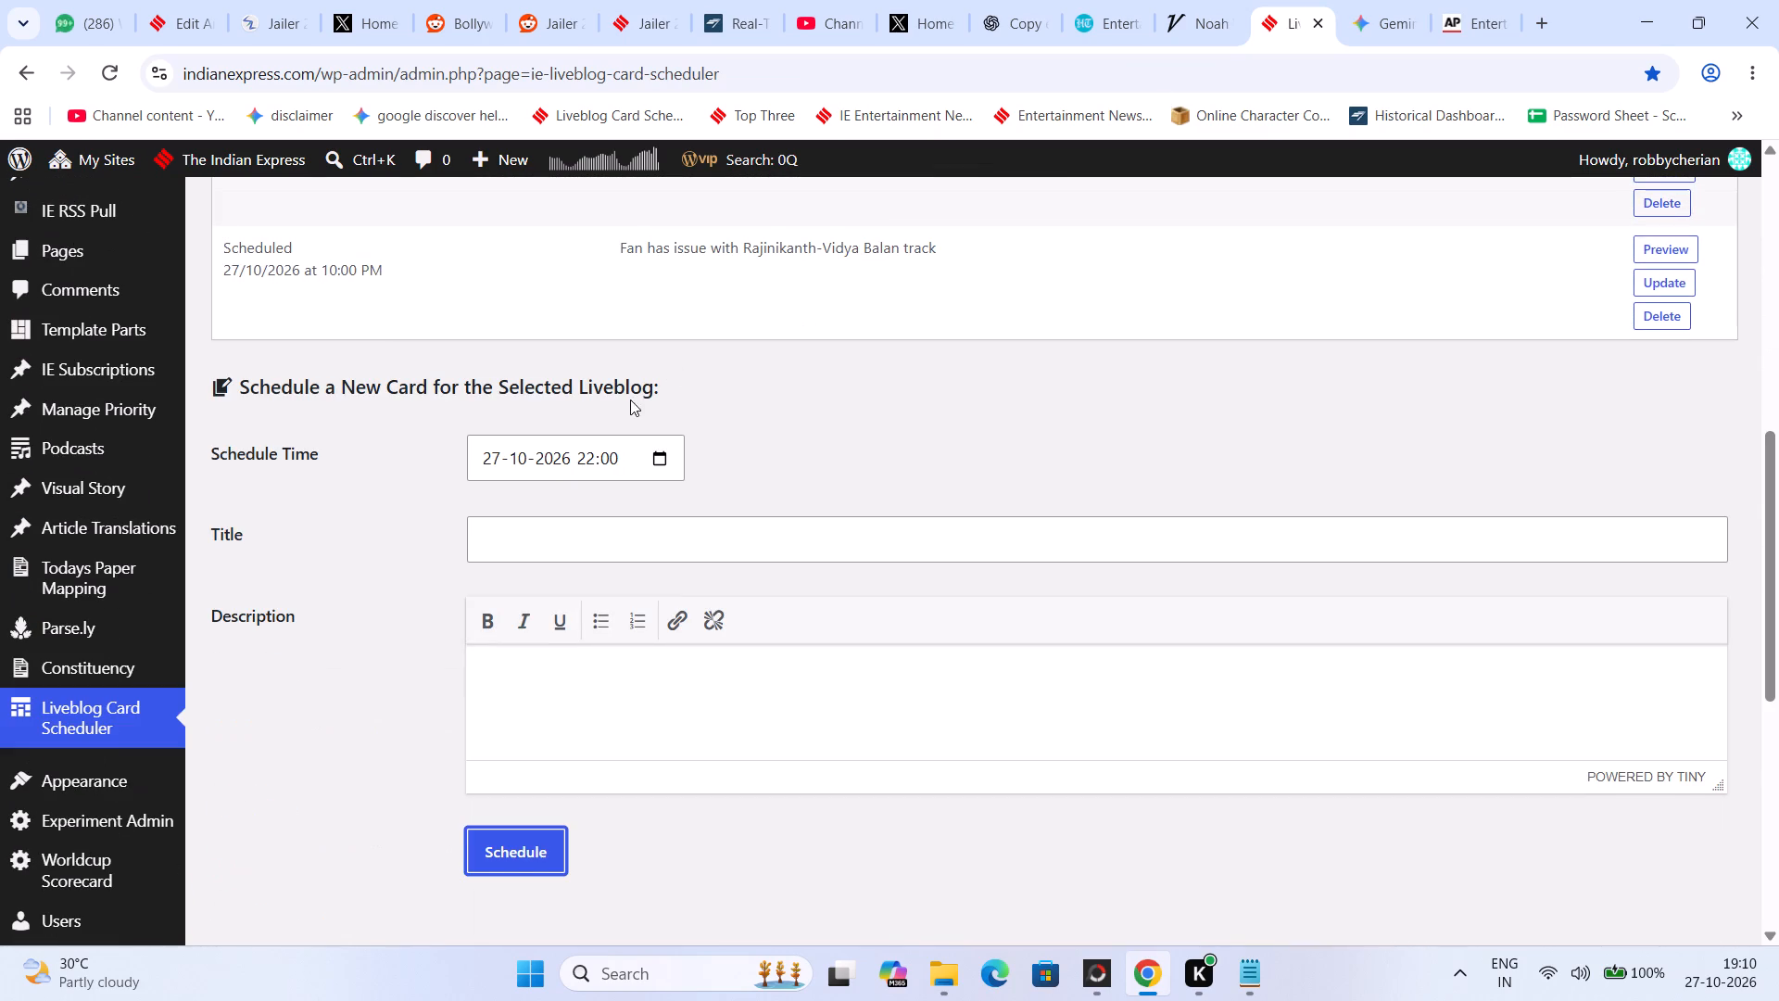
pyautogui.click(591, 462)
pyautogui.write('19')
pyautogui.press('2')
pyautogui.press('0')
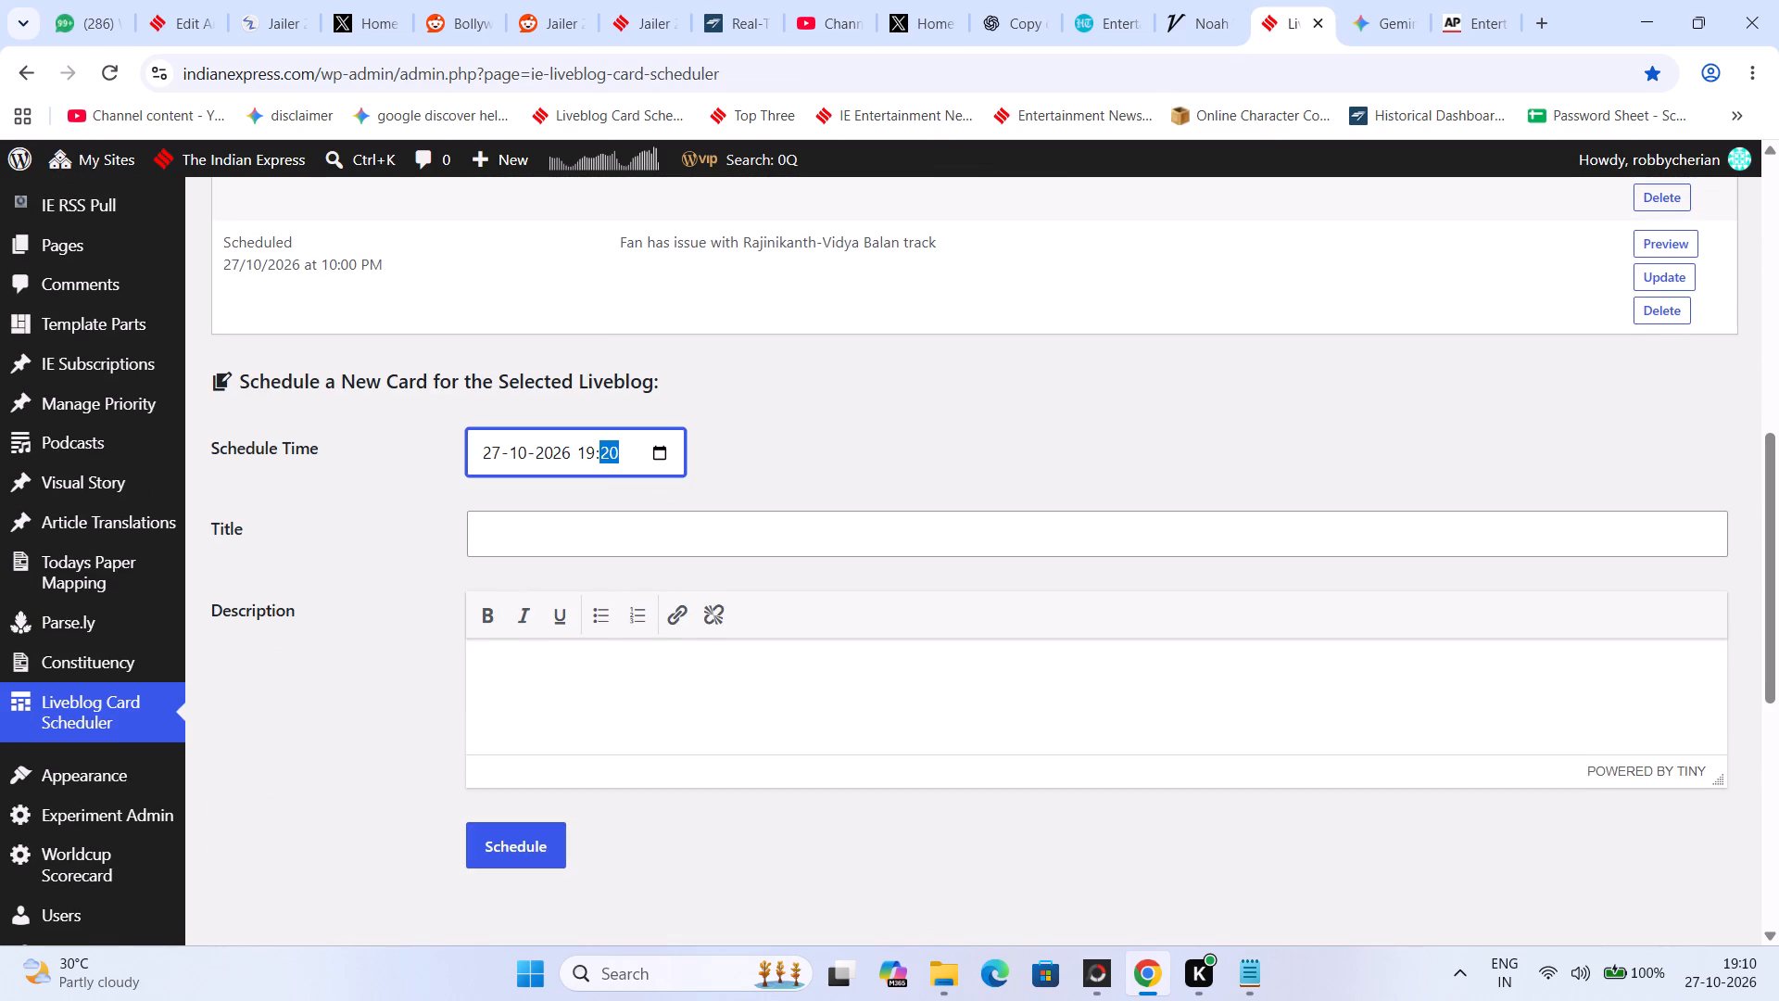
# Paste the copied card text into the new card's description and move its headline sentence into the title.
pyautogui.click(637, 672)
pyautogui.rightClick(637, 672)
pyautogui.click(753, 433)
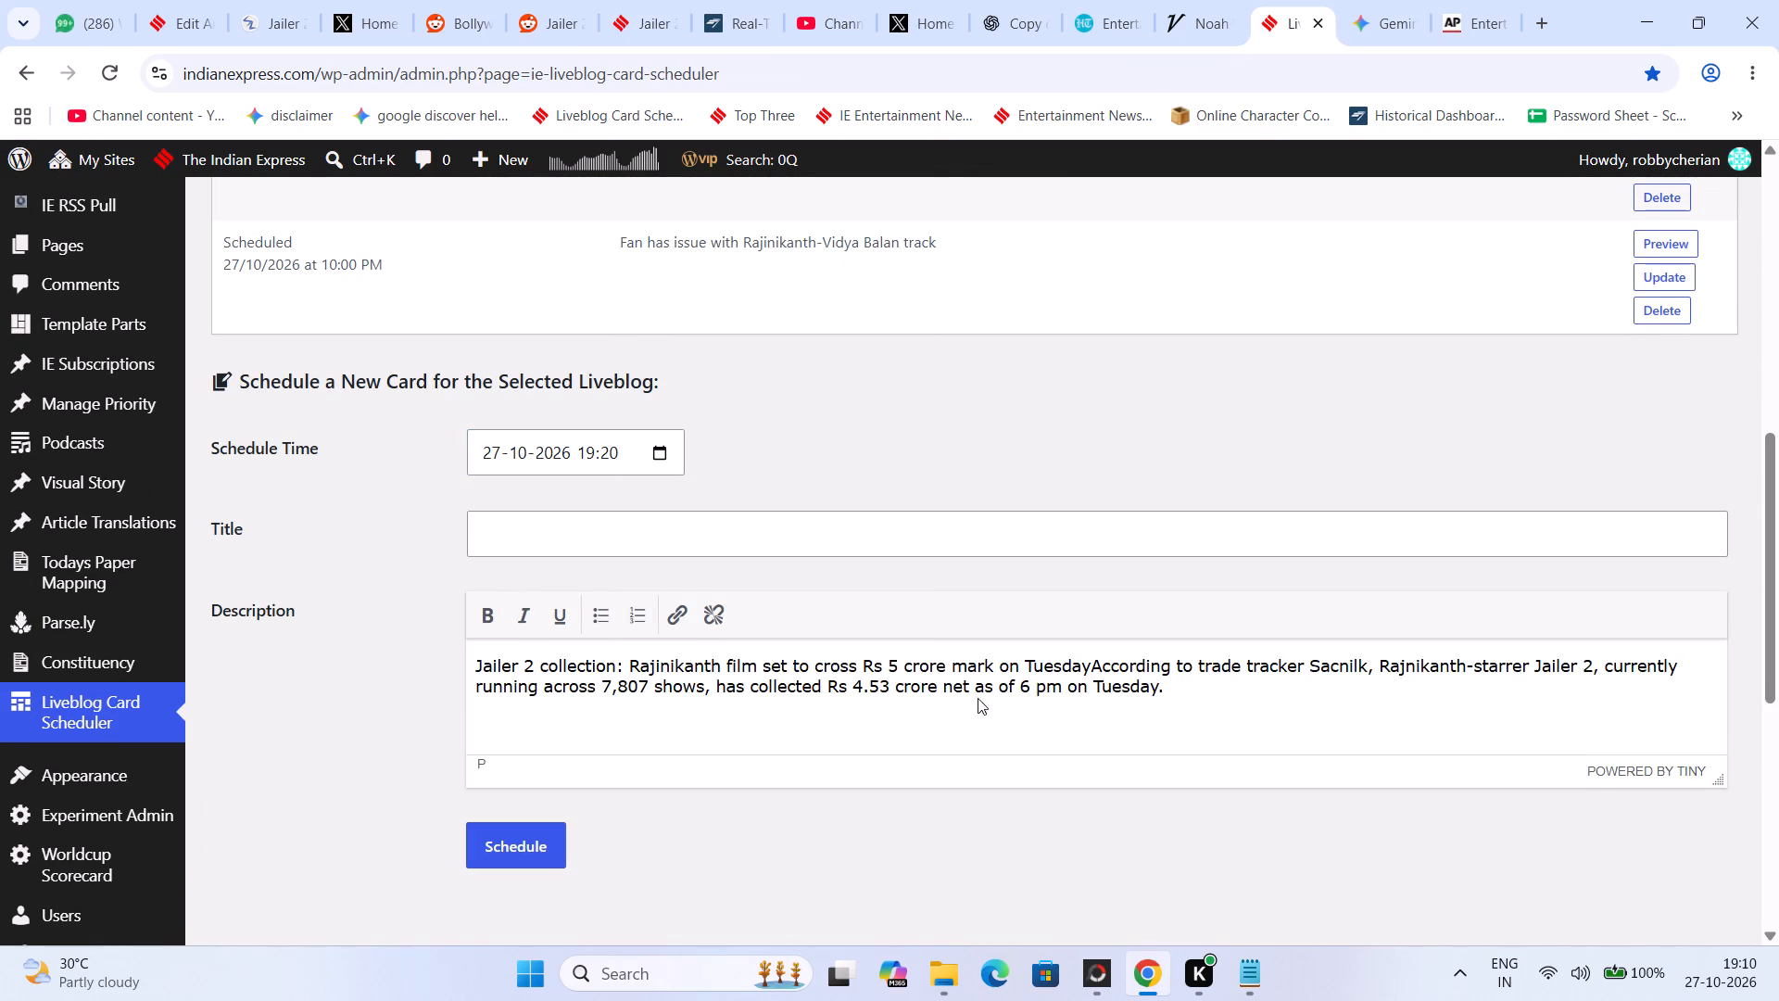
pyautogui.moveTo(1092, 668); pyautogui.dragTo(345, 586)
pyautogui.hotkey('ctrl', 'x')
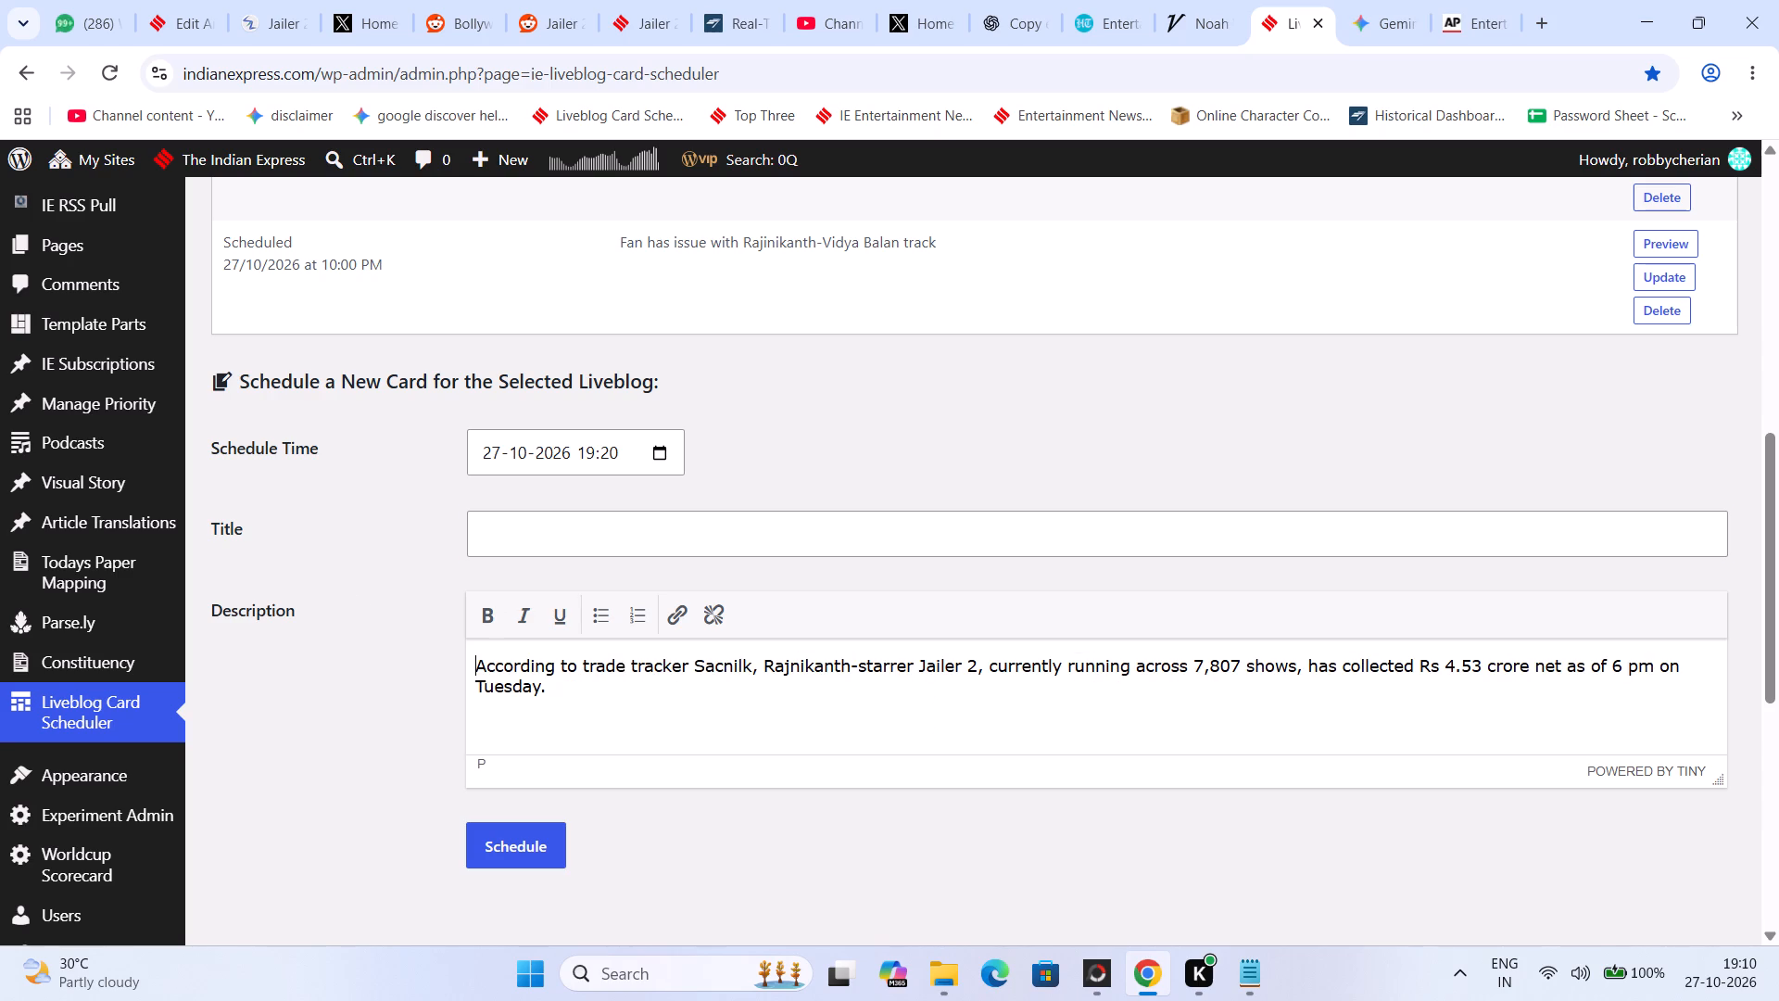
pyautogui.click(577, 544)
pyautogui.hotkey('ctrl', 'v')
# Check Sacnilk's Jailer 2 Day 13 page and reword the card title to "Jailer 2 collection: Rajinikanth film crosses Rs 5 crore mark on Tuesday".
pyautogui.click(243, 0)
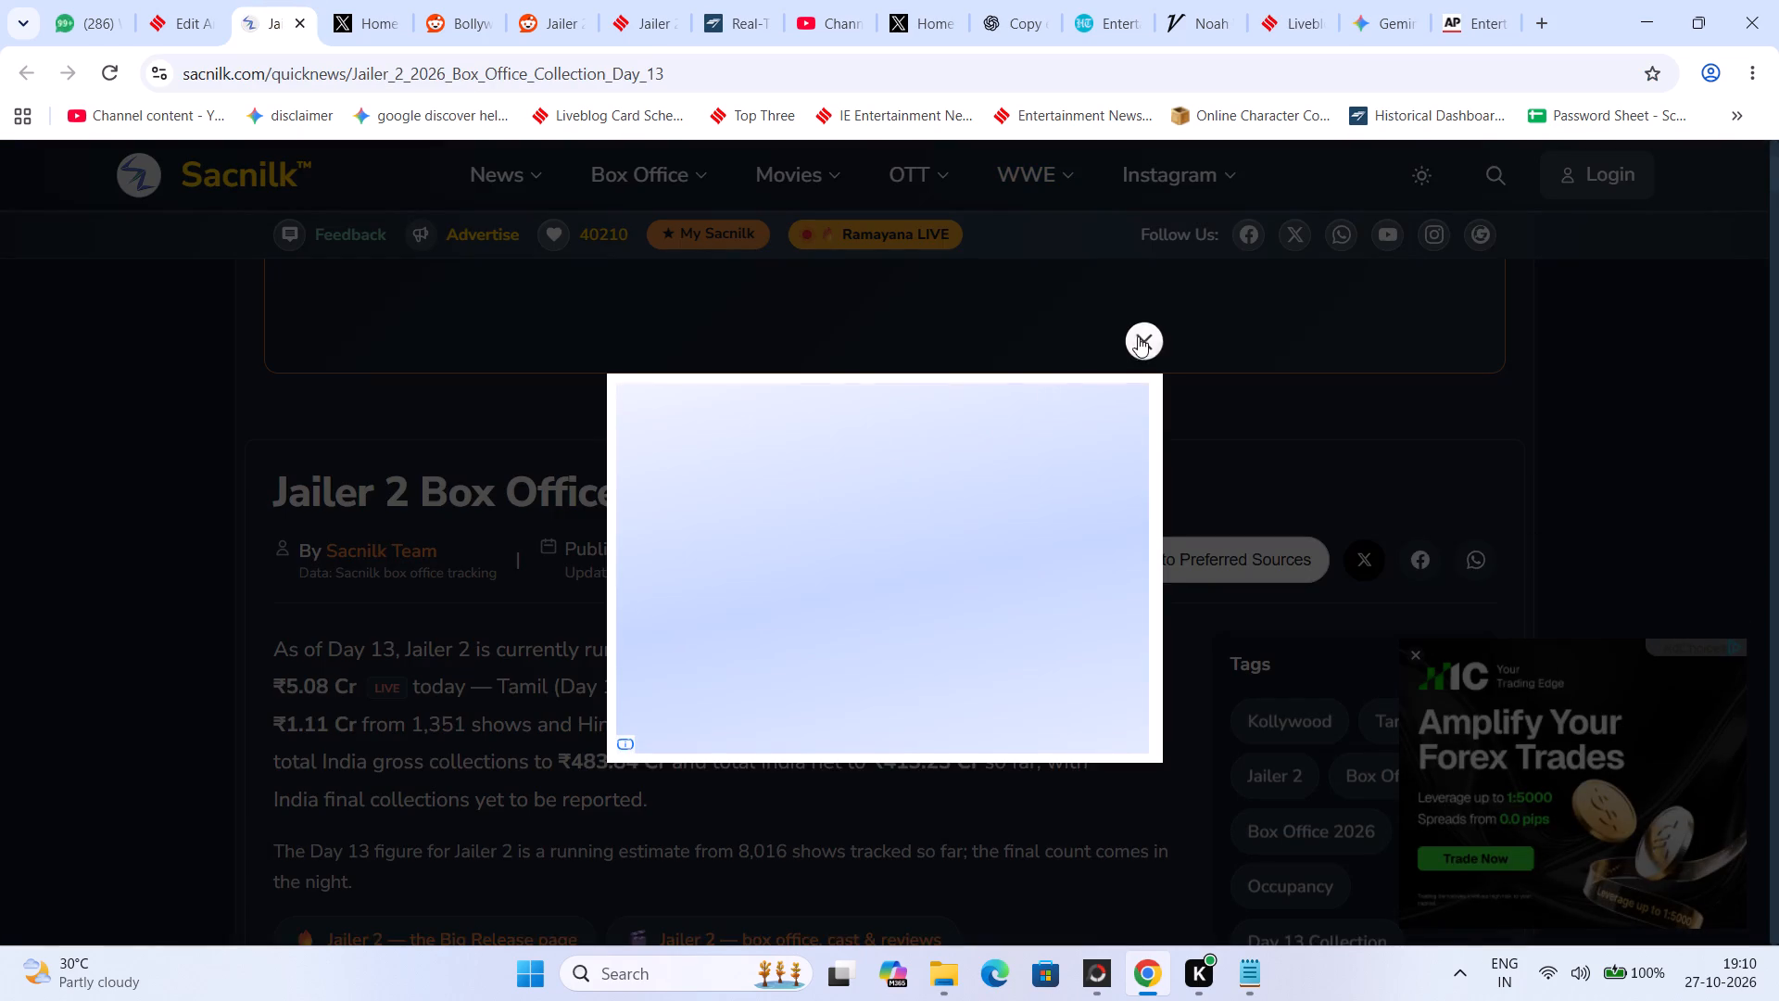
pyautogui.click(1138, 336)
pyautogui.click(1291, 0)
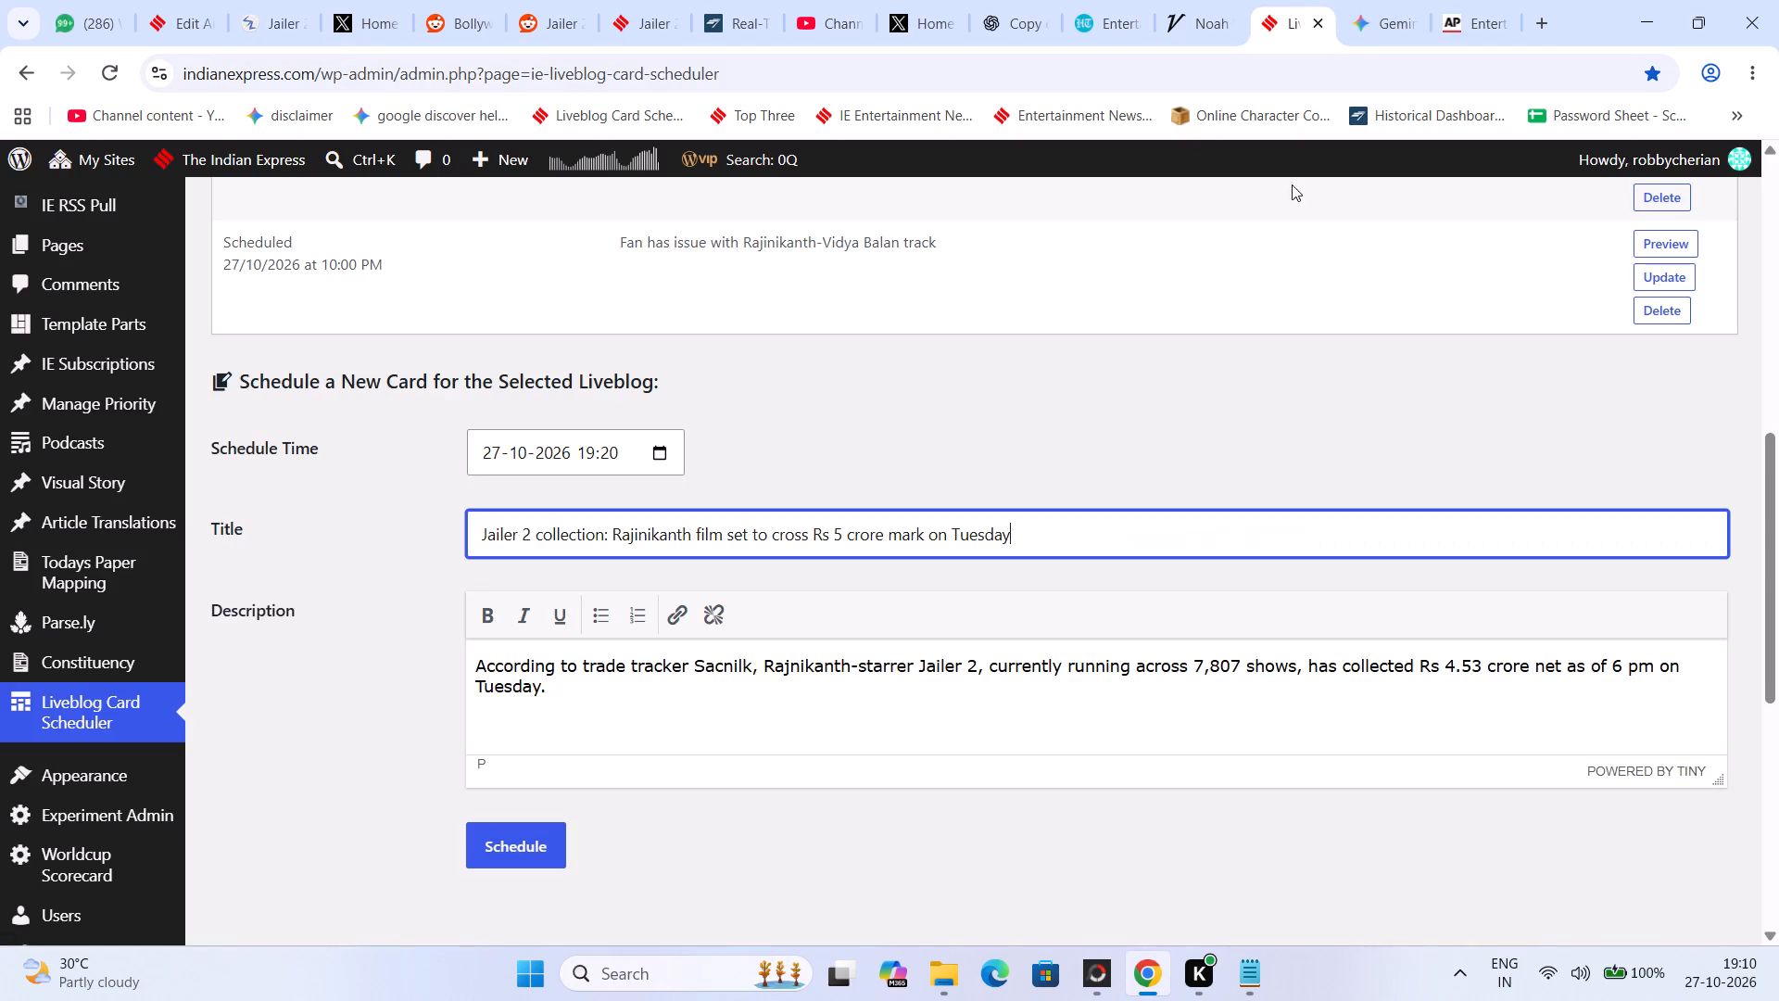
pyautogui.moveTo(774, 533); pyautogui.dragTo(740, 533)
pyautogui.moveTo(740, 533); pyautogui.dragTo(729, 533)
pyautogui.press('BackSpace')
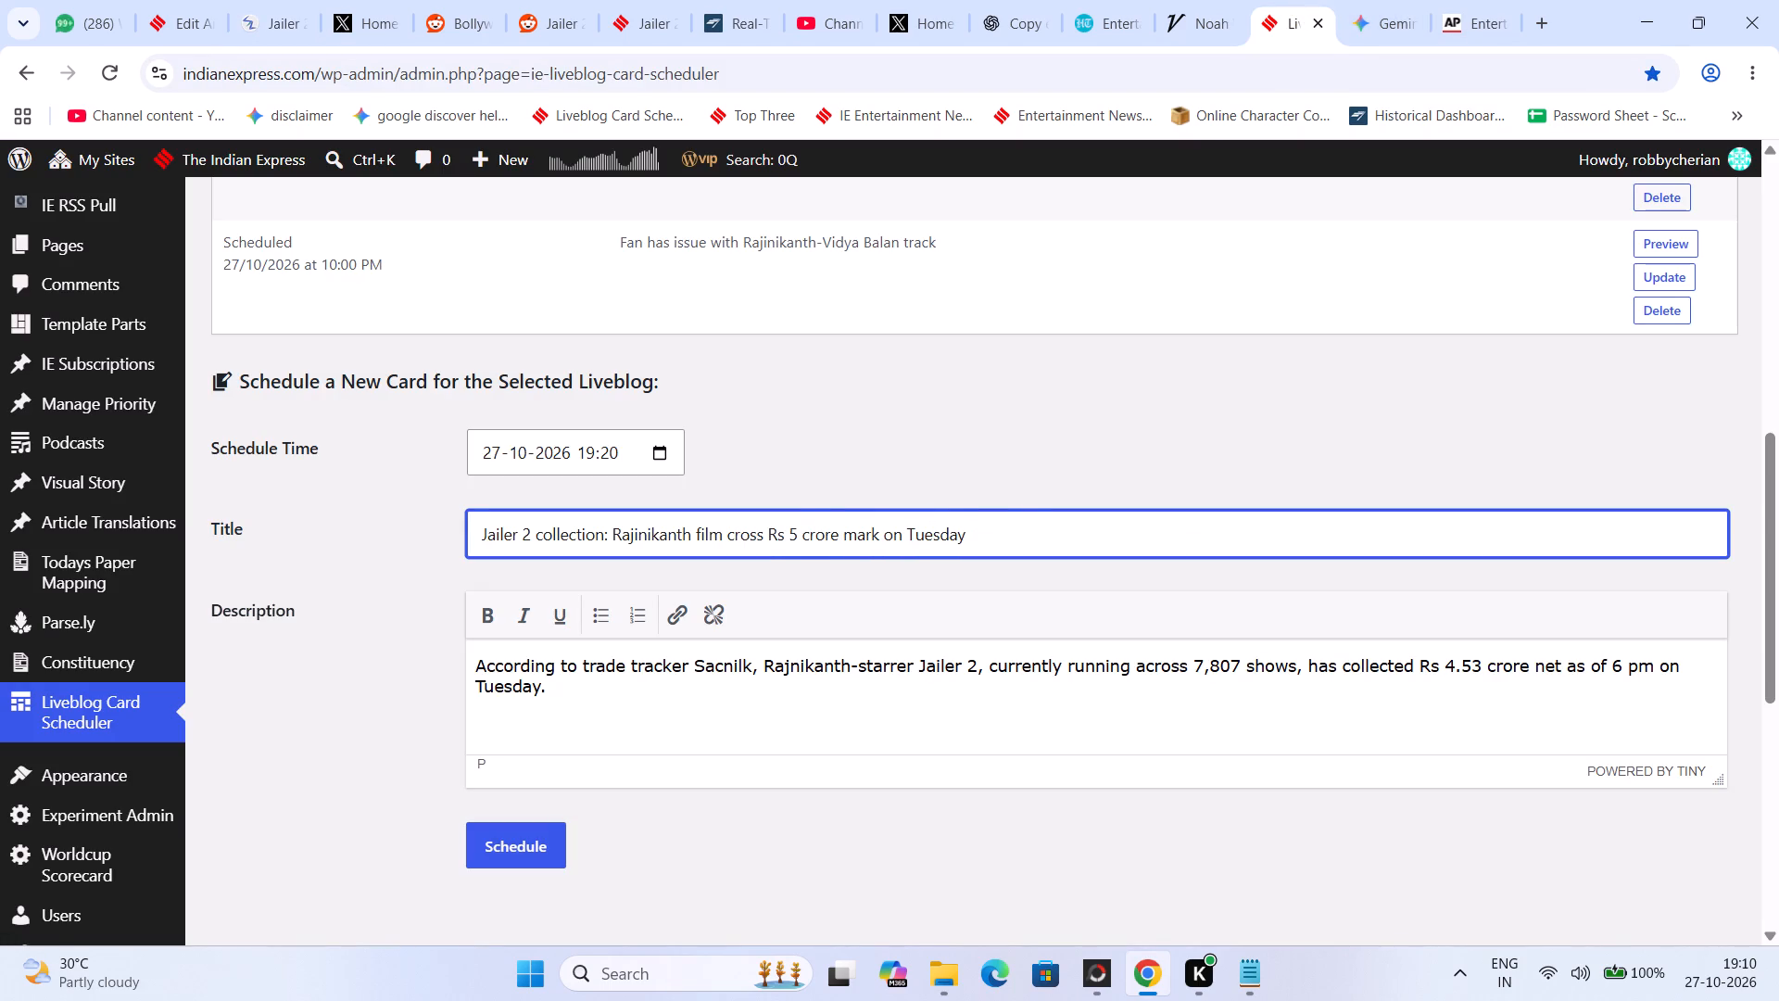
pyautogui.click(760, 535)
pyautogui.press('e')
pyautogui.press('BackSpace')
pyautogui.press('Right')
pyautogui.write('es')
# Update the card description's collection to Rs 5.08 crore net and its time to 7 pm.
pyautogui.click(1446, 658)
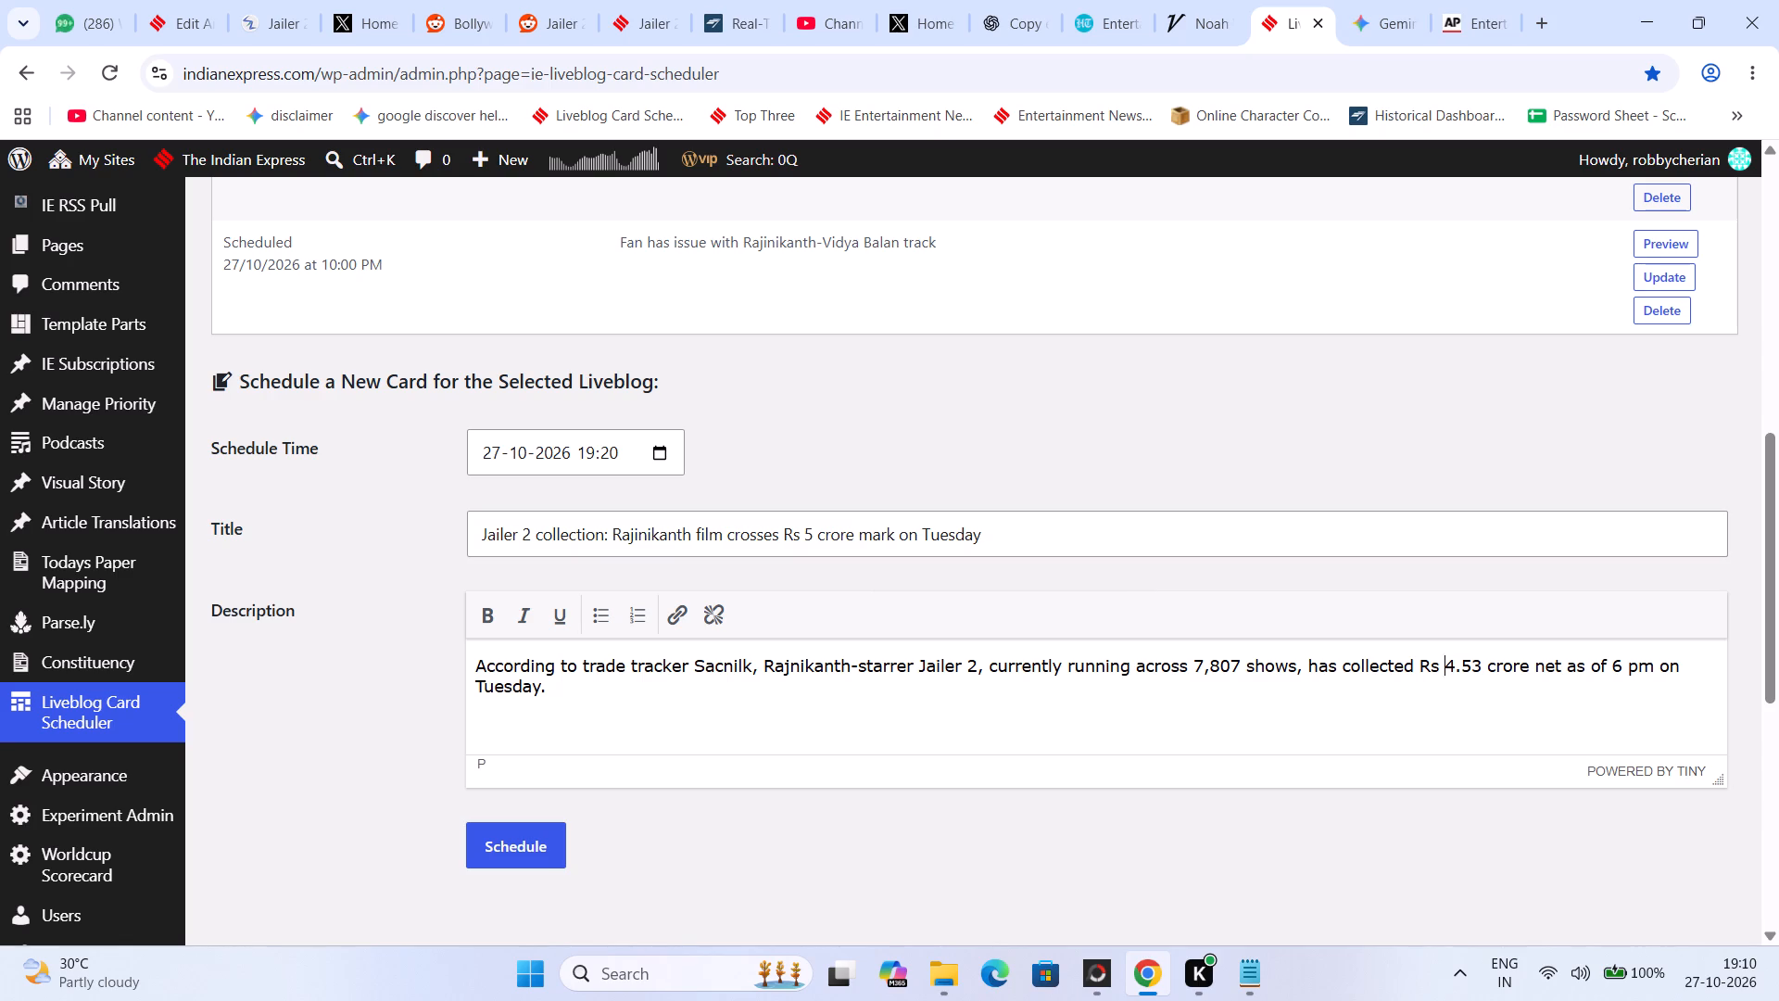
pyautogui.press('5')
pyautogui.moveTo(1461, 663); pyautogui.dragTo(1481, 665)
pyautogui.write('08')
pyautogui.click(1614, 667)
pyautogui.press('7')
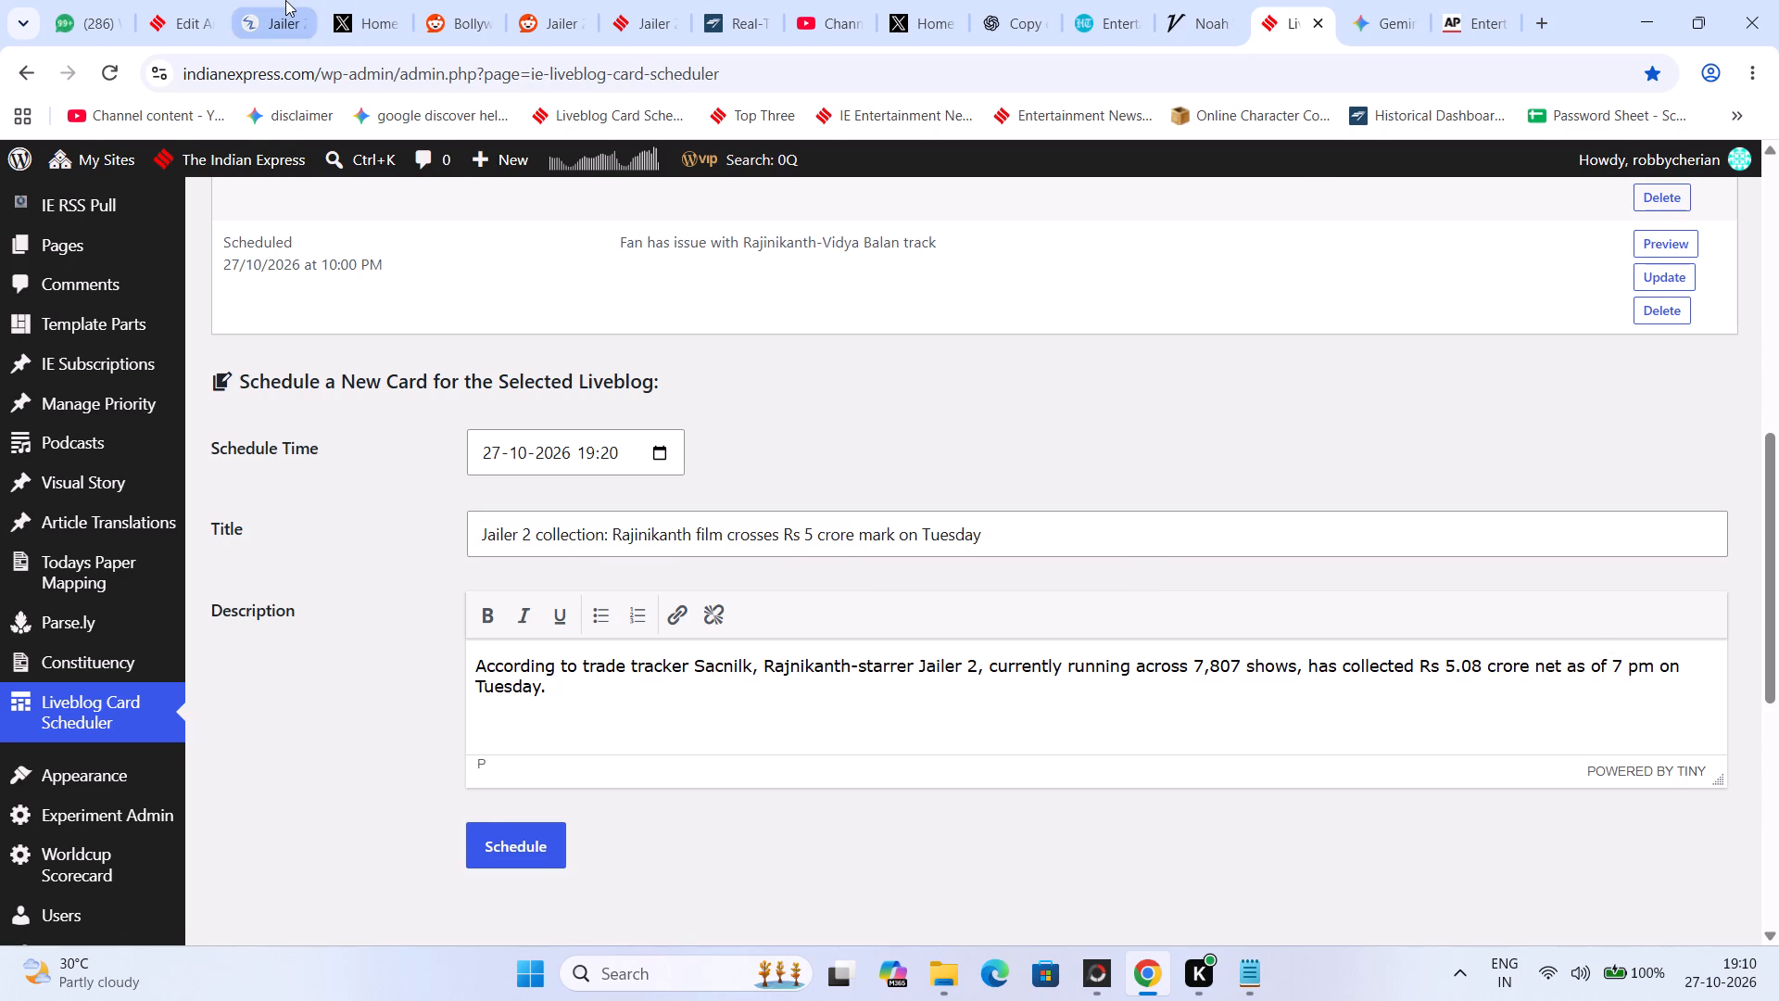
# Consult the Sacnilk Day 13 page again and set the show count in the card description to 8,016.
pyautogui.click(284, 0)
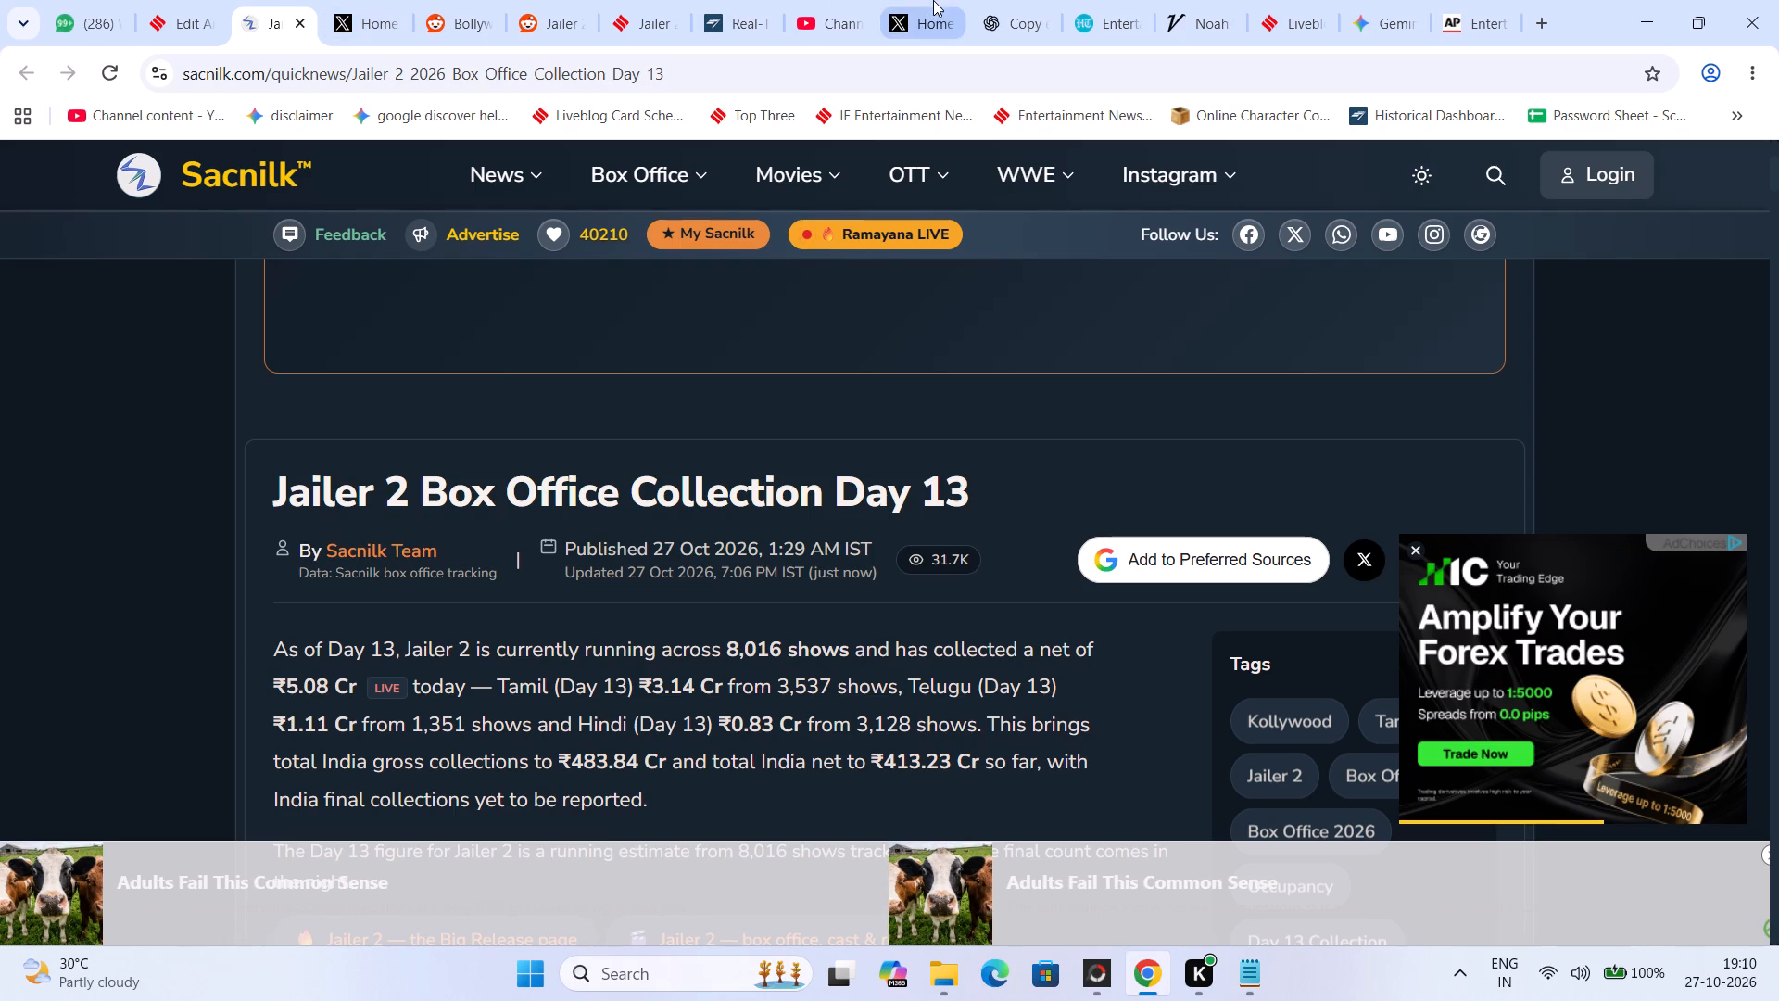
pyautogui.click(1311, 1)
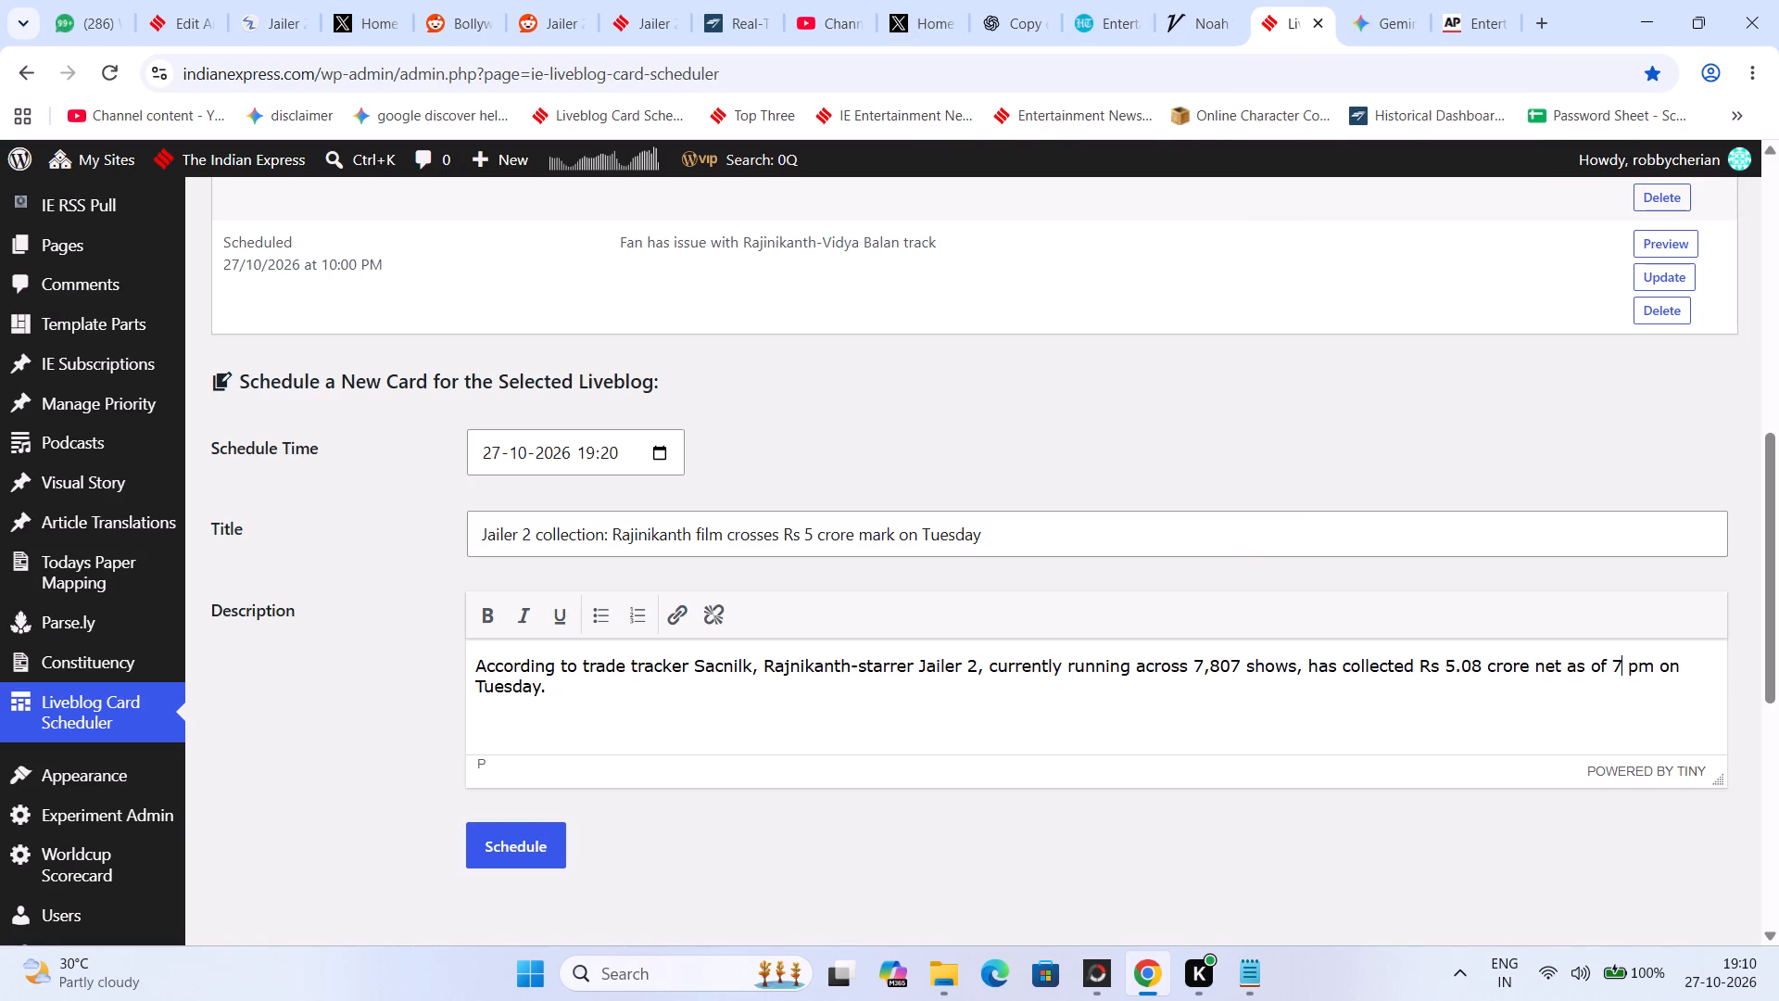
pyautogui.moveTo(1193, 664); pyautogui.dragTo(1203, 664)
pyautogui.press('8')
pyautogui.moveTo(1211, 658); pyautogui.dragTo(1233, 665)
pyautogui.moveTo(1233, 665); pyautogui.dragTo(1236, 670)
pyautogui.press('0')
pyautogui.press('1')
pyautogui.press('6')
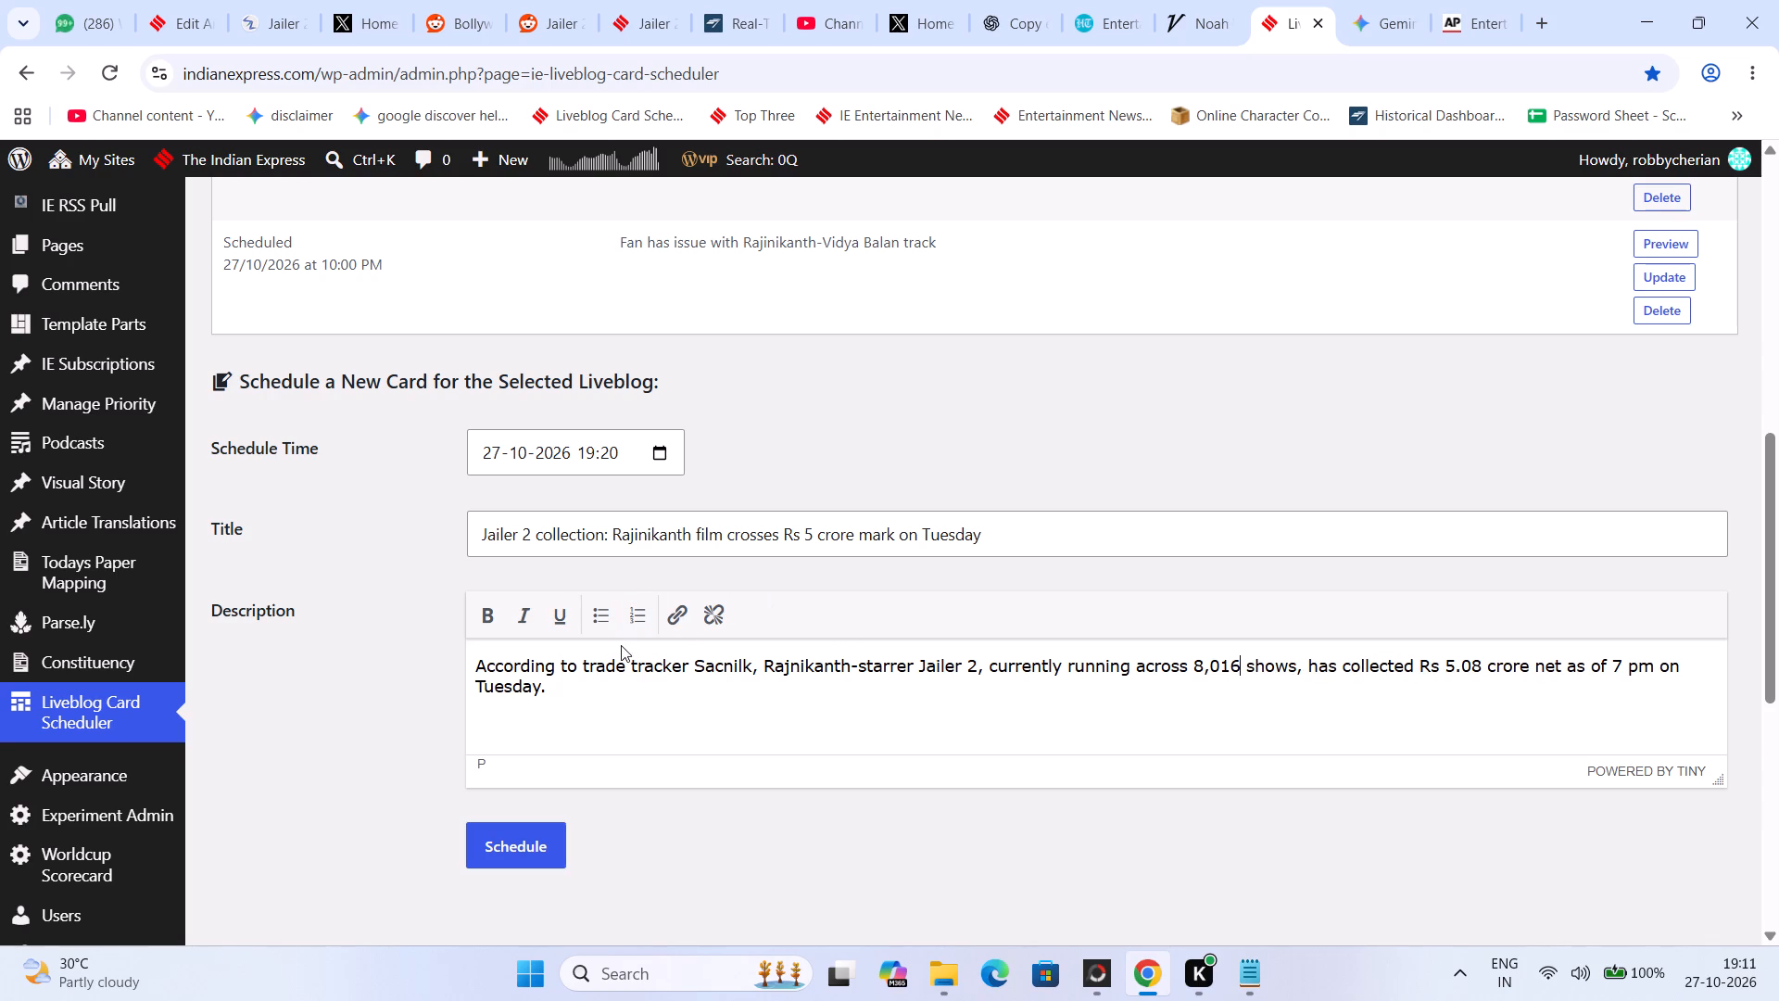
# Schedule the Jailer 2 collection card and look through the liveblog's list of scheduled cards.
pyautogui.click(521, 850)
pyautogui.scroll(7, 561, 619)
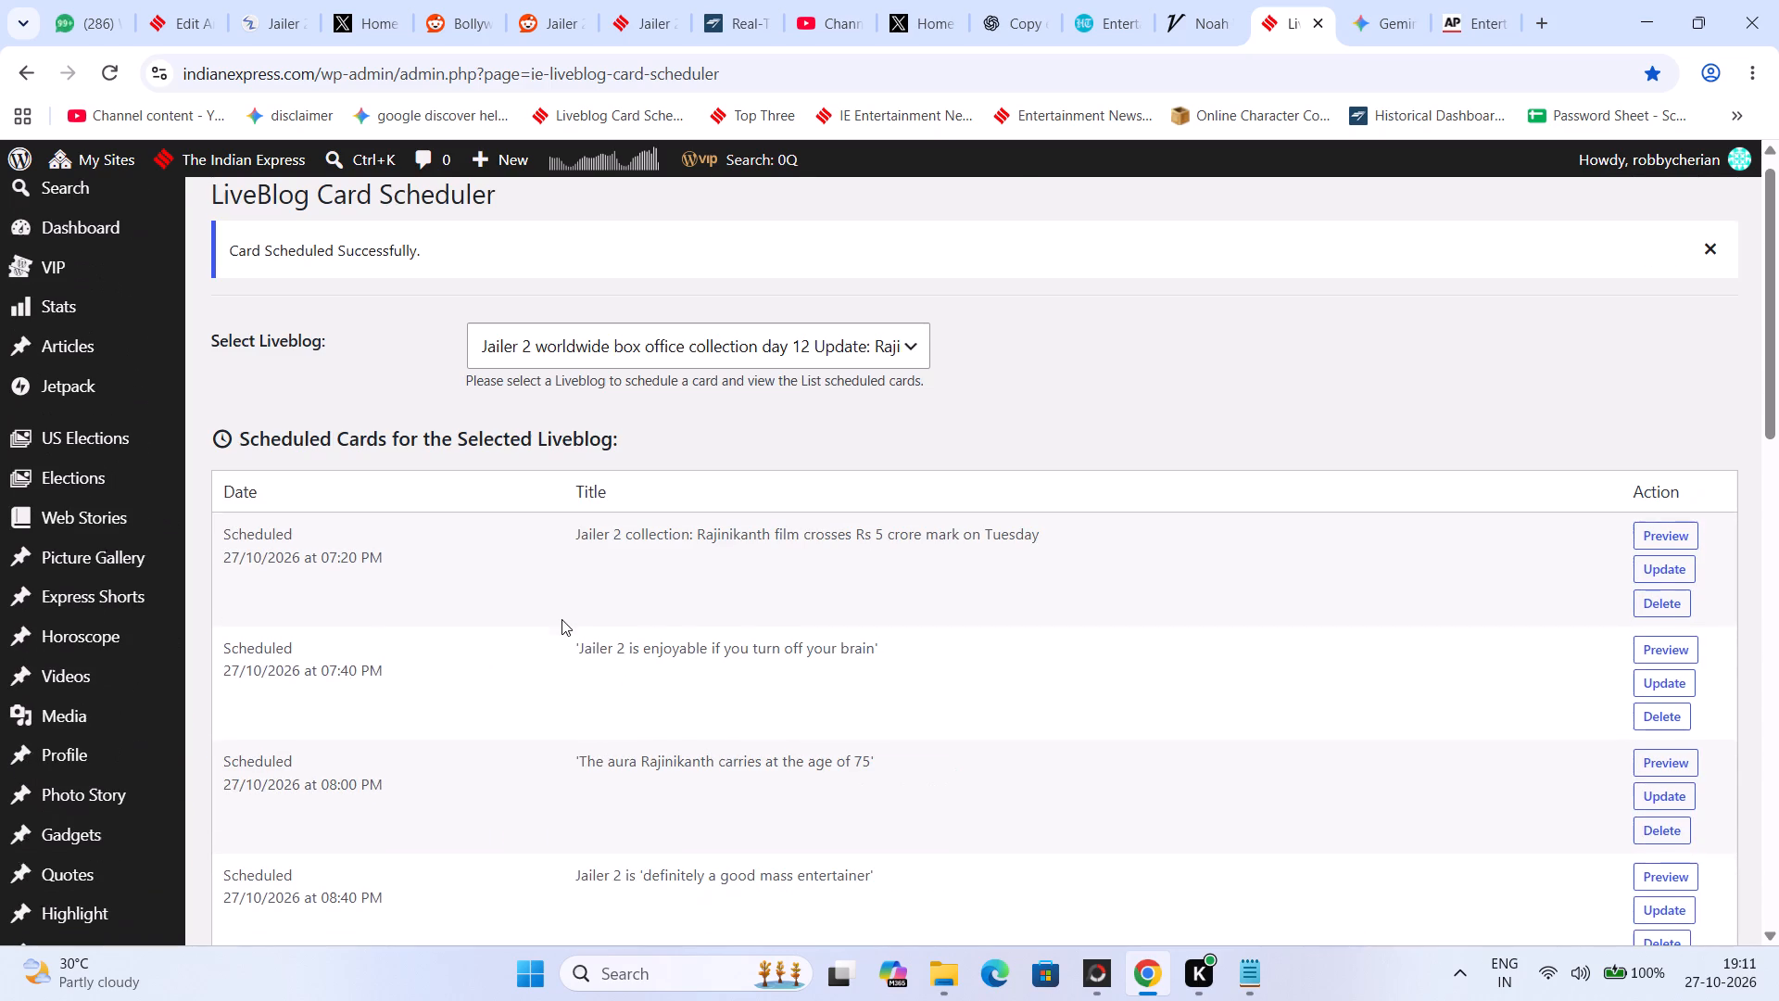
pyautogui.scroll(-1, 561, 619)
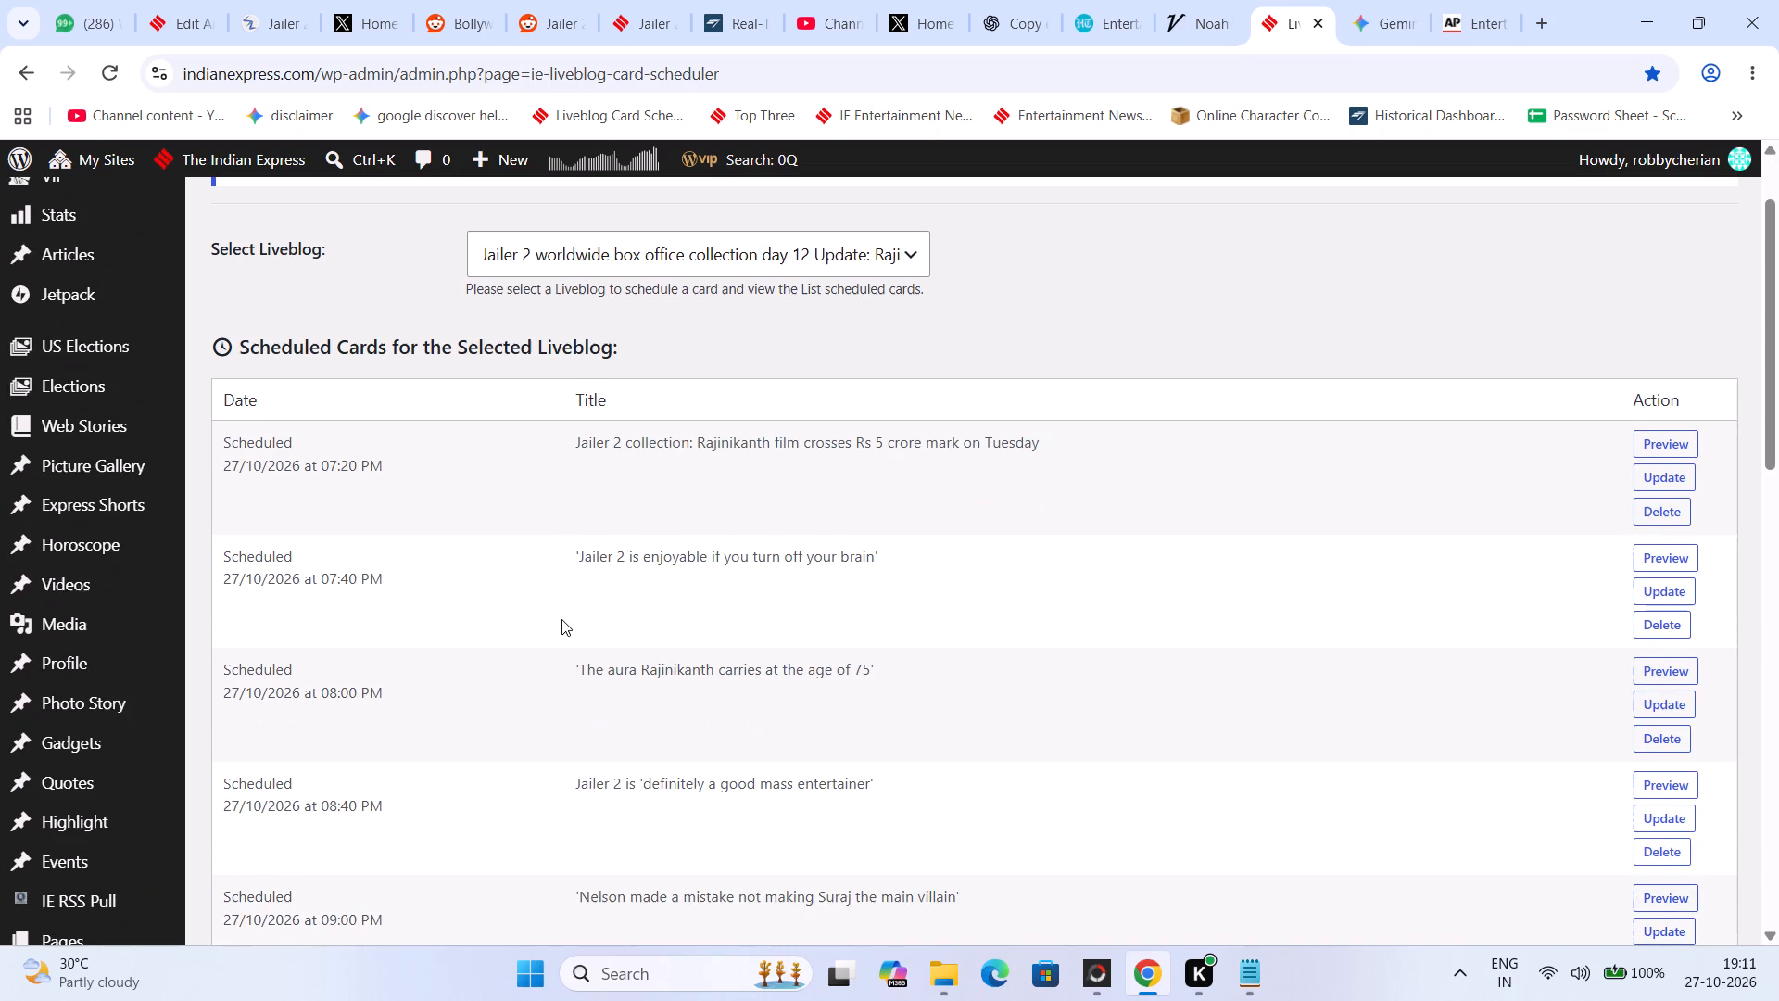
pyautogui.scroll(-7, 561, 619)
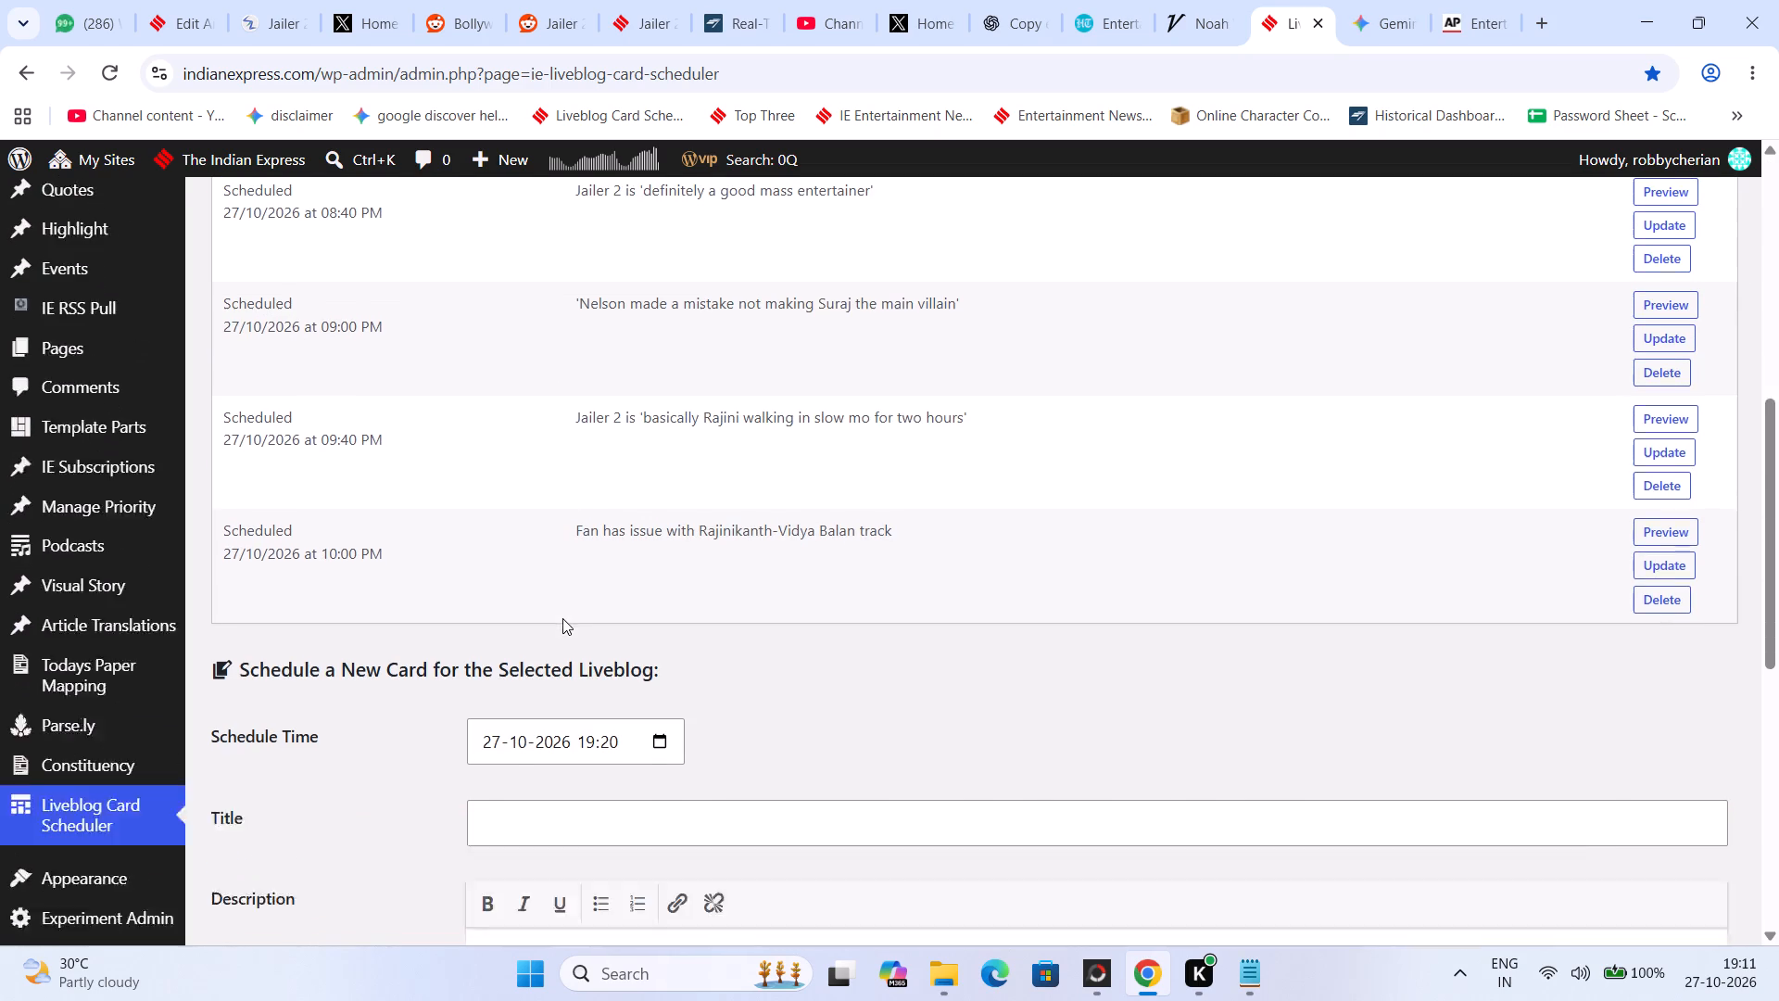
pyautogui.scroll(13, 562, 618)
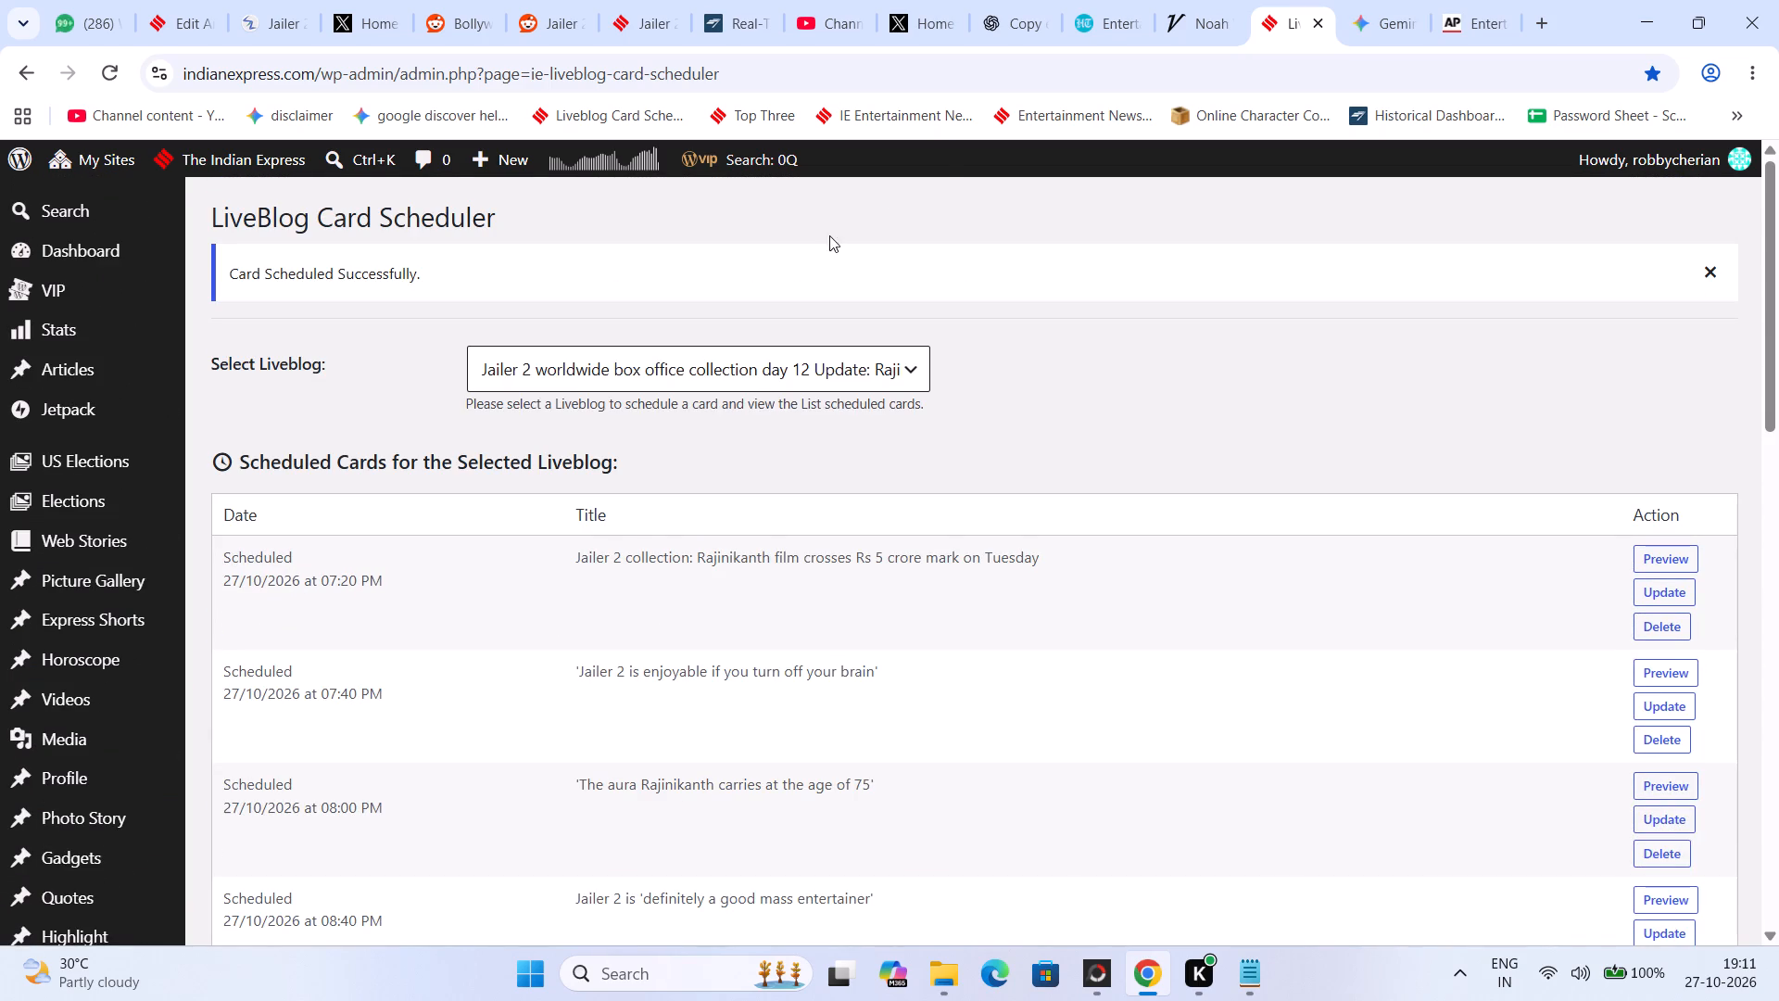
# Return to the published Jailer 2 liveblog page.
pyautogui.click(686, 0)
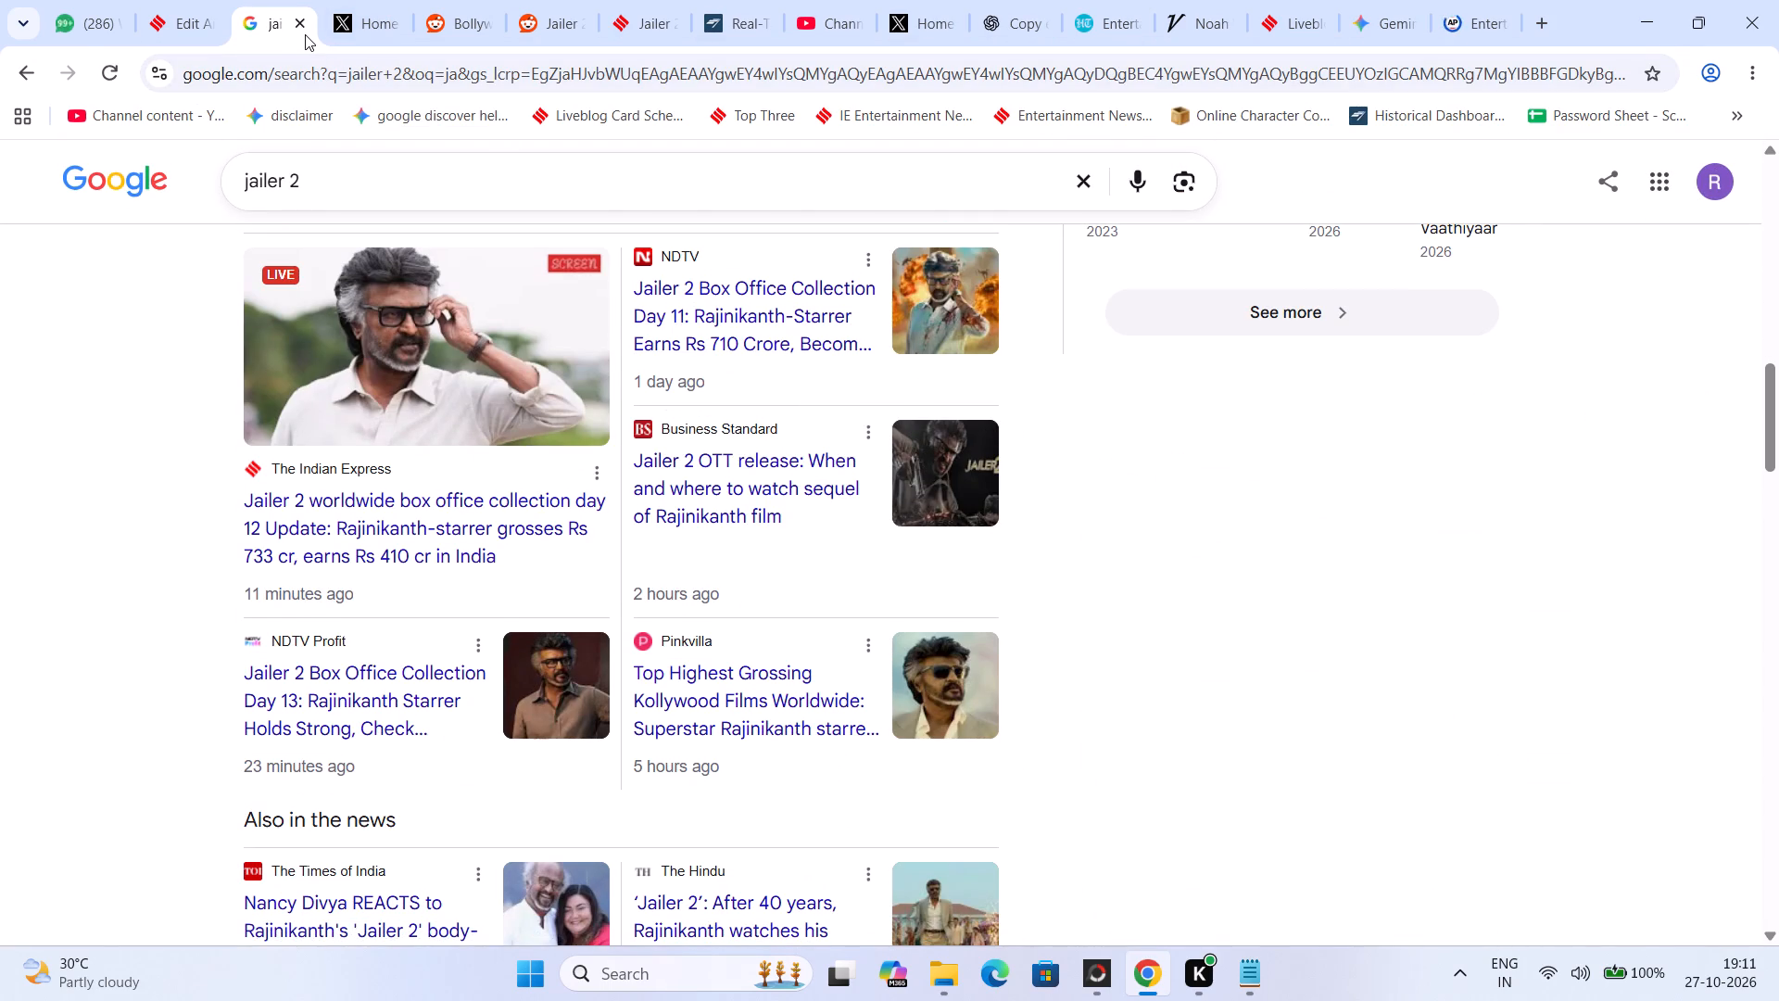
# Close the Google search results for Jailer 2.
pyautogui.click(305, 34)
pyautogui.click(294, 26)
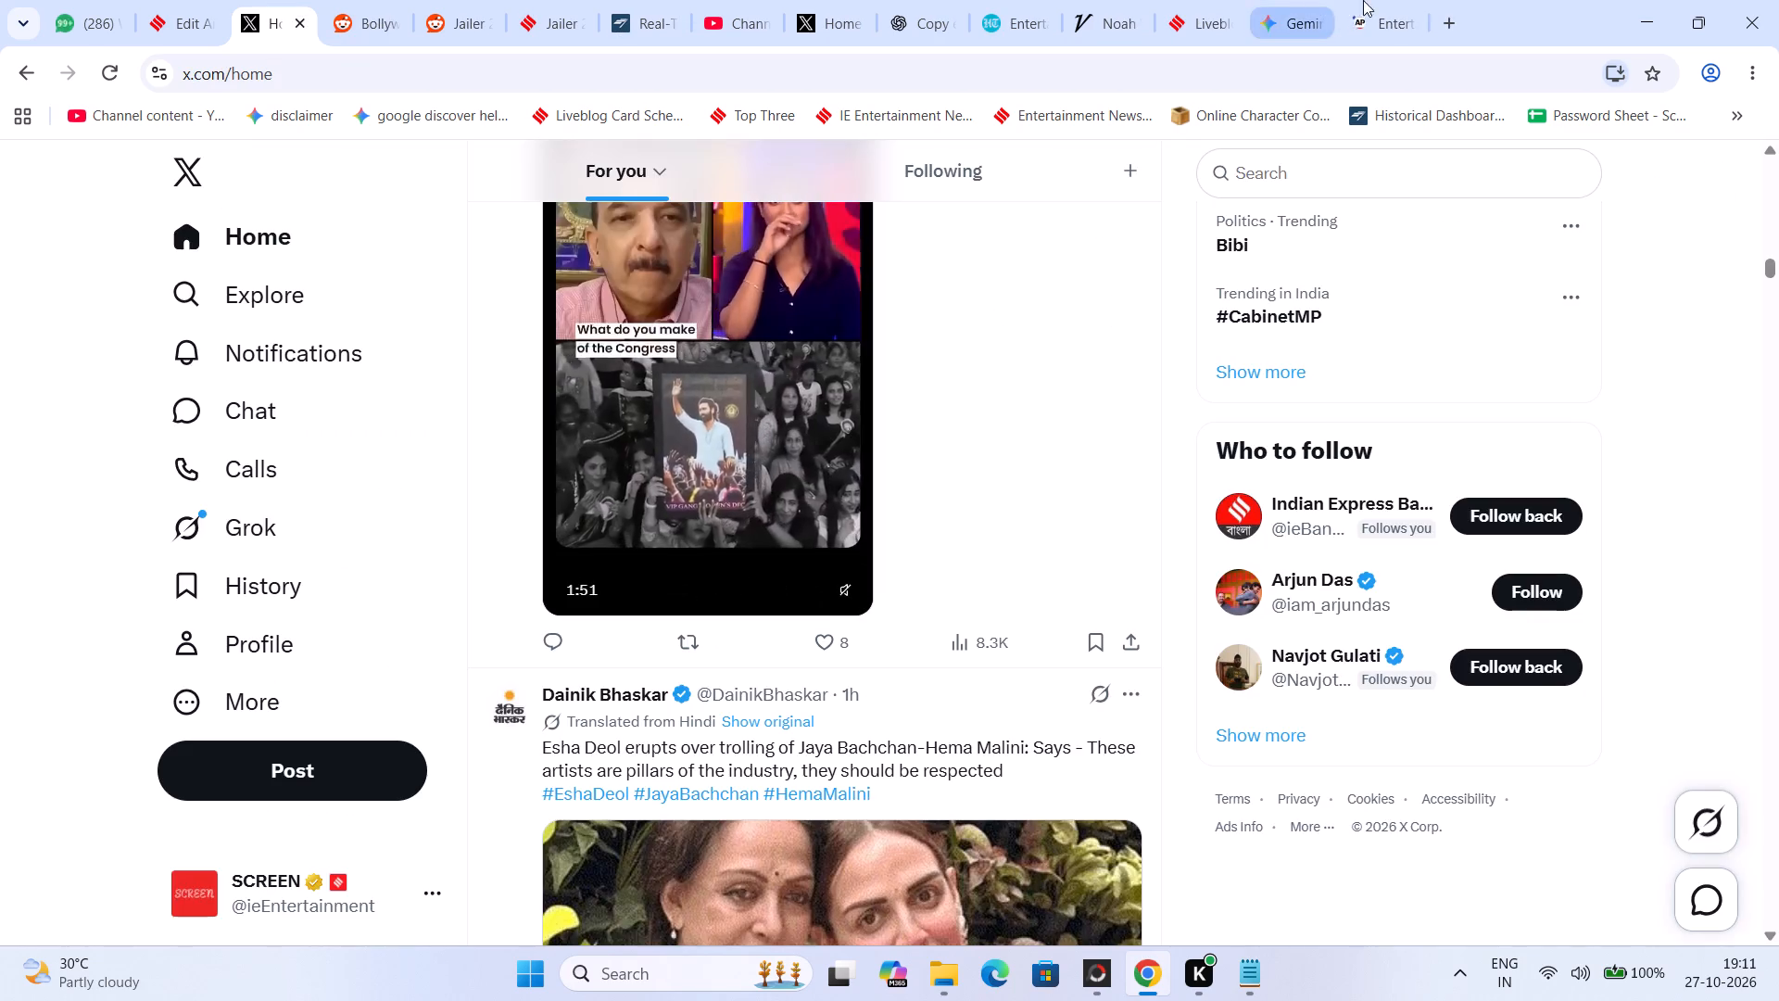
# Switch to the AP News entertainment page and look through its headlines up to the top stories.
pyautogui.click(1369, 0)
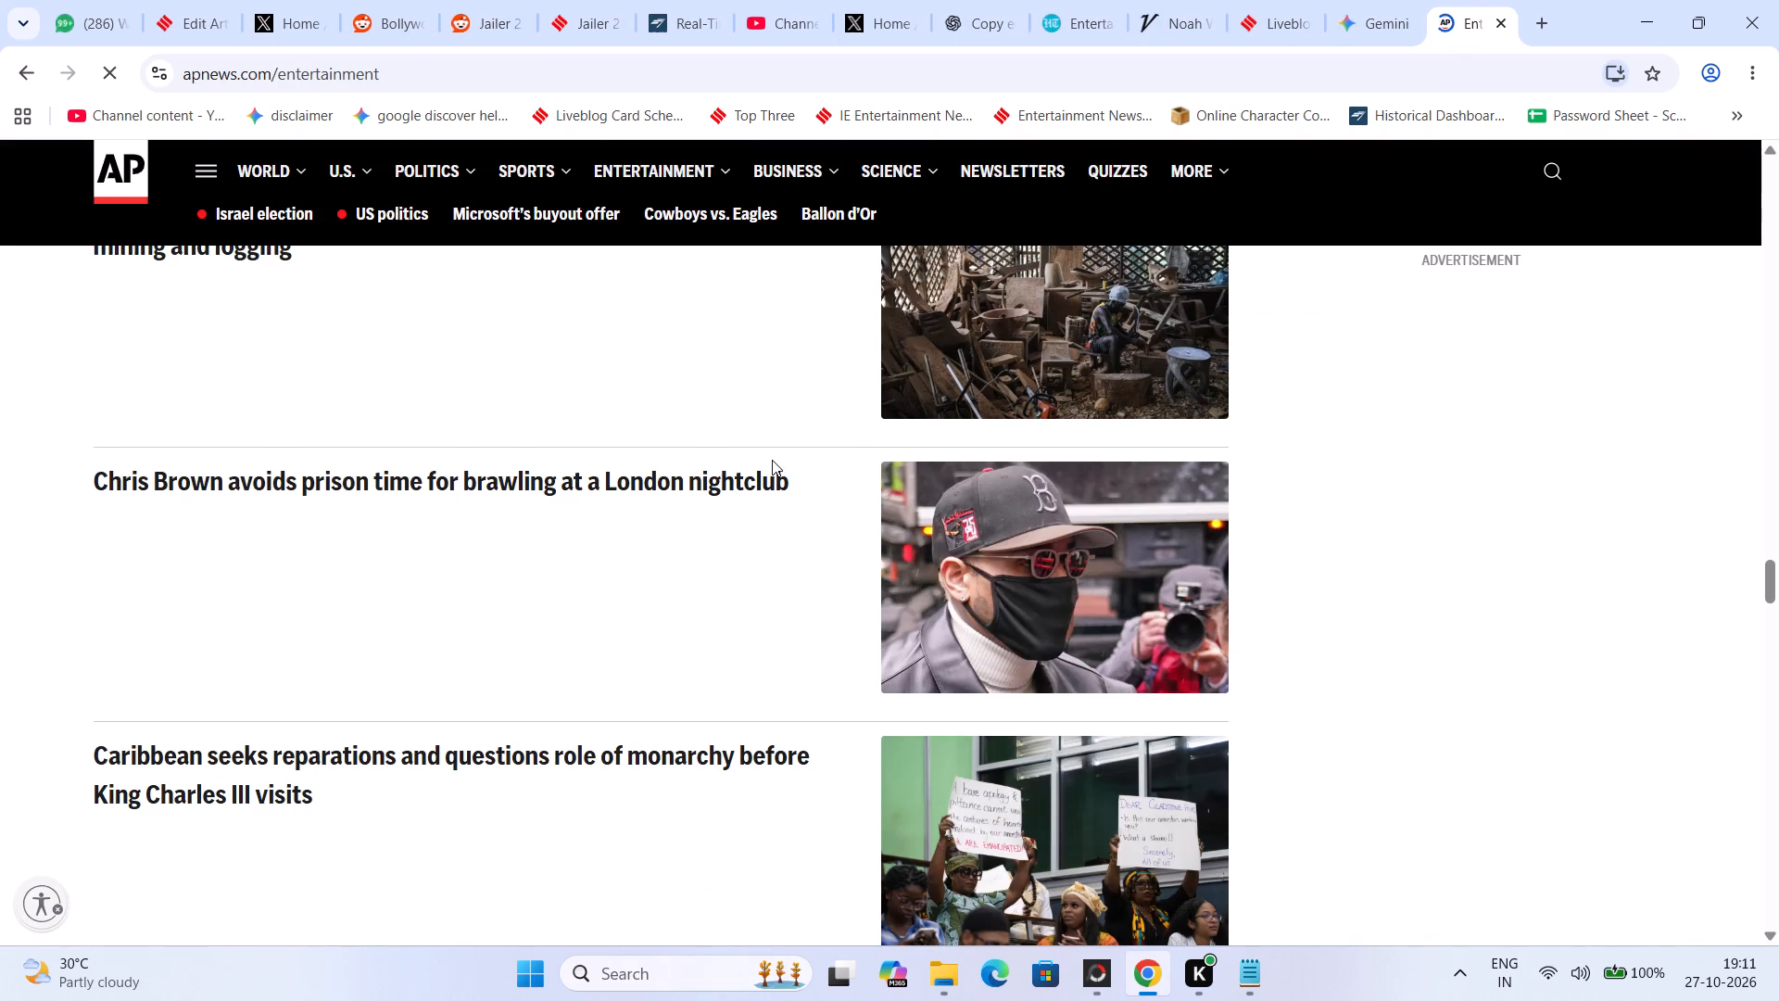
pyautogui.scroll(-1, 772, 460)
pyautogui.scroll(11, 776, 450)
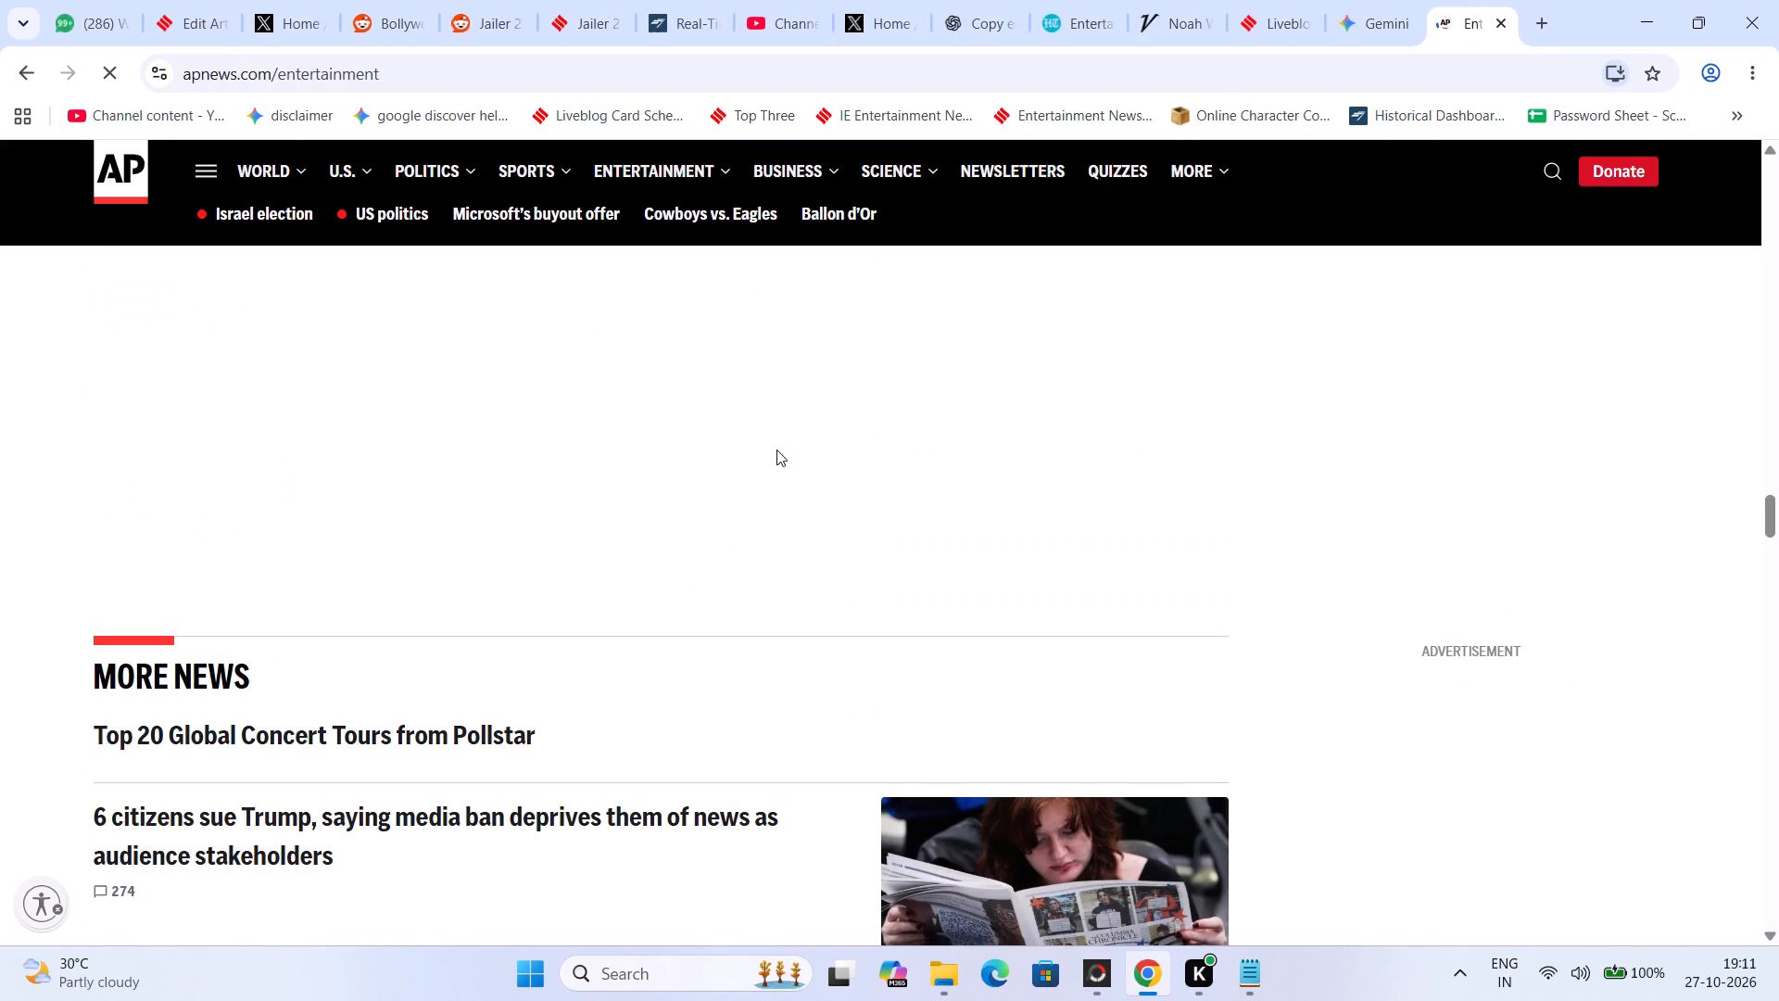
pyautogui.scroll(20, 776, 450)
pyautogui.scroll(20, 776, 450)
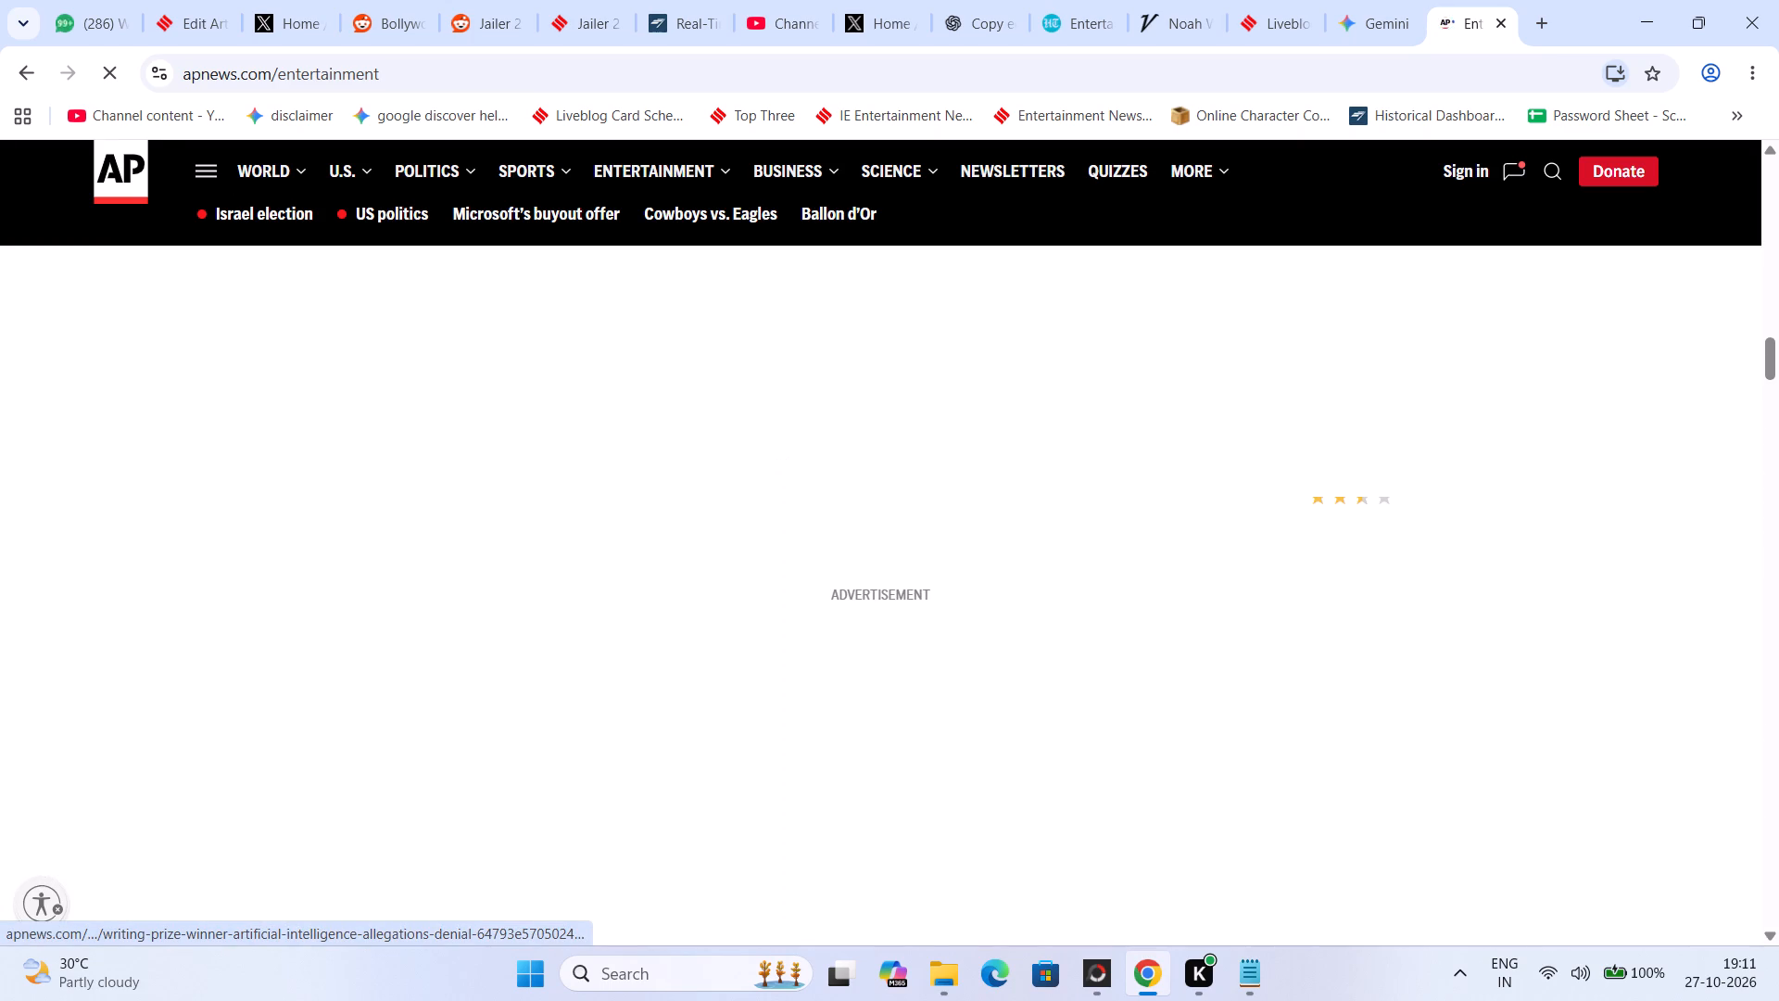
pyautogui.scroll(20, 776, 444)
pyautogui.scroll(2, 776, 444)
pyautogui.scroll(-10, 776, 444)
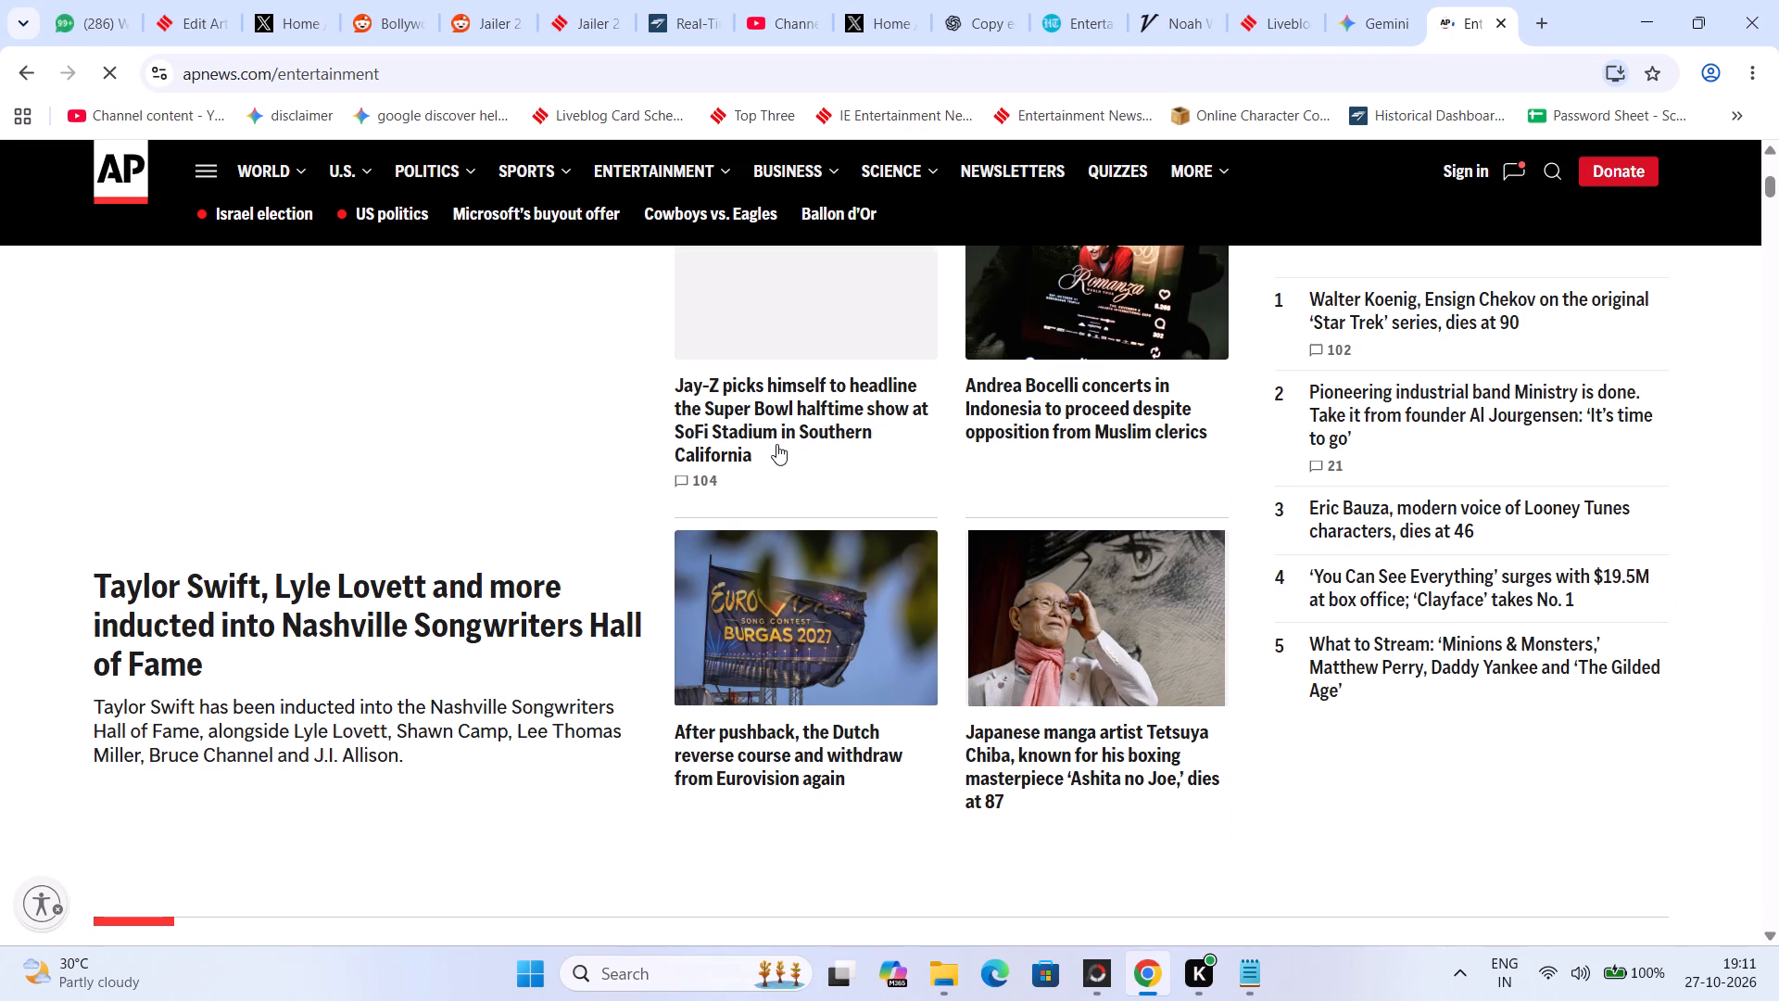
pyautogui.scroll(5, 776, 444)
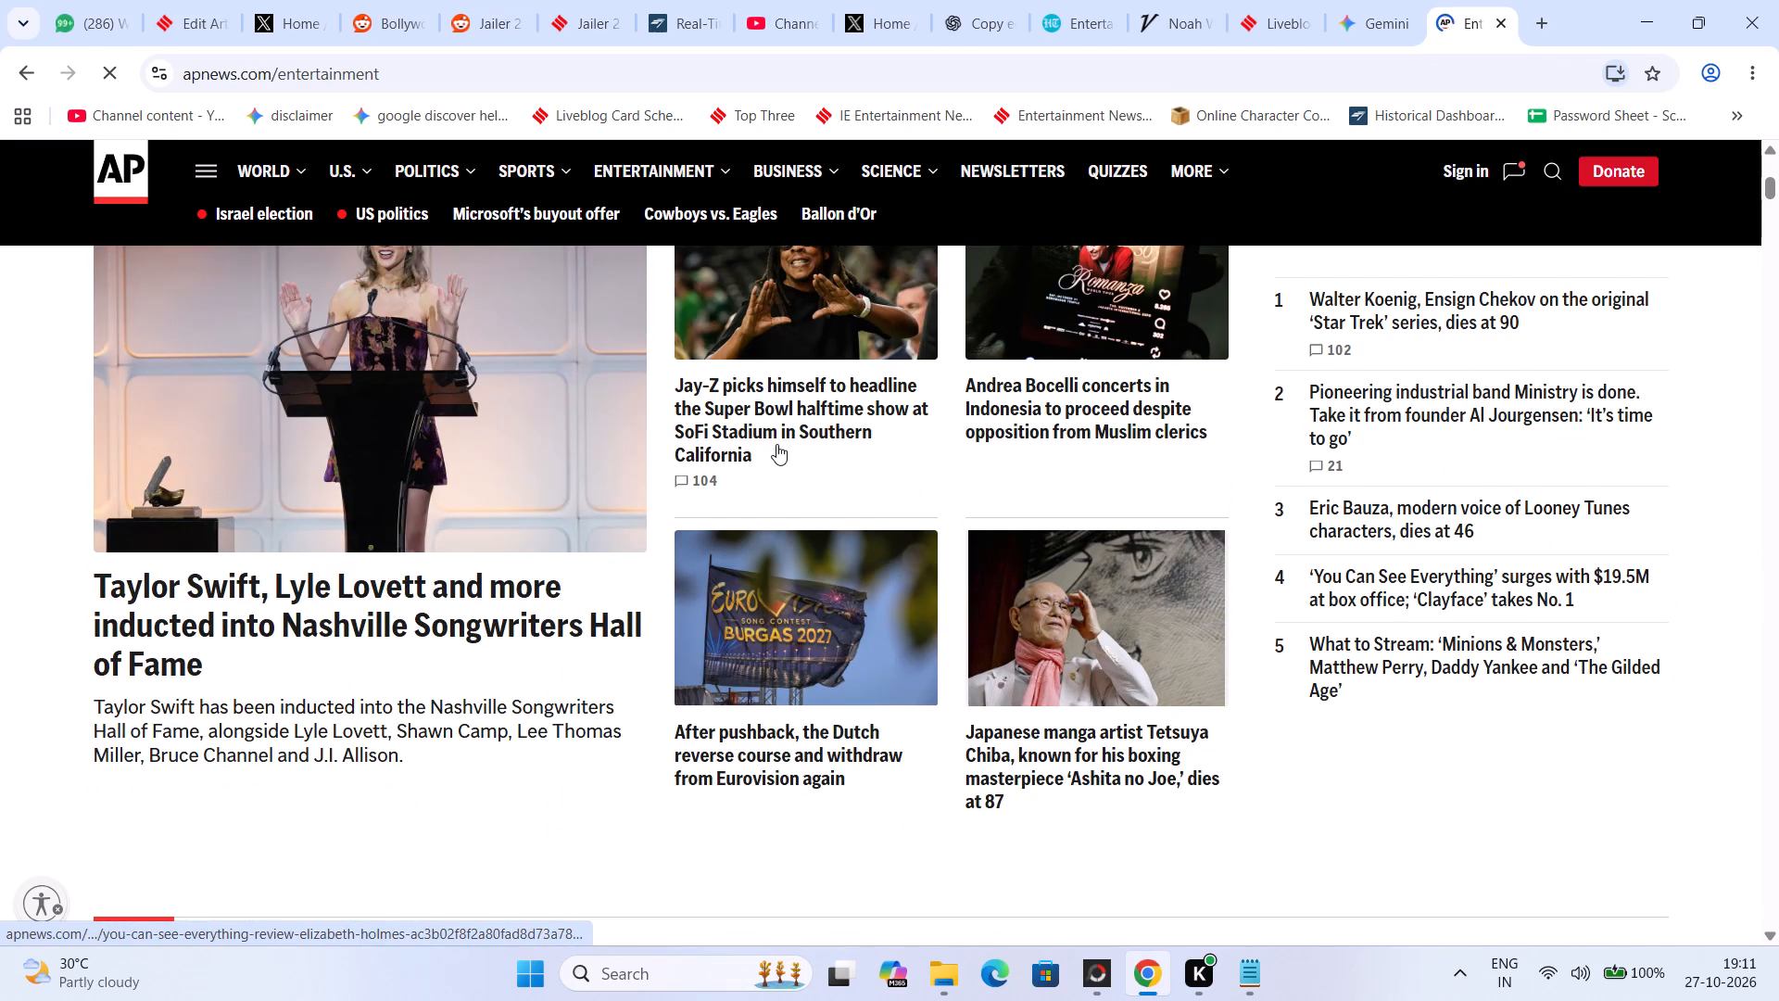
pyautogui.scroll(2, 776, 444)
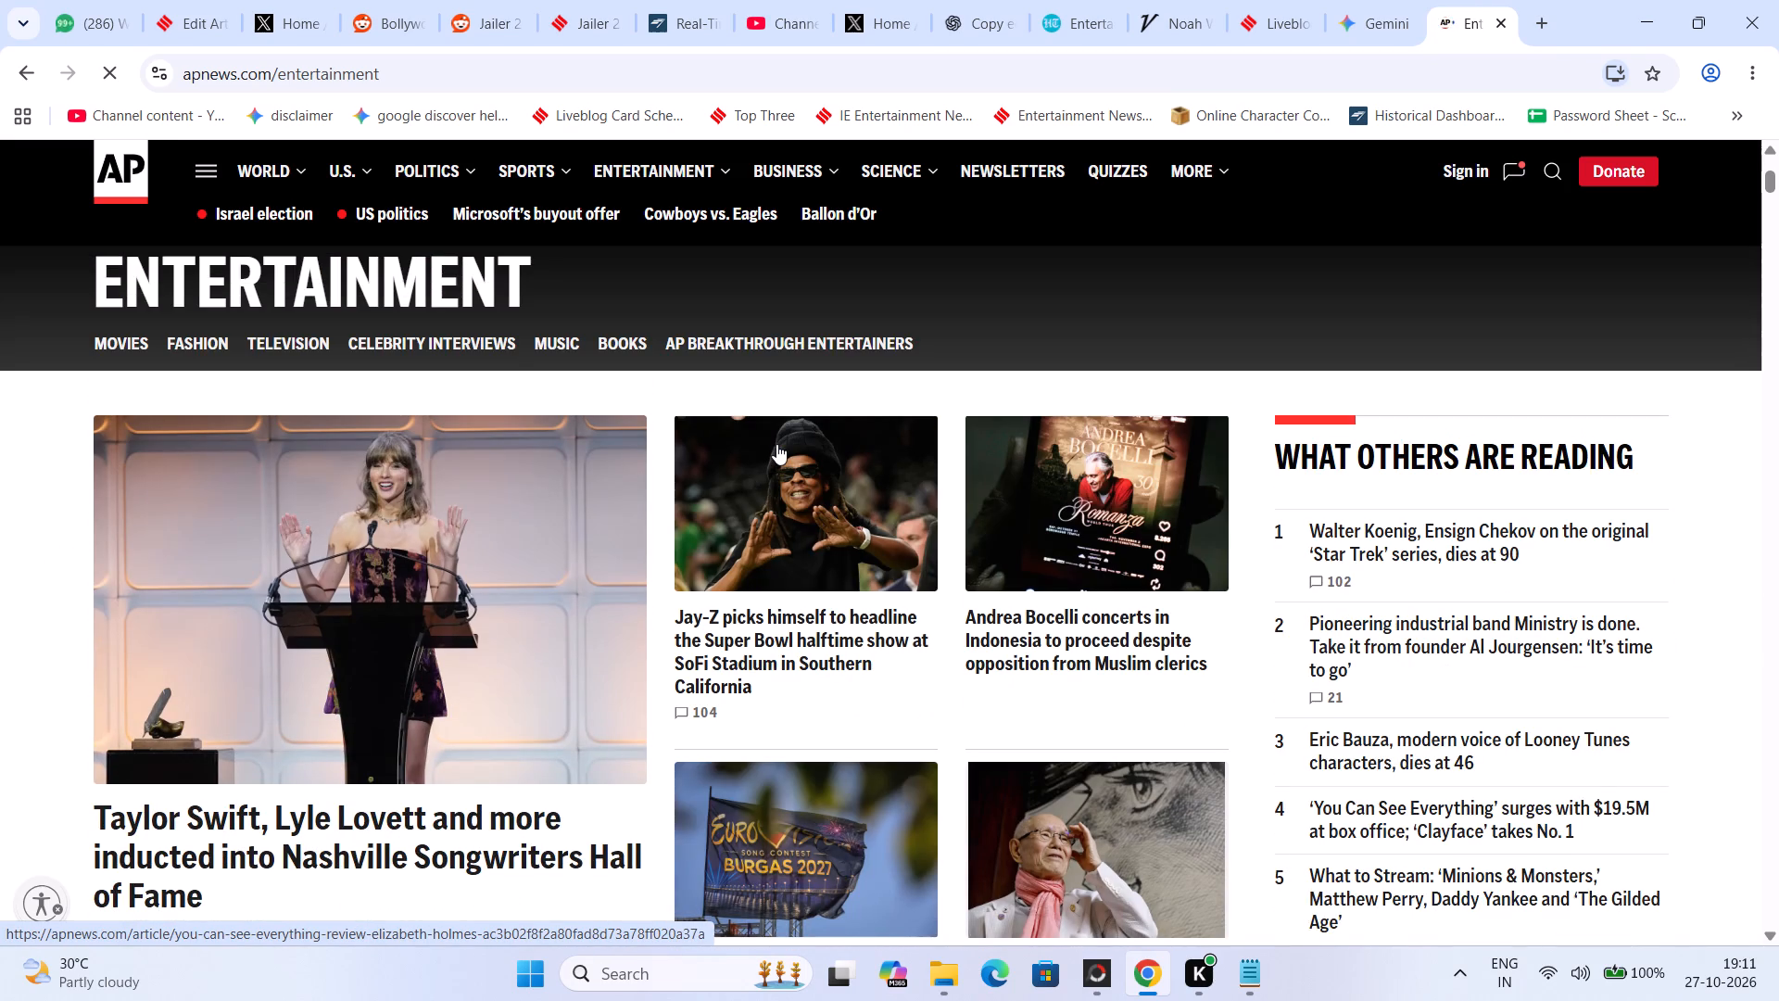